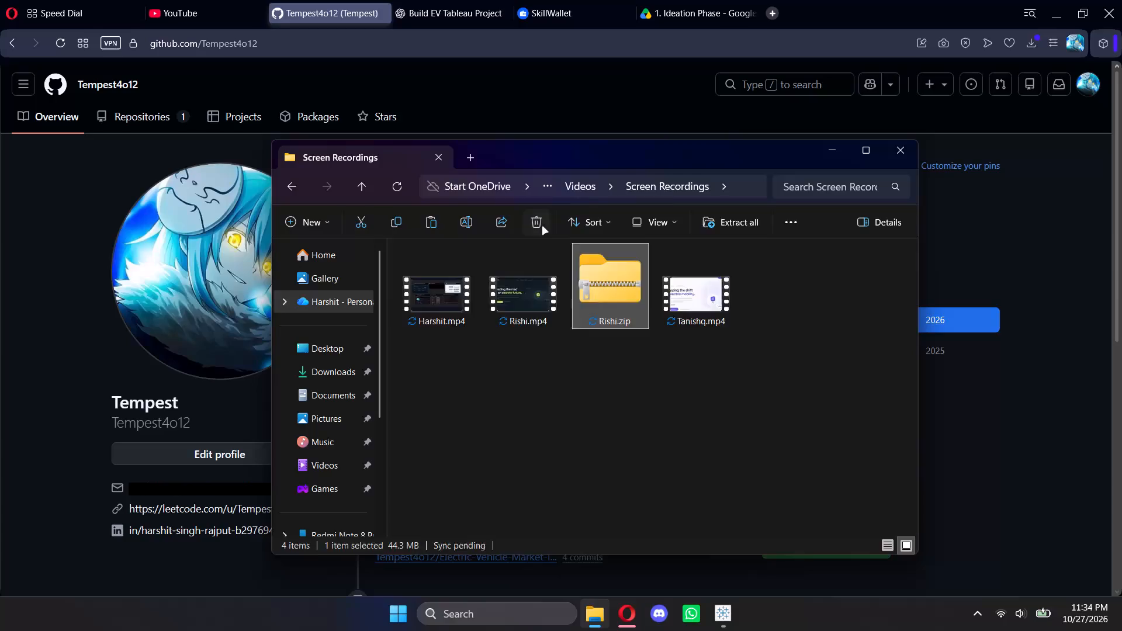
{"action": "left_click_drag", "start_coordinate": [578, 408], "coordinate": [577, 415]}
{"action": "left_click", "coordinate": [347, 367]}
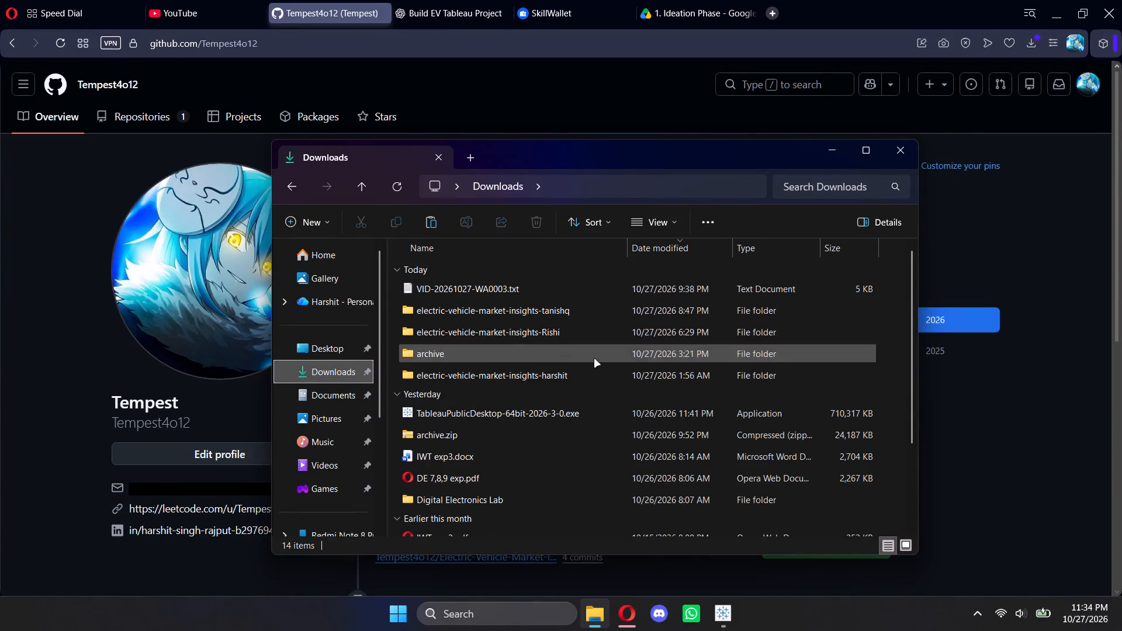
{"action": "left_click", "coordinate": [593, 438]}
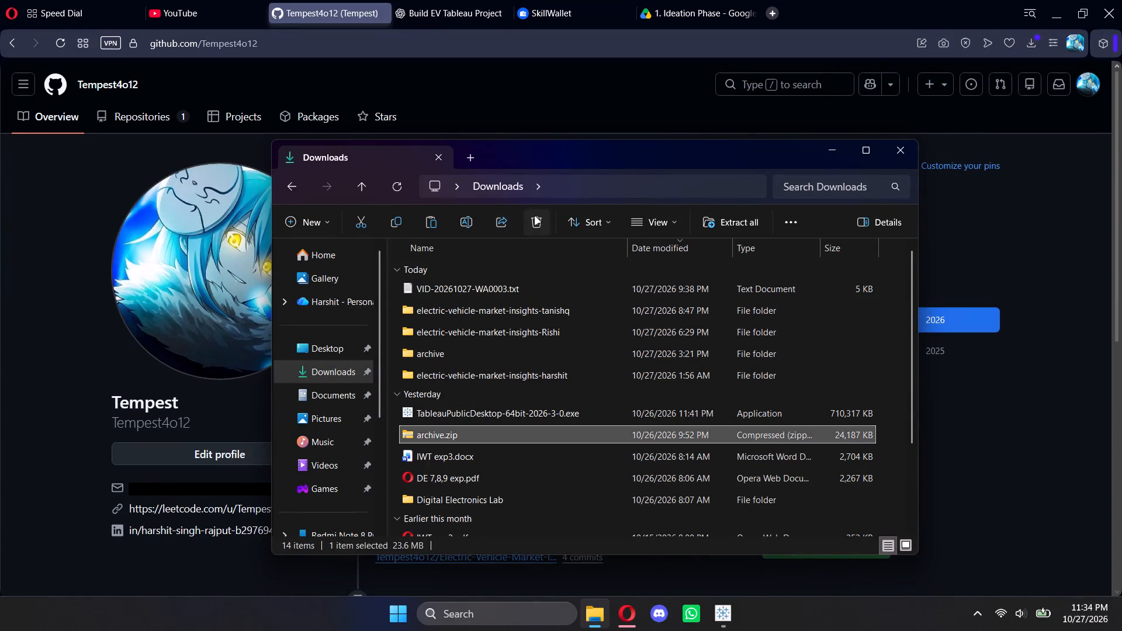
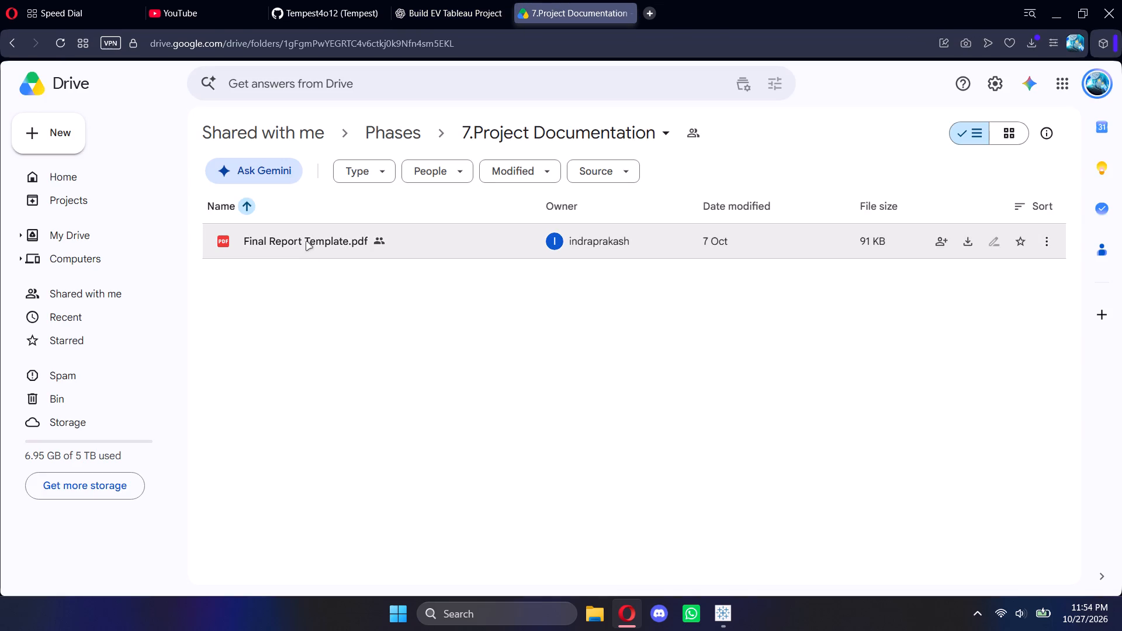
{"action": "middle_click", "coordinate": [306, 240]}
{"action": "left_click", "coordinate": [691, 0]}
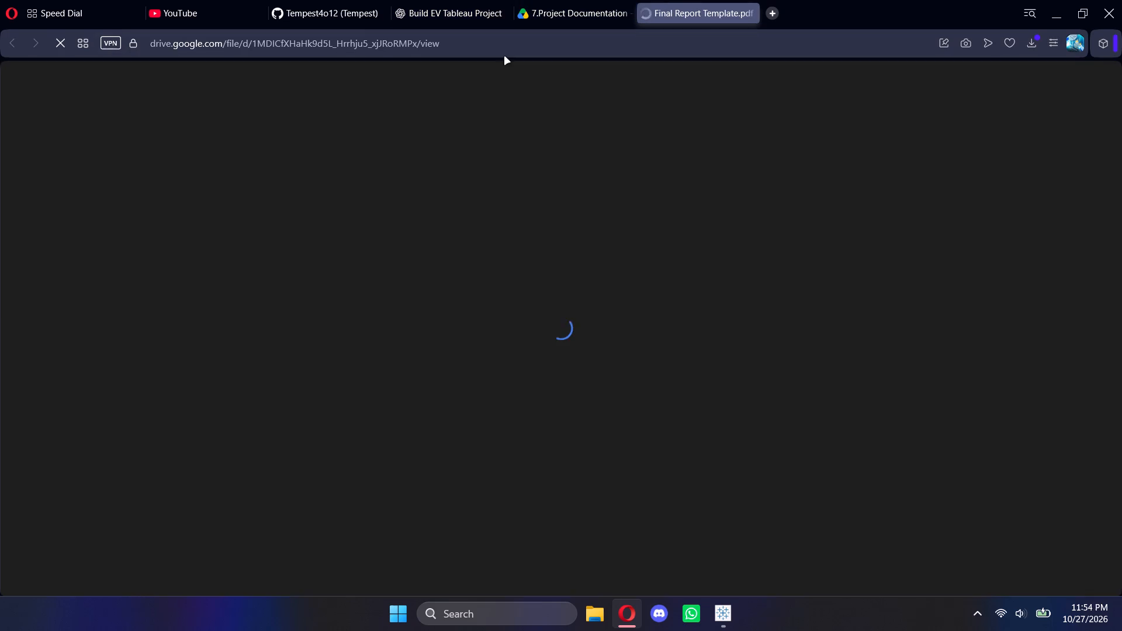
{"action": "left_click", "coordinate": [500, 48]}
{"action": "key", "text": "ctrl+c"}
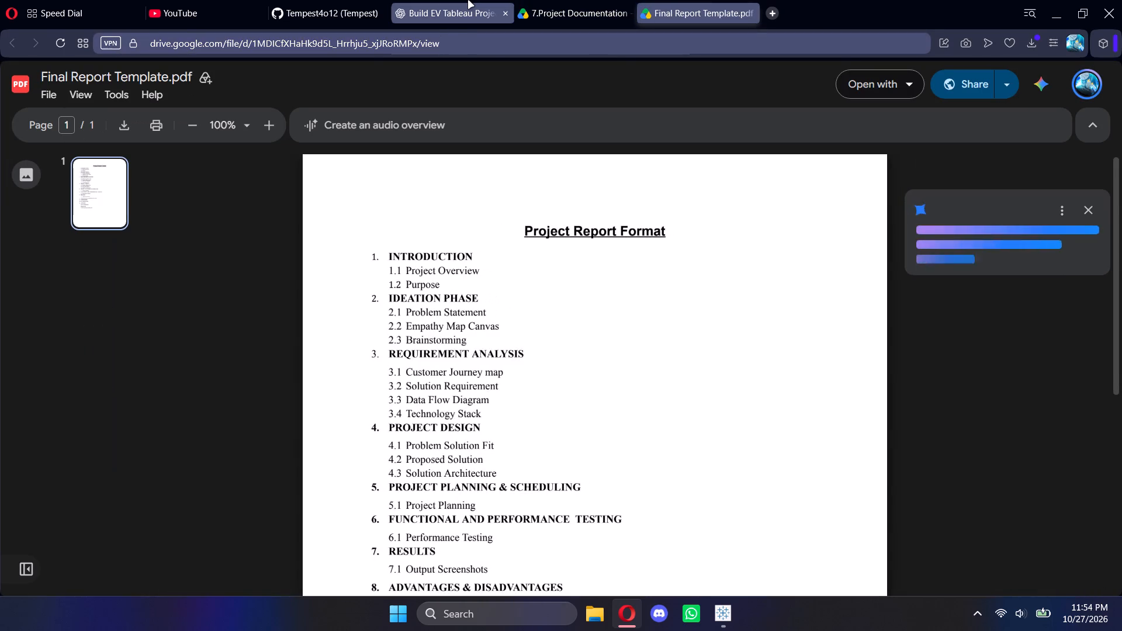
{"action": "left_click", "coordinate": [468, 0]}
{"action": "key", "text": "ctrl+v"}
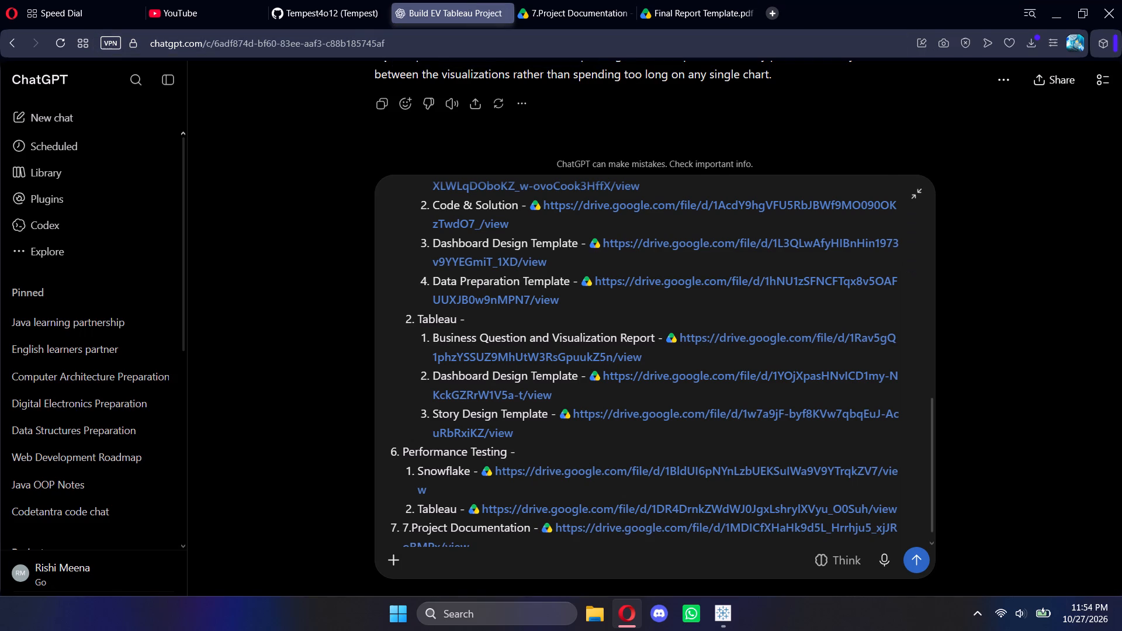
Delete the duplicate "7." before Project Documentation in item 7 and leave the list for a blank line below it.
{"action": "key", "text": "shift+Return"}
{"action": "key", "text": "Up"}
{"action": "key", "text": "Up"}
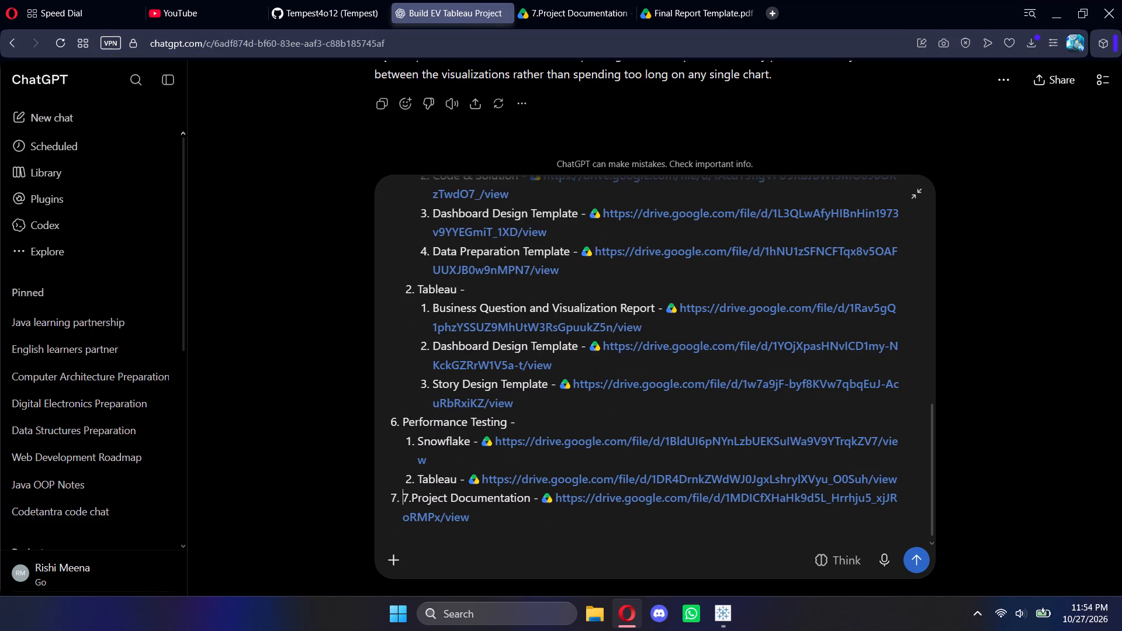
{"action": "key", "text": "Right"}
{"action": "key", "text": "Right"}
{"action": "key", "text": "BackSpace"}
{"action": "key", "text": "BackSpace"}
{"action": "key", "text": "Down"}
{"action": "key", "text": "Down"}
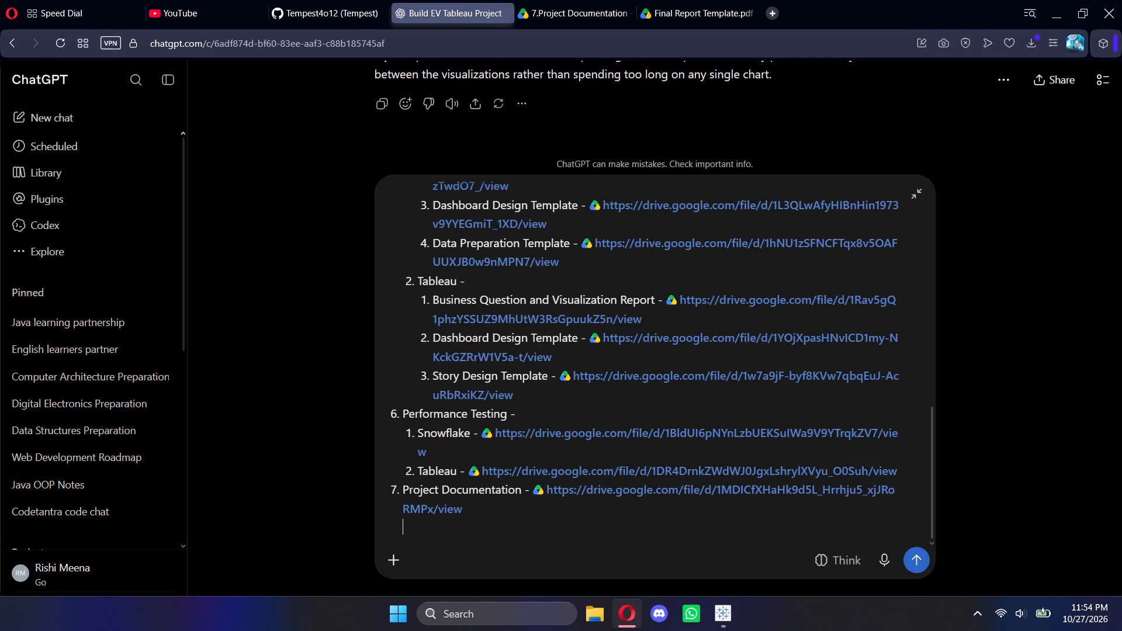
{"action": "key", "text": "shift+Return"}
Start list item 8 below Project Documentation in the ChatGPT message.
{"action": "type", "text": "8."}
{"action": "key", "text": "space"}
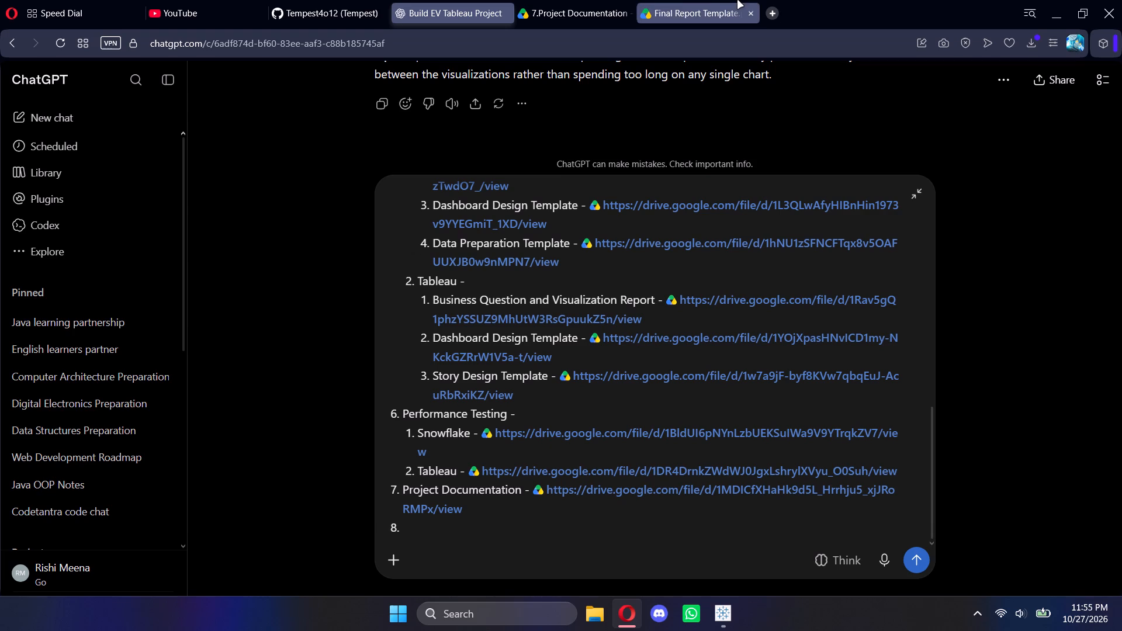
Close the Final Report Template.pdf document and open the "8.Project Demonstration" folder from Phases in Drive.
{"action": "left_click", "coordinate": [719, 0]}
{"action": "left_click", "coordinate": [750, 13]}
{"action": "left_click", "coordinate": [599, 0]}
{"action": "left_click", "coordinate": [409, 128]}
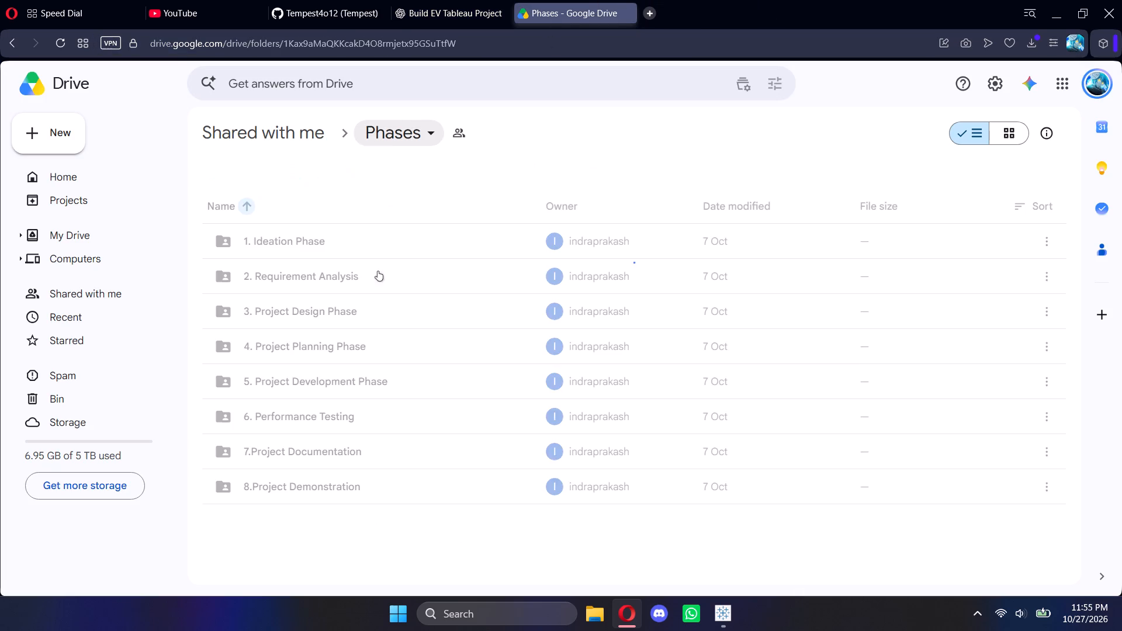
{"action": "double_click", "coordinate": [300, 484]}
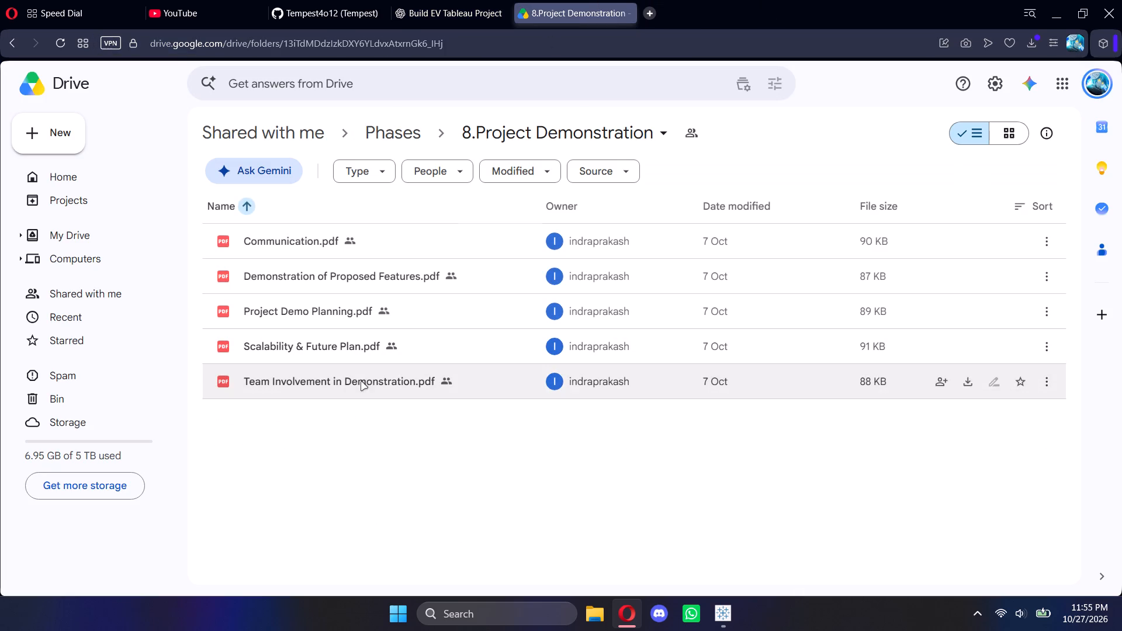
Open all five PDFs in the 8.Project Demonstration folder in separate tabs, from Communication.pdf to Team Involvement in Demonstration.pdf.
{"action": "middle_click", "coordinate": [356, 233]}
{"action": "middle_click", "coordinate": [354, 263]}
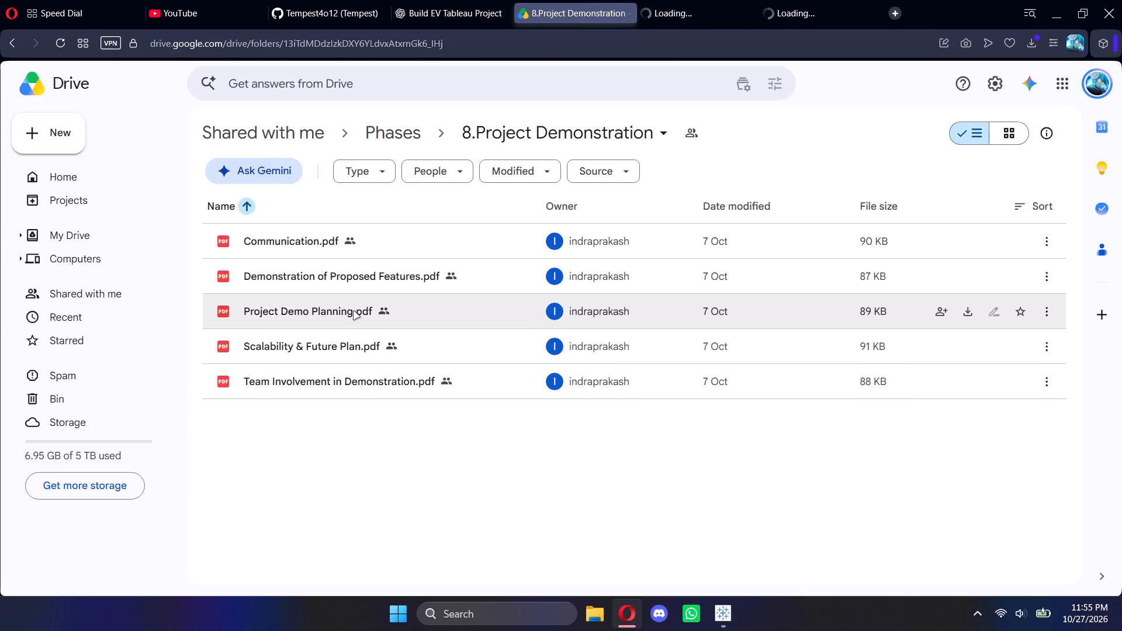
{"action": "middle_click", "coordinate": [354, 311]}
{"action": "middle_click", "coordinate": [350, 341]}
{"action": "middle_click", "coordinate": [351, 387]}
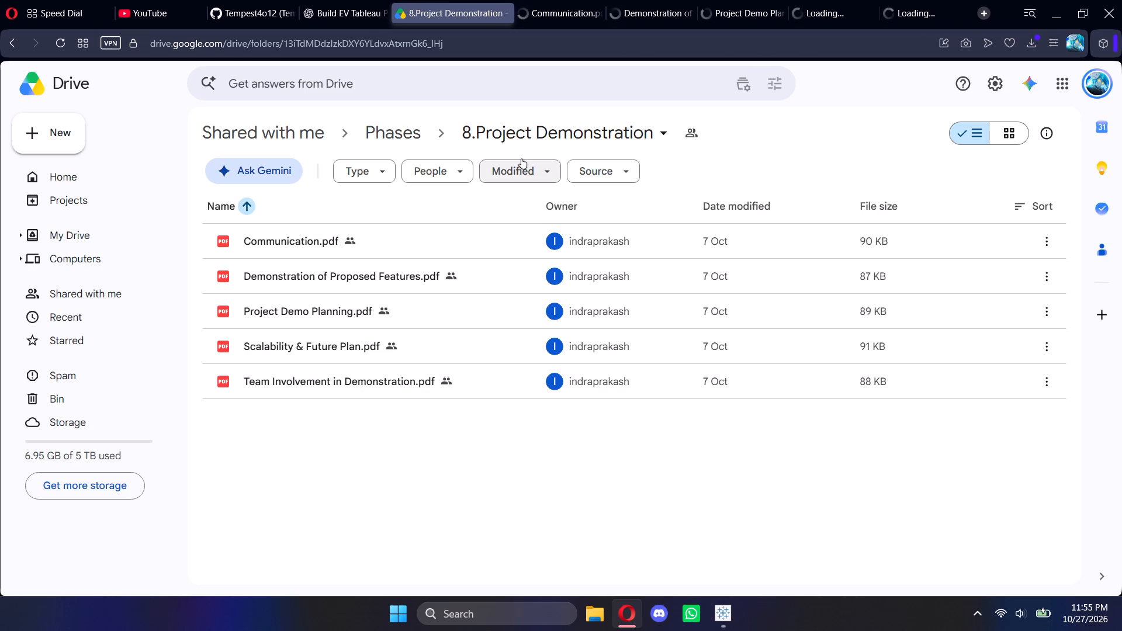
Fill item 8 of the ChatGPT message with "Project Demonstration -", extracting the folder heading by screen text recognition and removing its duplicate "8.".
{"action": "key", "text": "shift+super+s"}
{"action": "left_click", "coordinate": [633, 29]}
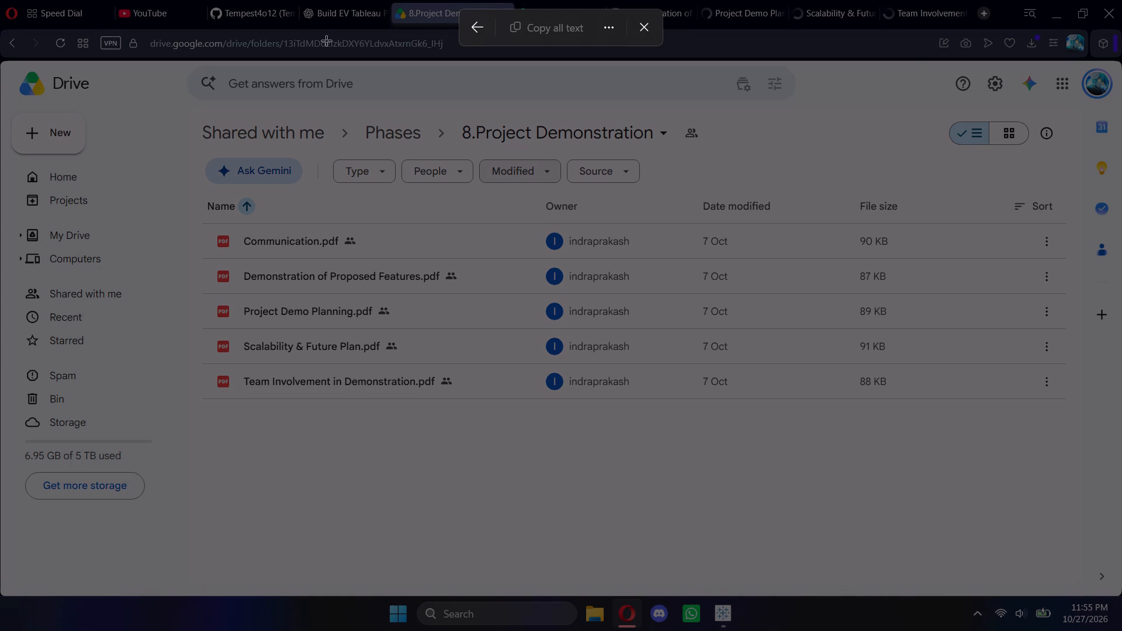
{"action": "left_click_drag", "start_coordinate": [326, 40], "coordinate": [1060, 441]}
{"action": "left_click_drag", "start_coordinate": [496, 132], "coordinate": [505, 132]}
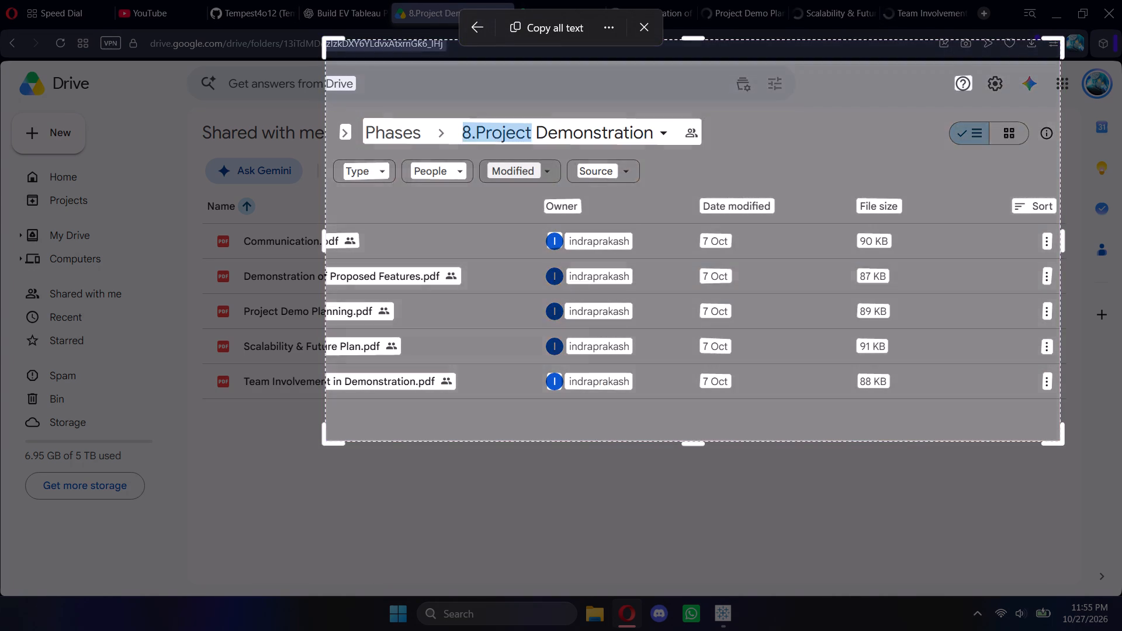
{"action": "left_click_drag", "start_coordinate": [505, 132], "coordinate": [580, 134]}
{"action": "key", "text": "ctrl+c"}
{"action": "left_click", "coordinate": [315, 0]}
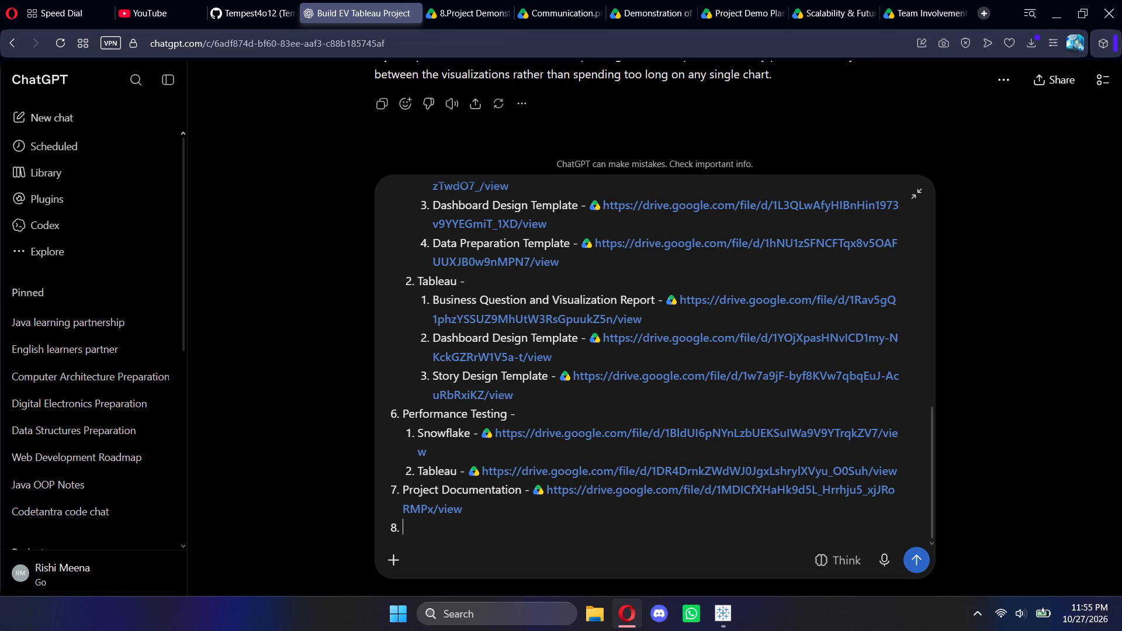
{"action": "key", "text": "ctrl+v"}
{"action": "key", "text": "ctrl+Left"}
{"action": "key", "text": "ctrl+Left"}
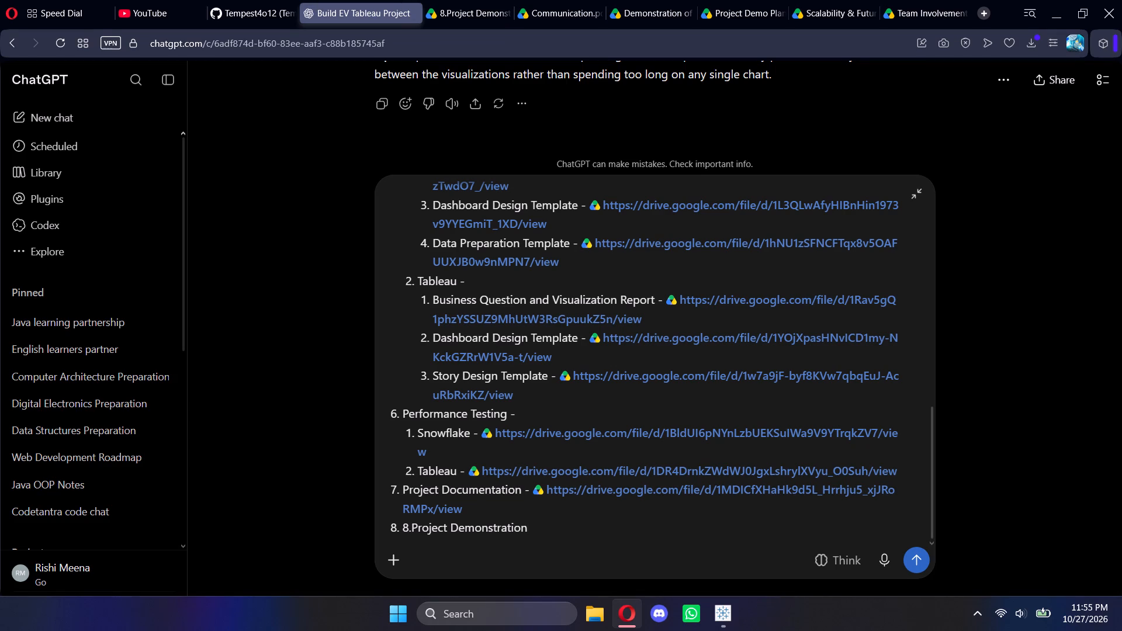
{"action": "key", "text": "BackSpace"}
{"action": "key", "text": "BackSpace"}
{"action": "key", "text": "ctrl+Right"}
{"action": "key", "text": "ctrl+Right"}
{"action": "key", "text": "space"}
{"action": "type", "text": "-"}
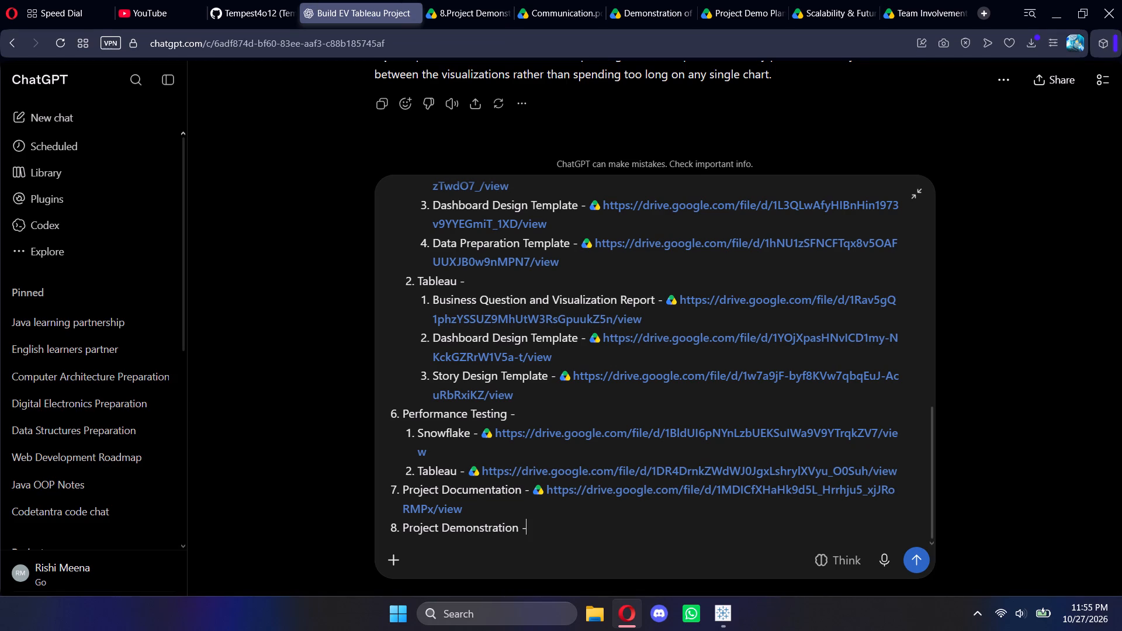
{"action": "key", "text": "space"}
Add sub-item 1 "Communication -" under Project Demonstration in the ChatGPT message, copying the name from the Communication.pdf title without its extension.
{"action": "left_click", "coordinate": [551, 0]}
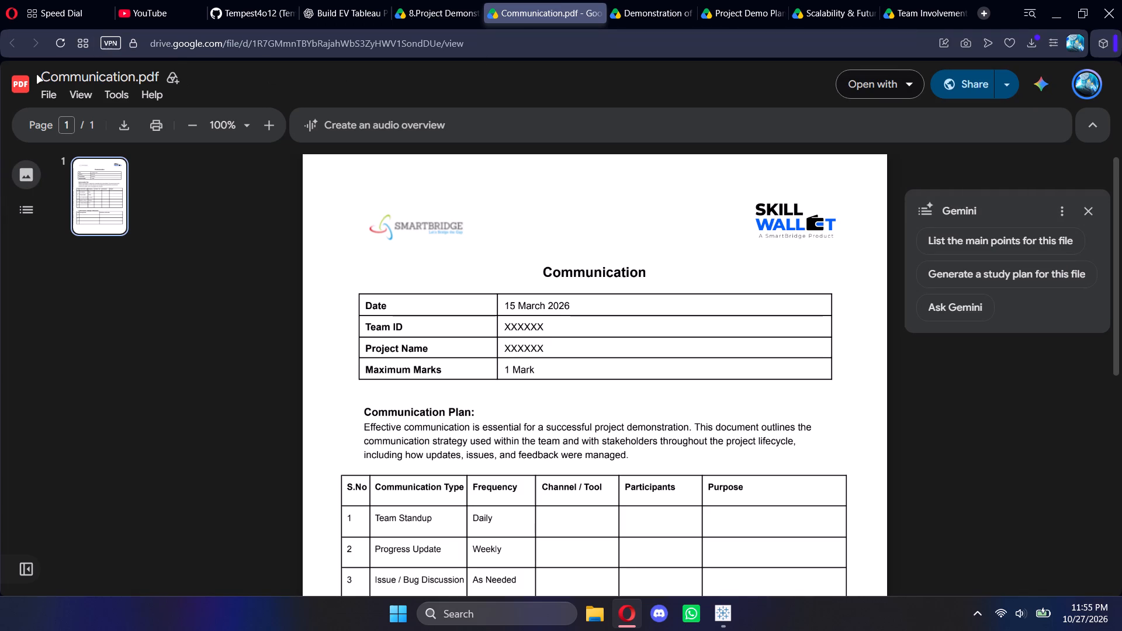
{"action": "left_click_drag", "start_coordinate": [37, 75], "coordinate": [134, 72]}
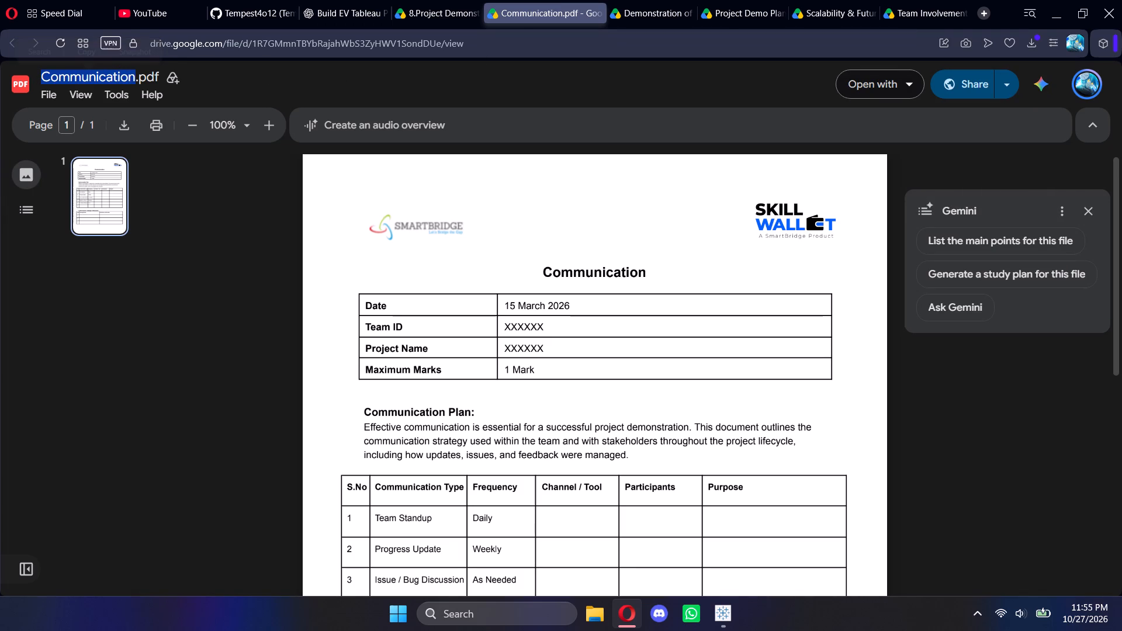
{"action": "left_click", "coordinate": [95, 86]}
{"action": "left_click", "coordinate": [38, 74]}
{"action": "left_click_drag", "start_coordinate": [38, 74], "coordinate": [131, 72]}
{"action": "left_click_drag", "start_coordinate": [131, 72], "coordinate": [133, 72]}
{"action": "left_click", "coordinate": [98, 54]}
{"action": "left_click", "coordinate": [333, 0]}
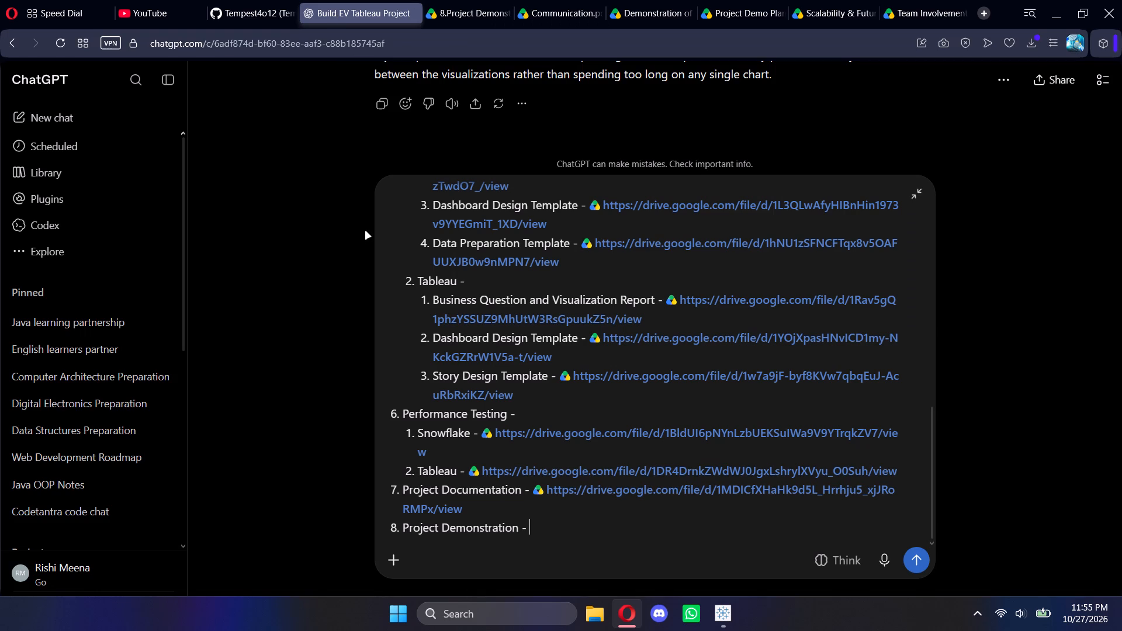
{"action": "key", "text": "ctrl+v"}
{"action": "key", "text": "ctrl+z"}
{"action": "key", "text": "shift+Return"}
{"action": "type", "text": "1."}
{"action": "key", "text": "space"}
{"action": "key", "text": "ctrl+c"}
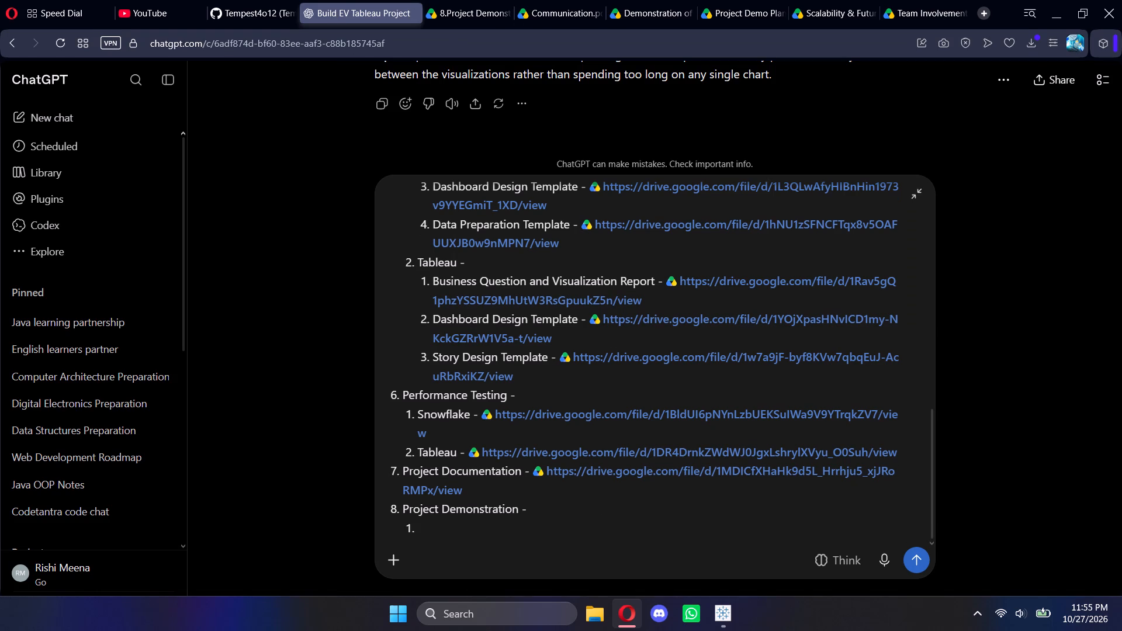
{"action": "key", "text": "ctrl+v"}
{"action": "key", "text": "BackSpace"}
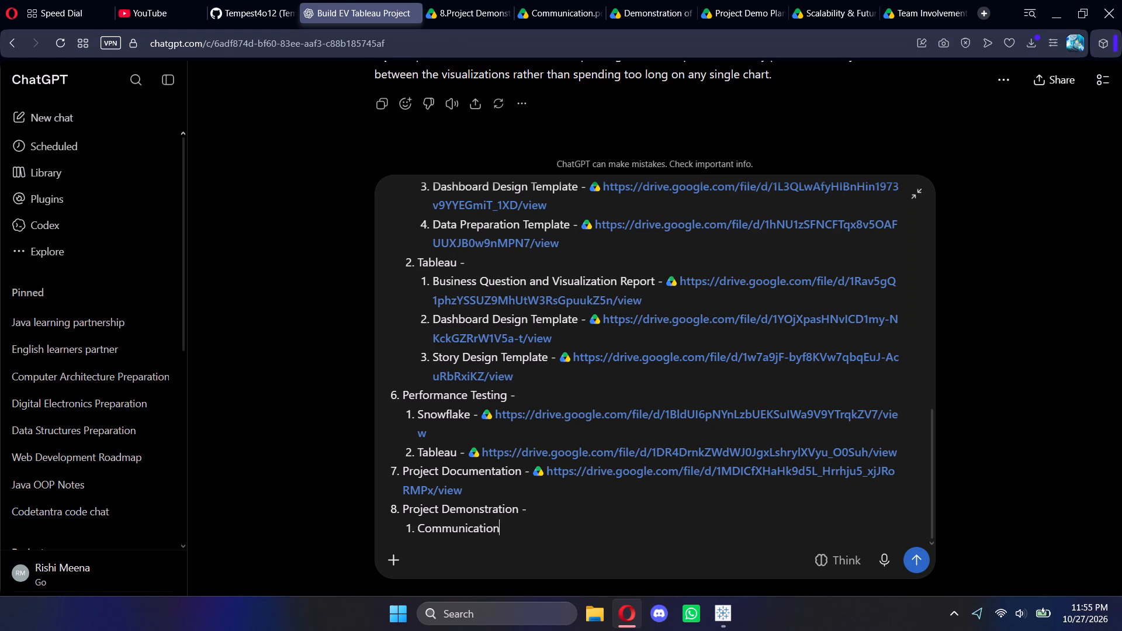
{"action": "key", "text": "space"}
{"action": "type", "text": "-"}
{"action": "key", "text": "space"}
Add the Drive link of Communication.pdf after Communication in the ChatGPT message.
{"action": "left_click", "coordinate": [593, 0]}
{"action": "left_click", "coordinate": [417, 41]}
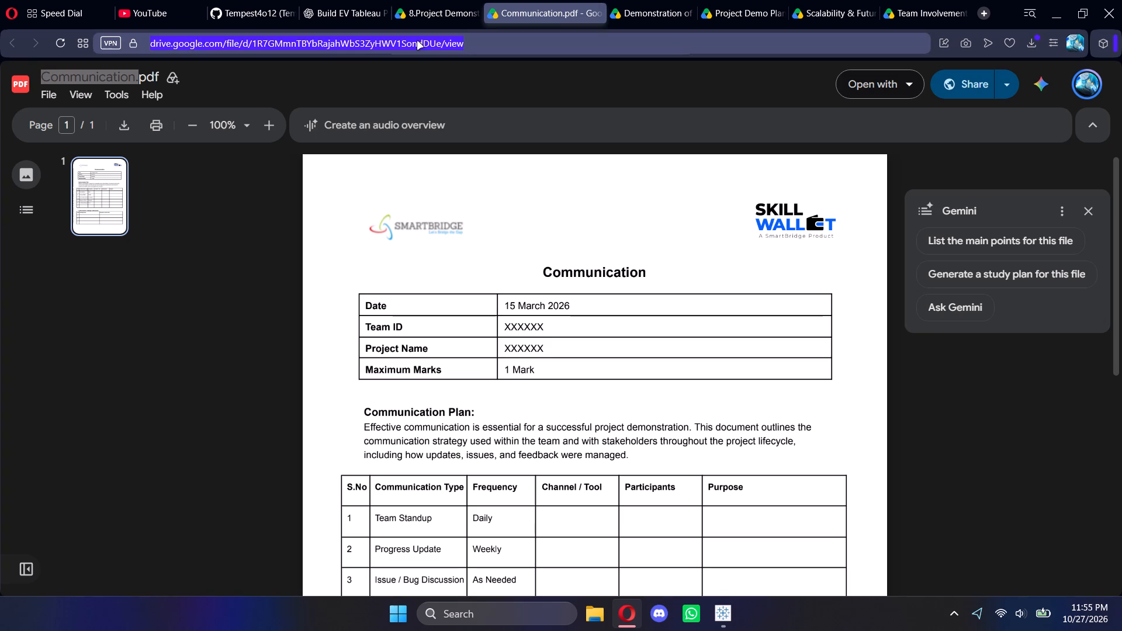
{"action": "key", "text": "ctrl+c"}
{"action": "left_click", "coordinate": [345, 0]}
{"action": "key", "text": "ctrl+v"}
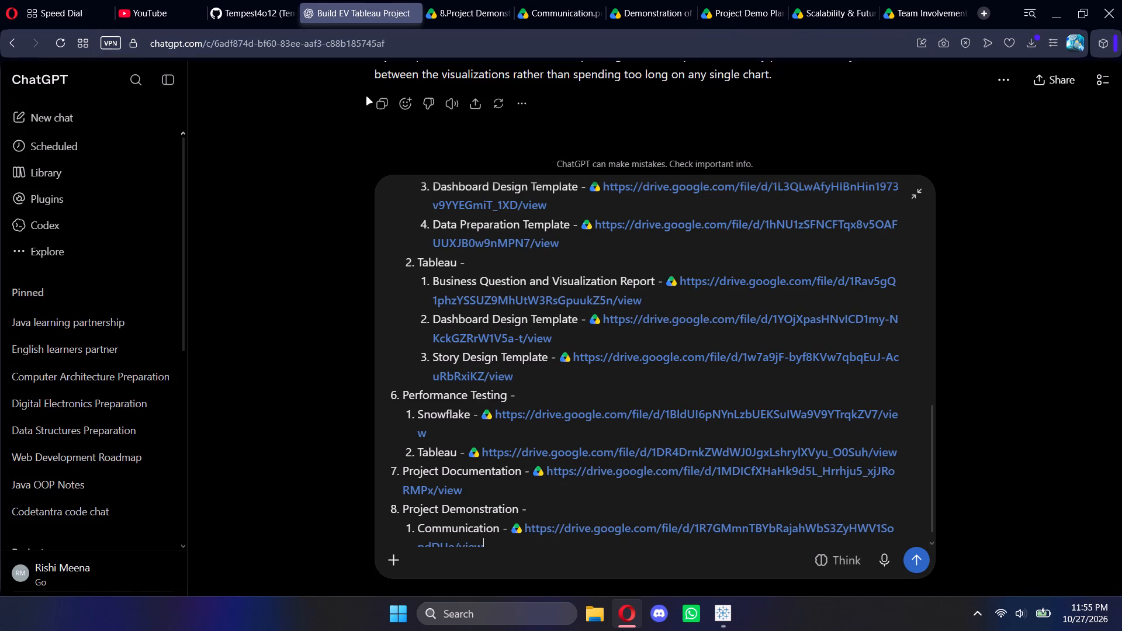
Add sub-item 2 "Demonstration of Proposed Features -" under Project Demonstration, closing the Communication.pdf tab and copying the name from the second PDF's title.
{"action": "key", "text": "shift+Return"}
{"action": "key", "text": "shift+Return"}
{"action": "type", "text": "2."}
{"action": "key", "text": "space"}
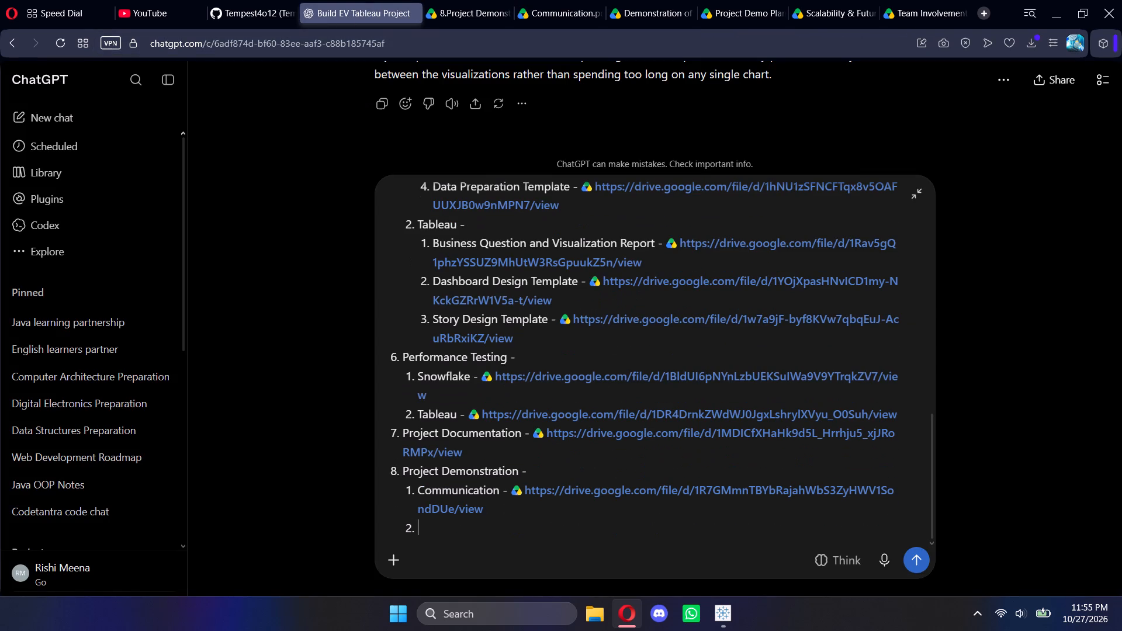
{"action": "left_click", "coordinate": [597, 11]}
{"action": "left_click", "coordinate": [572, 0]}
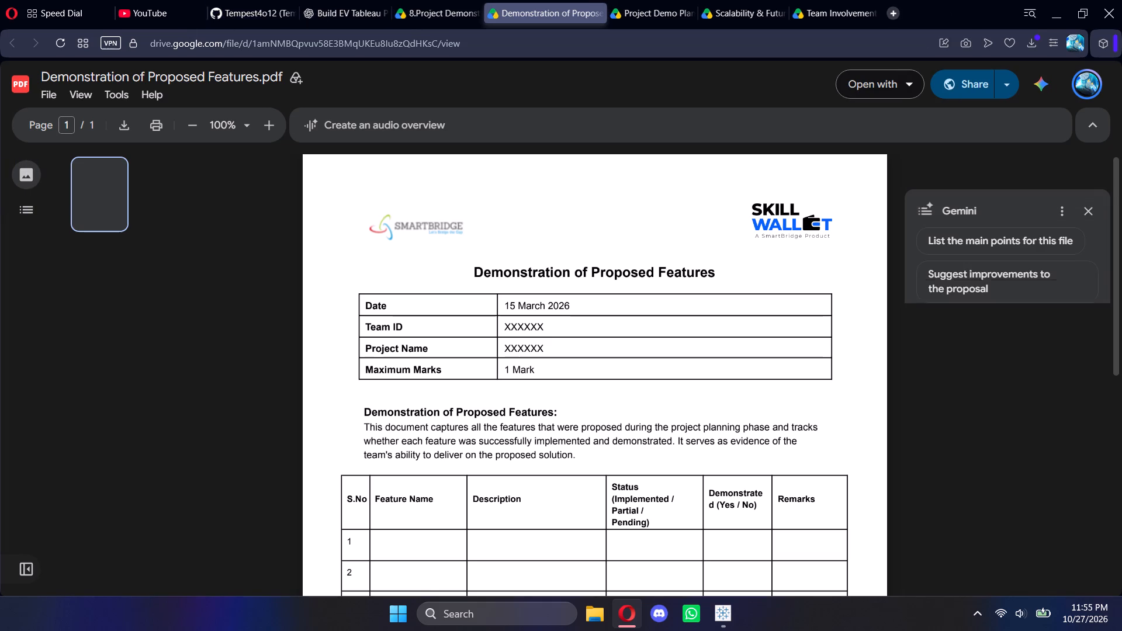
{"action": "left_click_drag", "start_coordinate": [36, 79], "coordinate": [257, 76]}
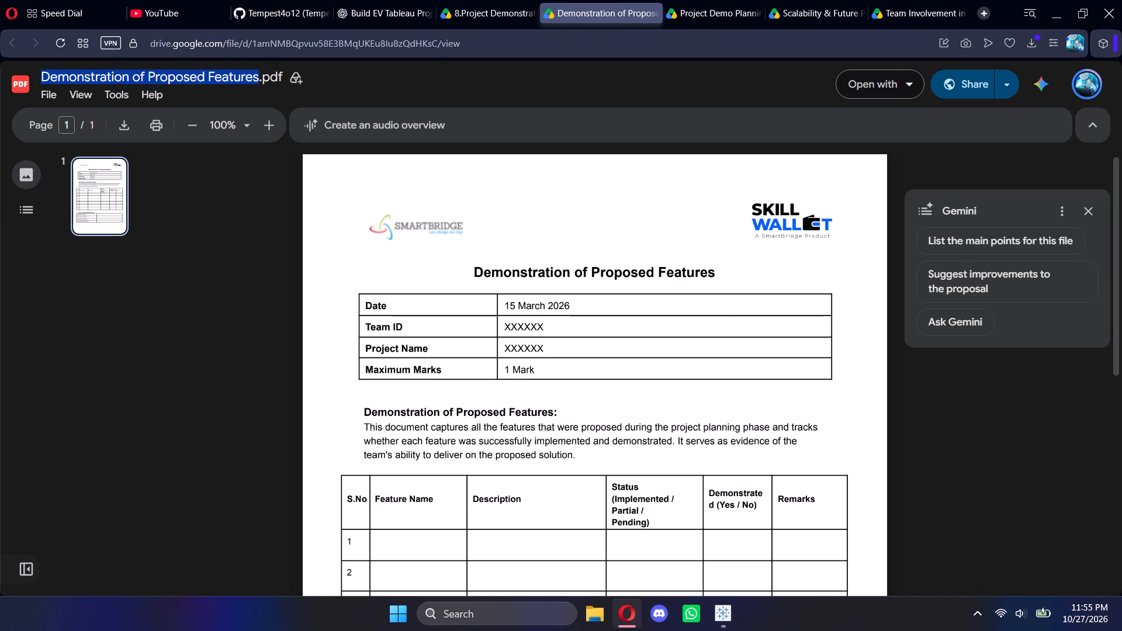
{"action": "left_click_drag", "start_coordinate": [257, 76], "coordinate": [260, 76]}
{"action": "left_click", "coordinate": [153, 45]}
{"action": "left_click", "coordinate": [385, 0]}
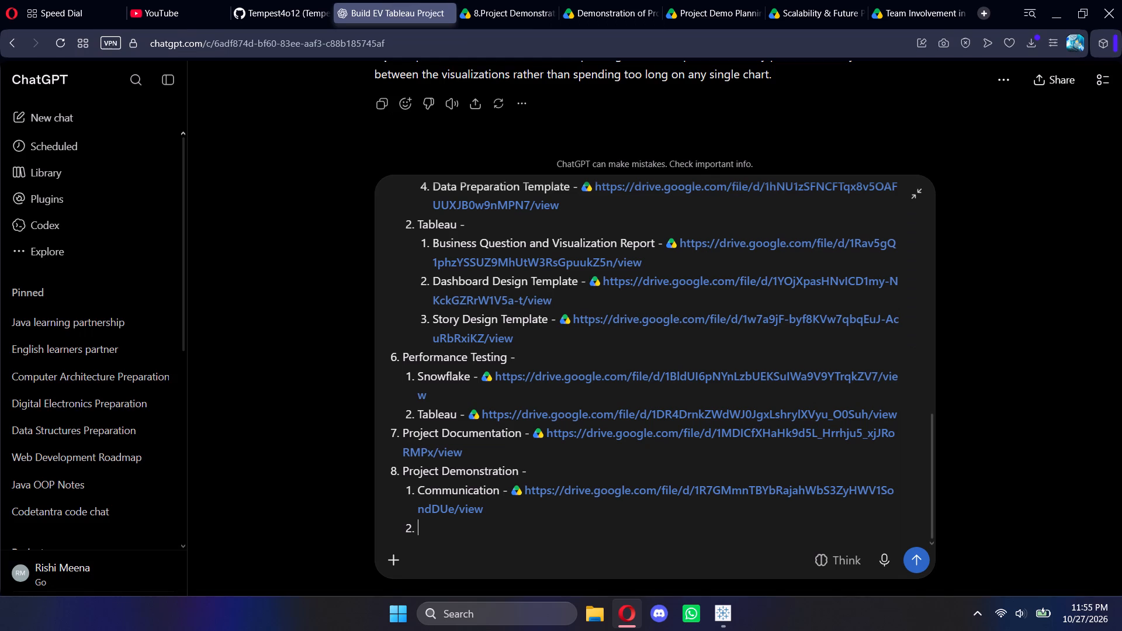
{"action": "key", "text": "ctrl+v"}
{"action": "key", "text": "space"}
{"action": "type", "text": "-"}
{"action": "key", "text": "space"}
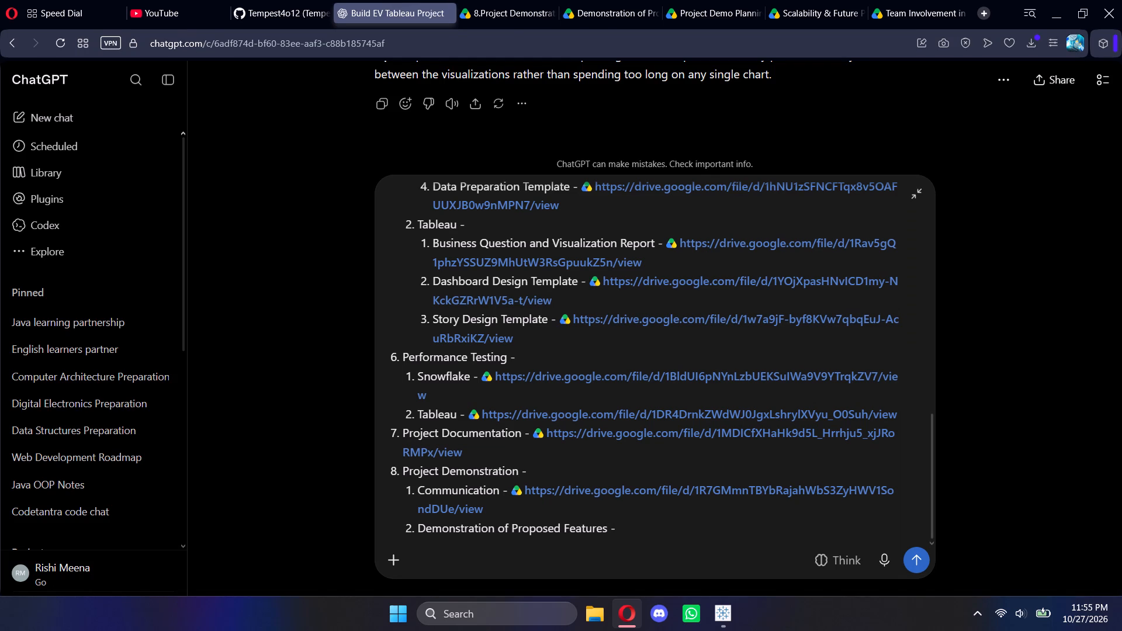
Add the Drive link of Demonstration of Proposed Features.pdf after its name in the ChatGPT message.
{"action": "left_click_drag", "start_coordinate": [566, 0], "coordinate": [571, 0]}
{"action": "left_click", "coordinate": [516, 46]}
{"action": "key", "text": "ctrl+c"}
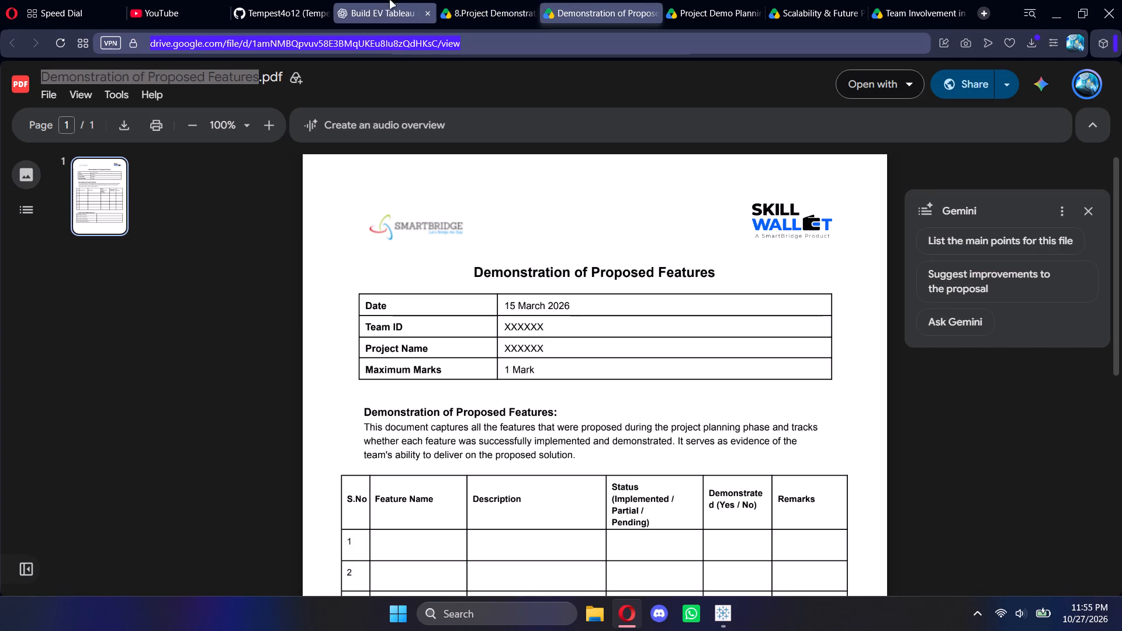
{"action": "left_click", "coordinate": [374, 0]}
{"action": "key", "text": "ctrl+v"}
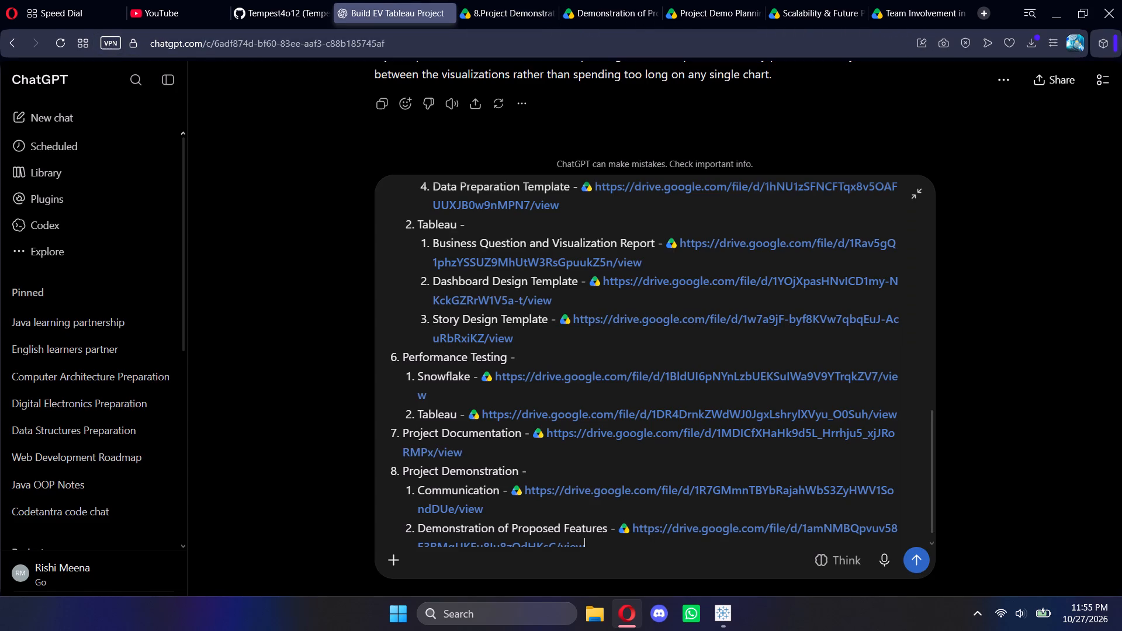
{"action": "key", "text": "shift+Return"}
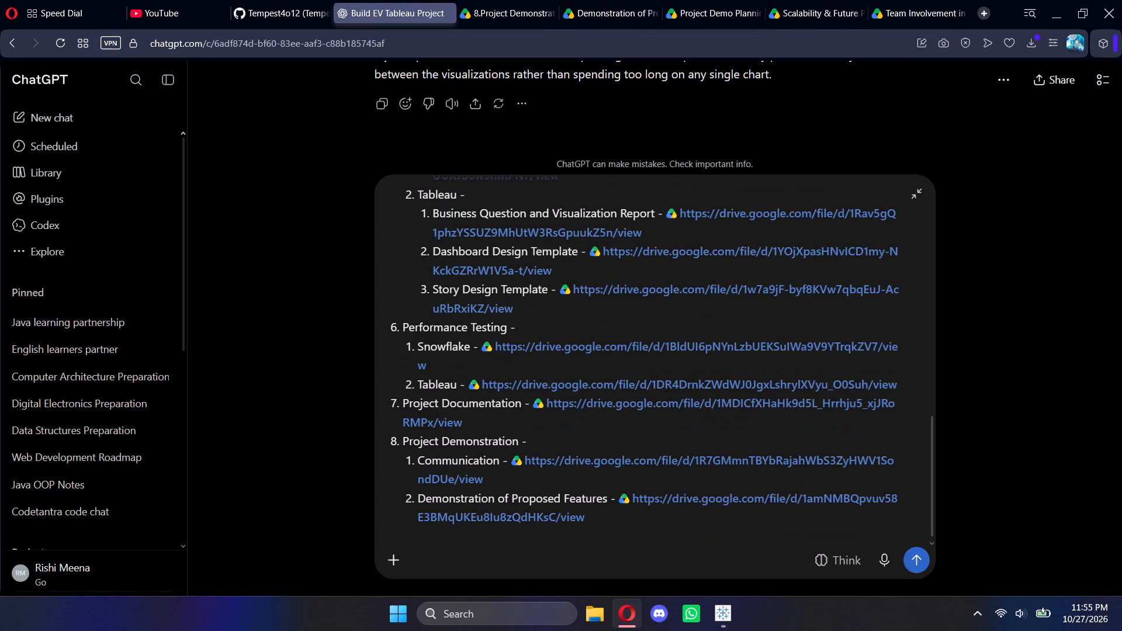
{"action": "key", "text": "shift+Return"}
{"action": "type", "text": "3."}
{"action": "key", "text": "space"}
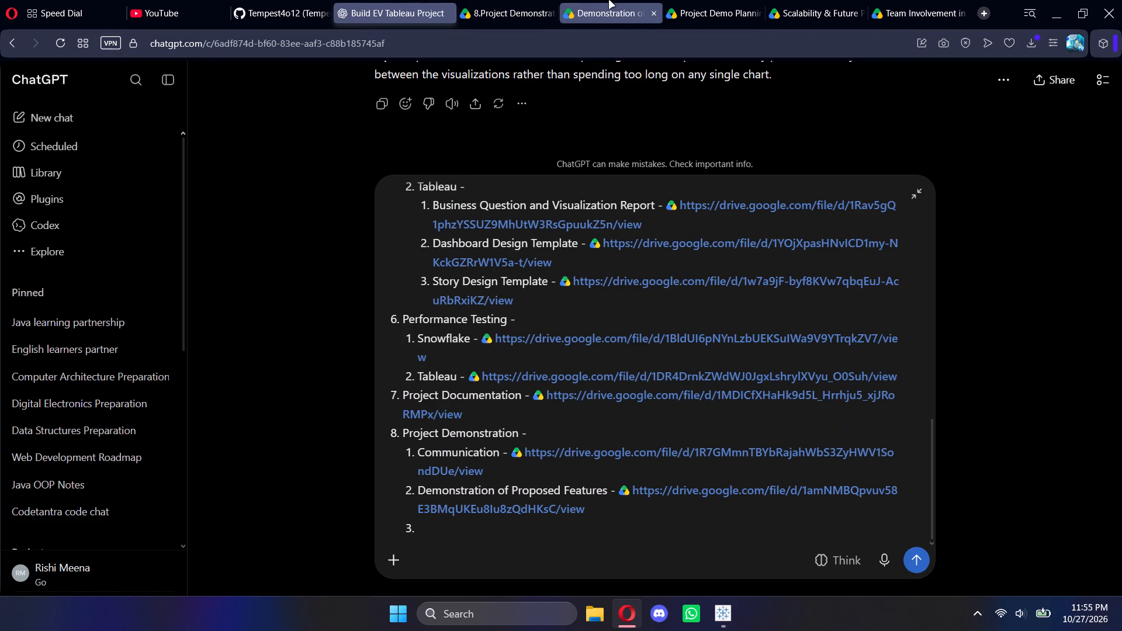
{"action": "left_click", "coordinate": [616, 0]}
{"action": "left_click", "coordinate": [651, 12]}
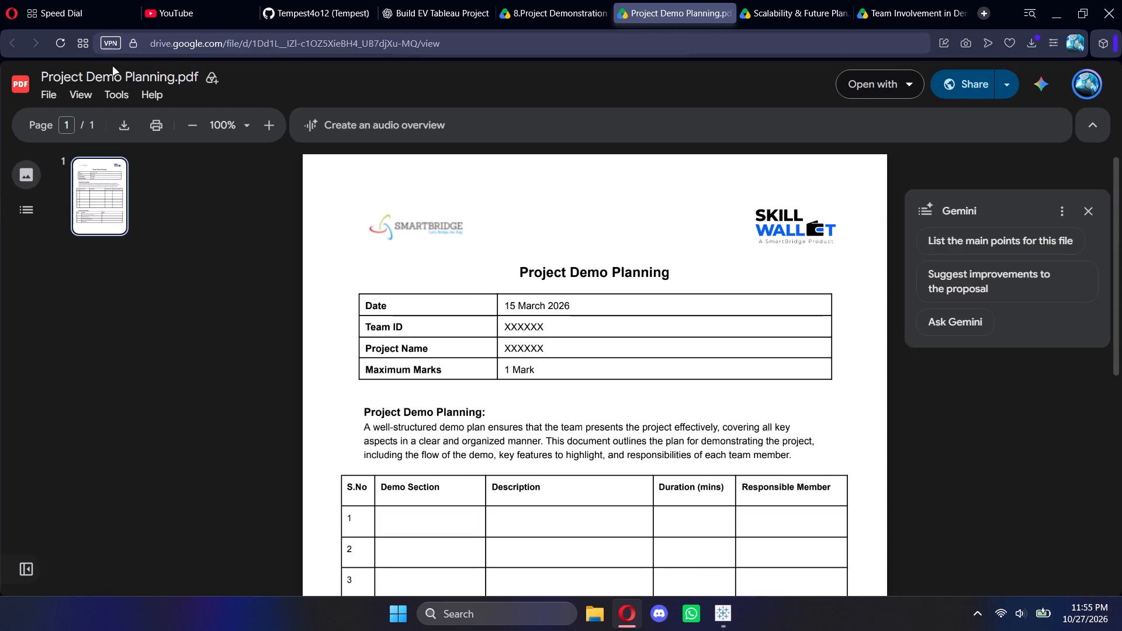
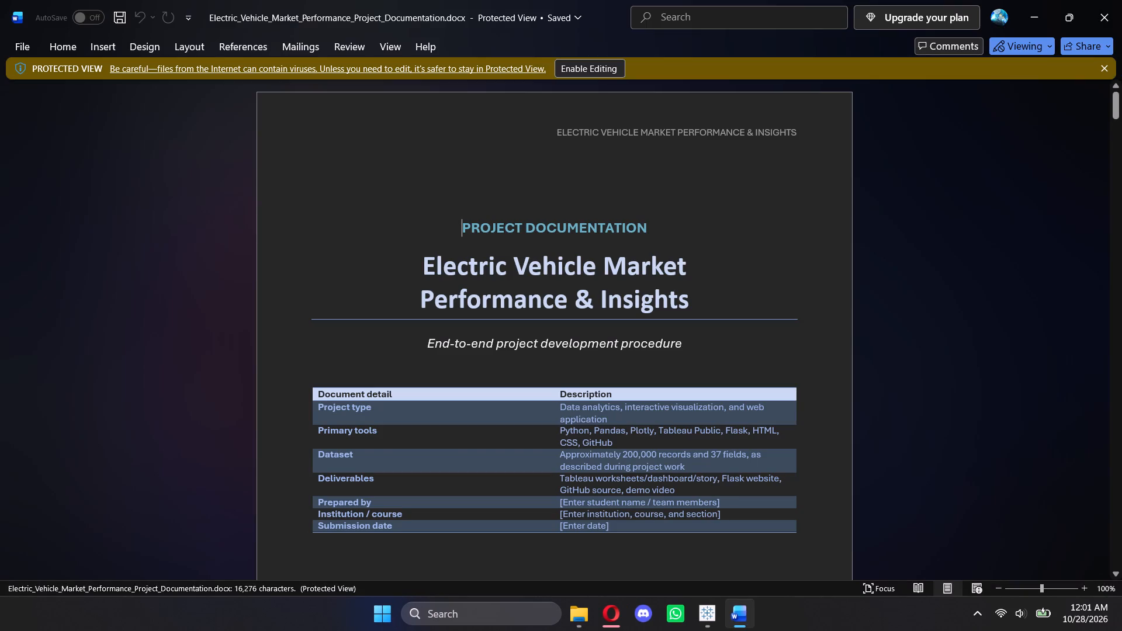
{"action": "left_click", "coordinate": [577, 69]}
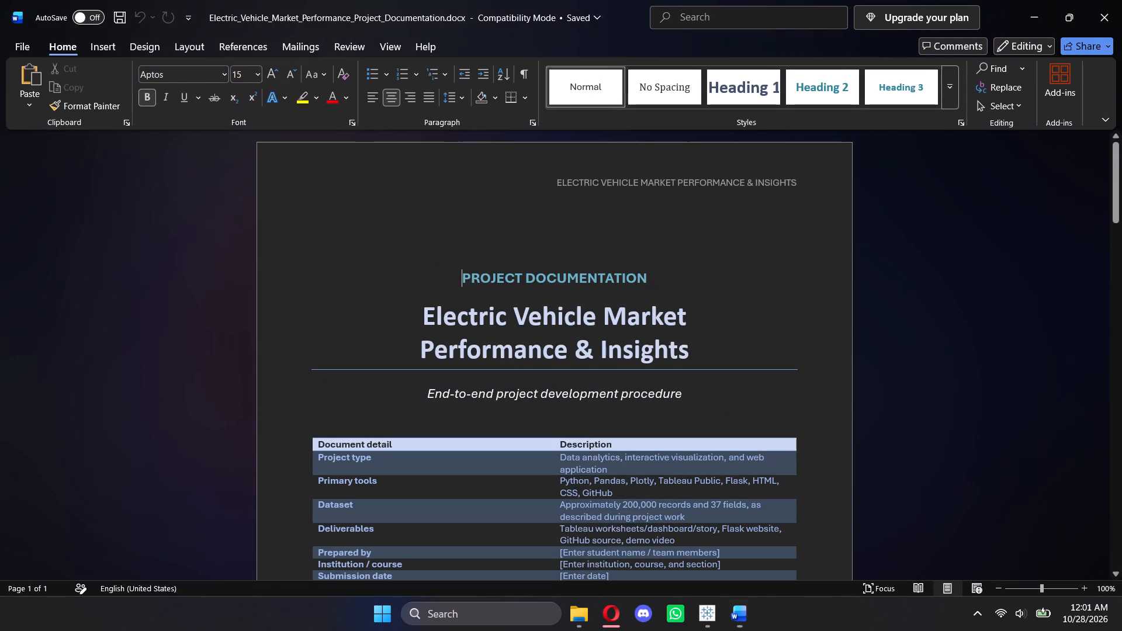
Enlarge the document detail table on the cover page so its rows are taller and it extends slightly past both margins.
{"action": "scroll", "coordinate": [285, 271], "scroll_direction": "down", "scroll_amount": 4}
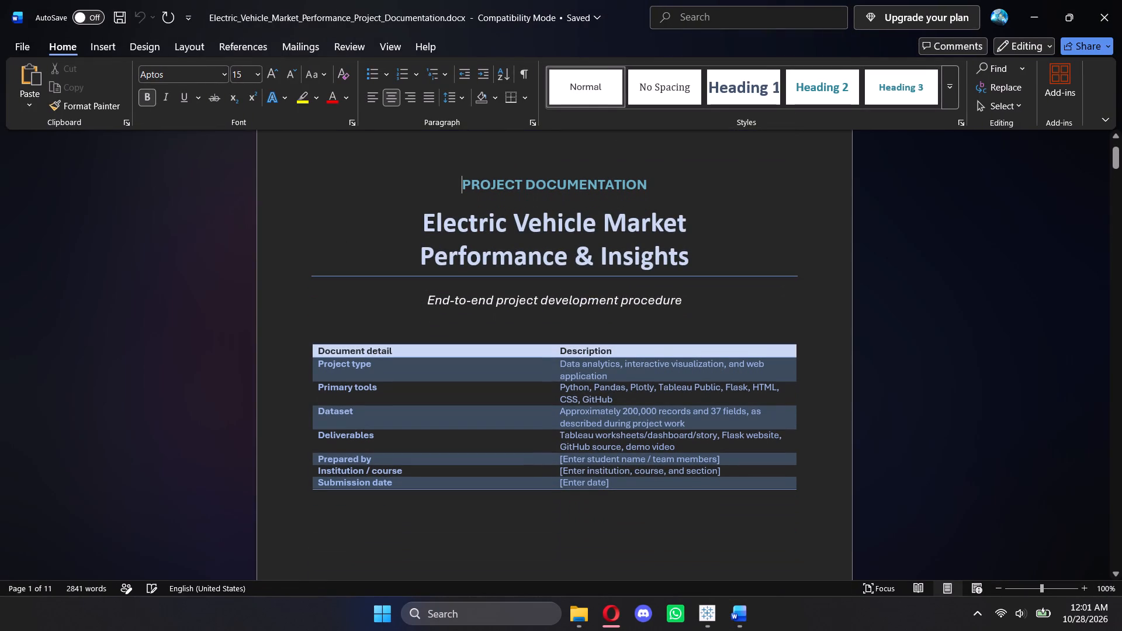
{"action": "left_click", "coordinate": [352, 443]}
{"action": "left_click", "coordinate": [695, 491]}
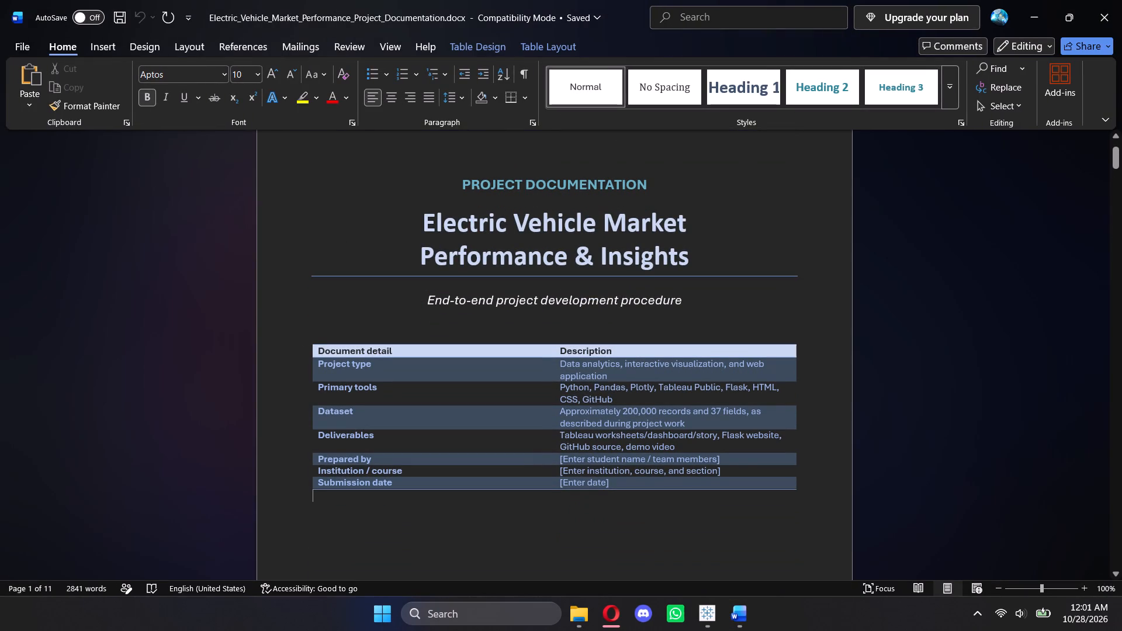
{"action": "left_click", "coordinate": [621, 481]}
{"action": "left_click", "coordinate": [310, 339]}
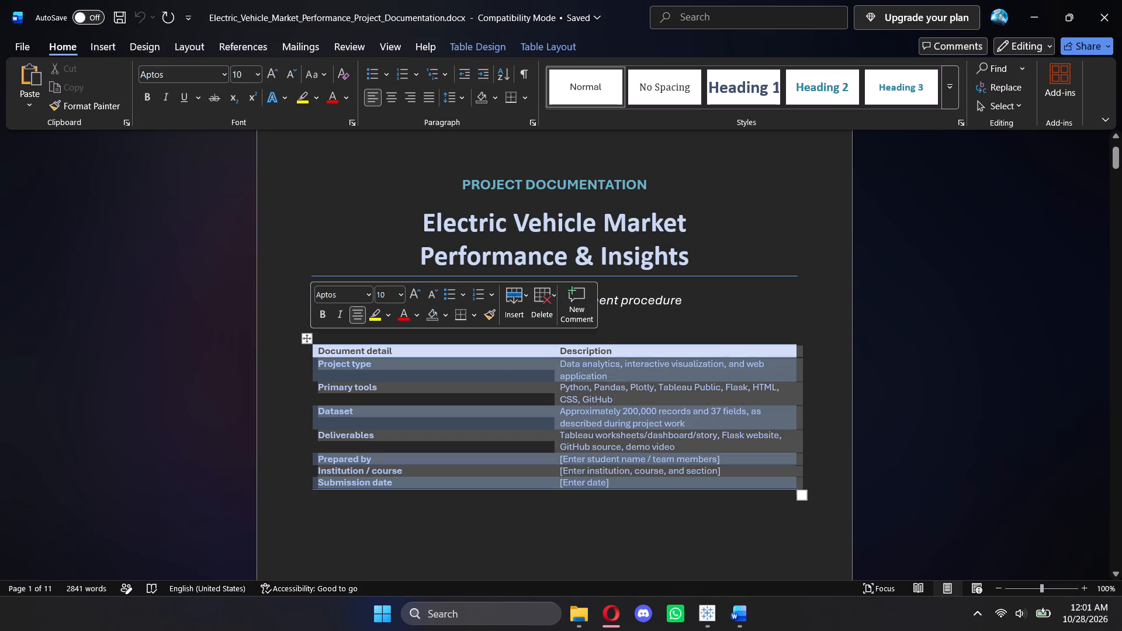
{"action": "left_click_drag", "start_coordinate": [361, 346], "coordinate": [362, 336]}
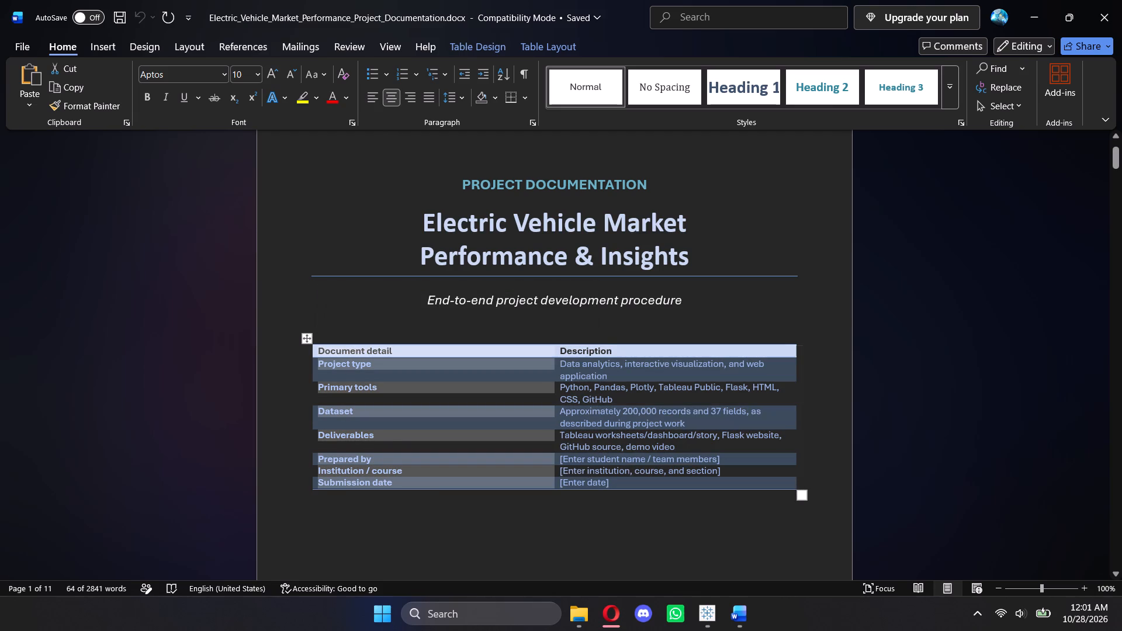
{"action": "left_click_drag", "start_coordinate": [362, 336], "coordinate": [363, 332]}
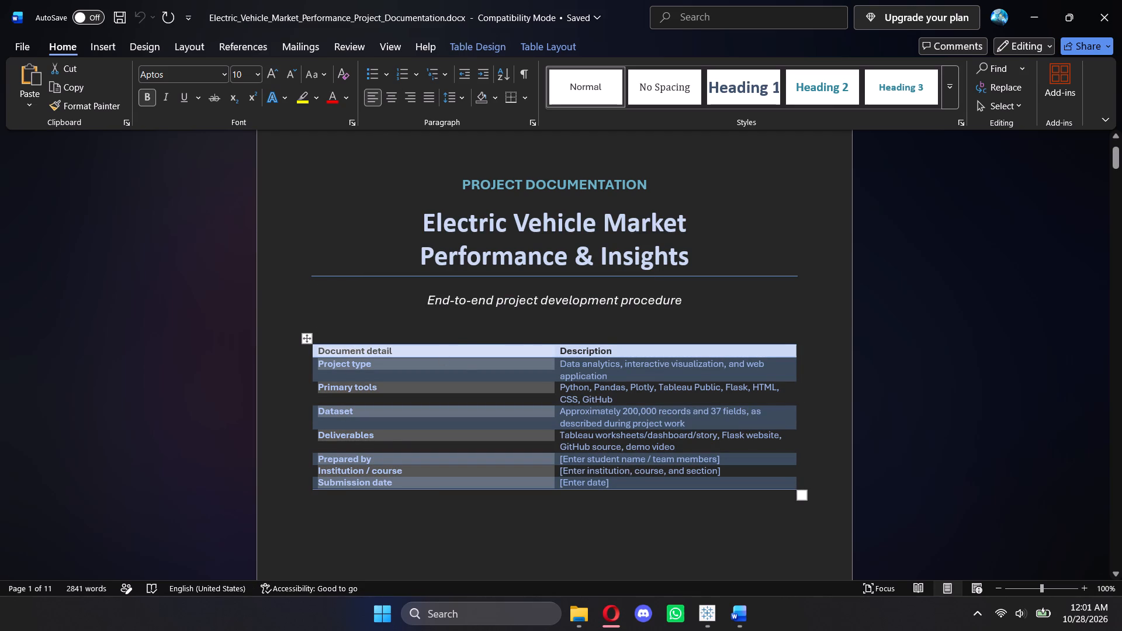
{"action": "left_click_drag", "start_coordinate": [799, 498], "coordinate": [803, 518]}
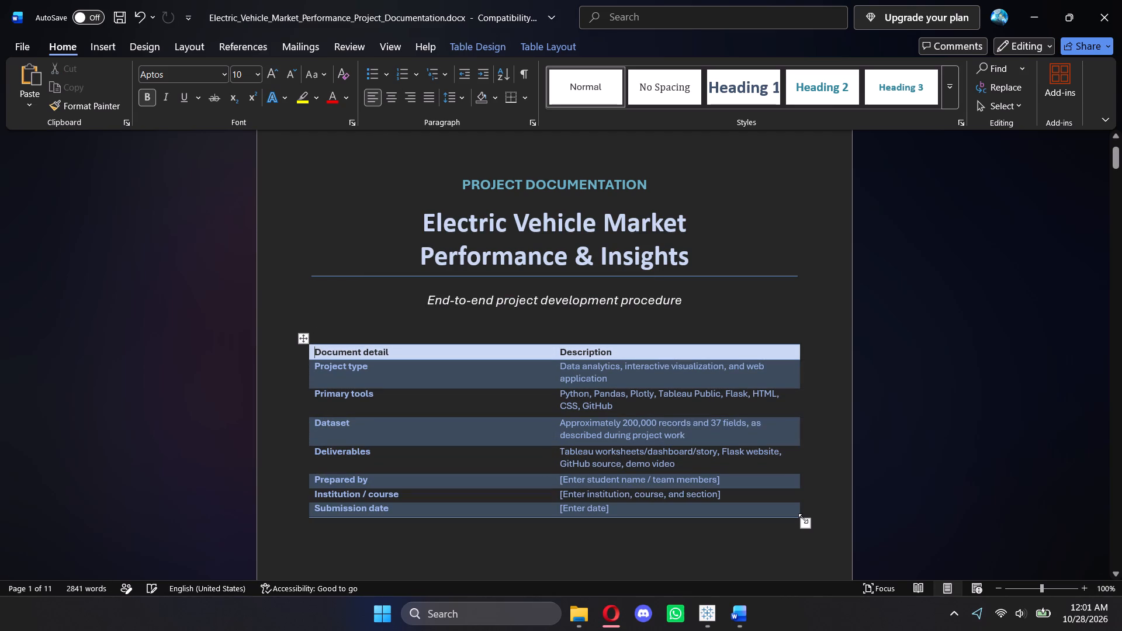
{"action": "left_click_drag", "start_coordinate": [803, 518], "coordinate": [810, 542]}
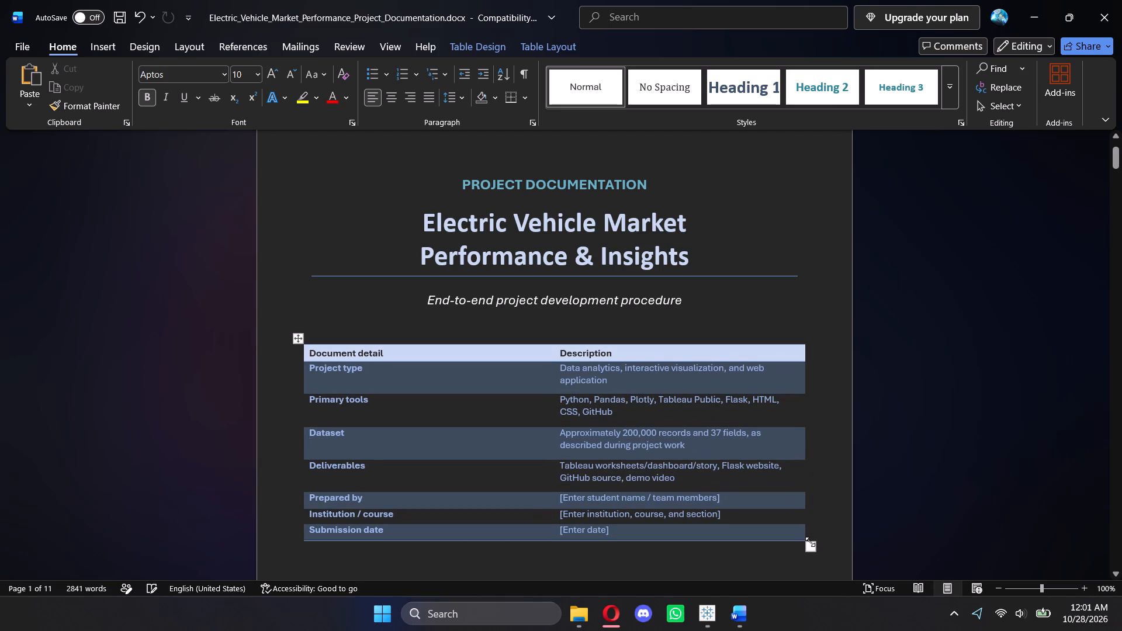
{"action": "left_click_drag", "start_coordinate": [810, 542], "coordinate": [817, 560]}
{"action": "scroll", "coordinate": [825, 549], "scroll_direction": "down", "scroll_amount": 1}
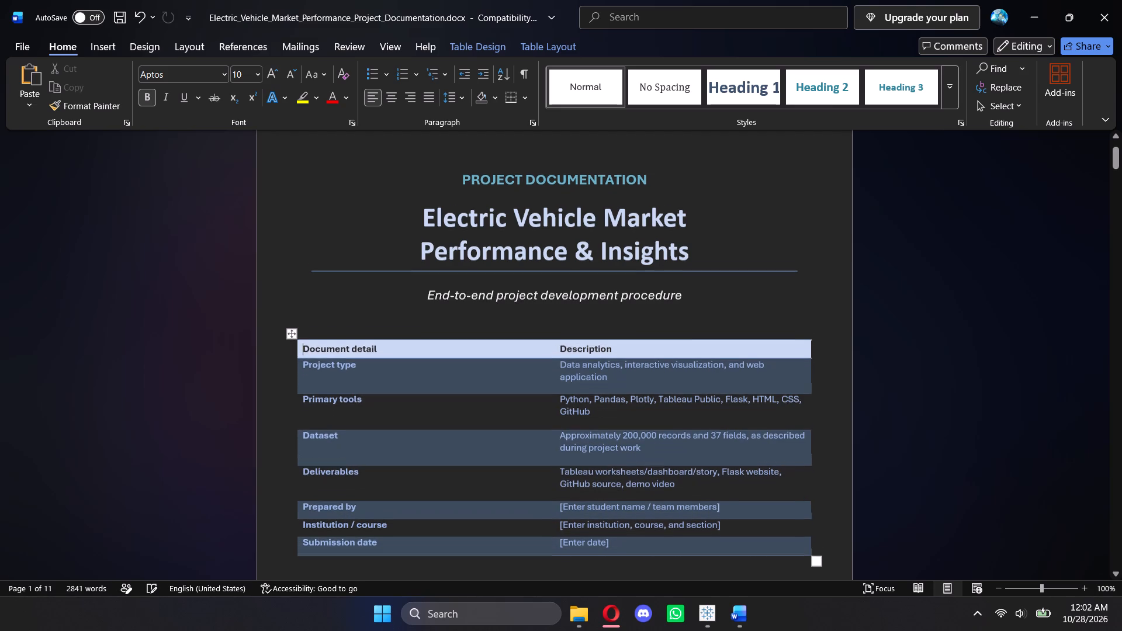
{"action": "scroll", "coordinate": [825, 549], "scroll_direction": "down", "scroll_amount": 3}
{"action": "left_click_drag", "start_coordinate": [816, 471], "coordinate": [818, 507]}
{"action": "left_click_drag", "start_coordinate": [818, 507], "coordinate": [800, 512]}
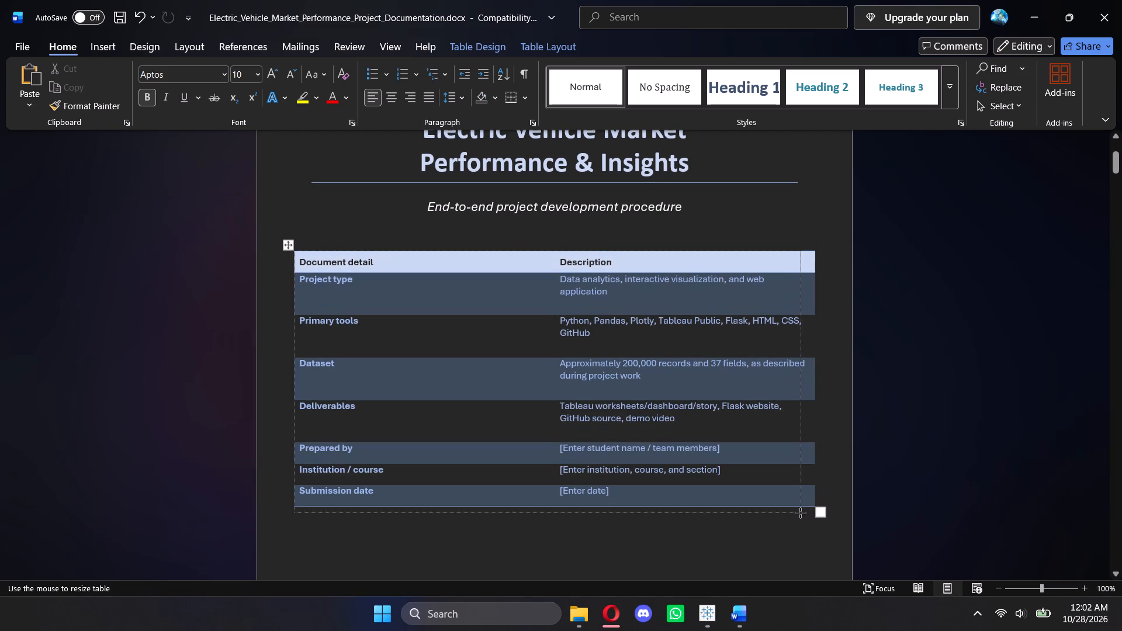
{"action": "left_click_drag", "start_coordinate": [800, 512], "coordinate": [812, 504]}
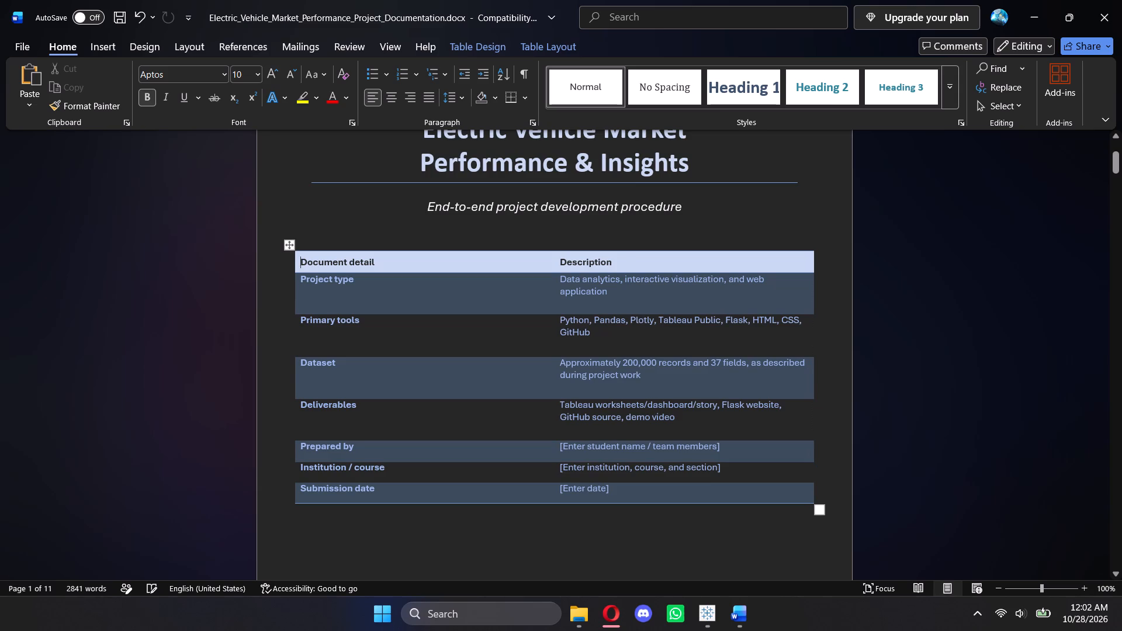
Examine how the enlarged document detail table fits on the cover page.
{"action": "scroll", "coordinate": [759, 539], "scroll_direction": "down", "scroll_amount": 6}
{"action": "scroll", "coordinate": [761, 539], "scroll_direction": "up", "scroll_amount": 3}
{"action": "scroll", "coordinate": [761, 539], "scroll_direction": "down", "scroll_amount": 12}
{"action": "scroll", "coordinate": [765, 501], "scroll_direction": "up", "scroll_amount": 7}
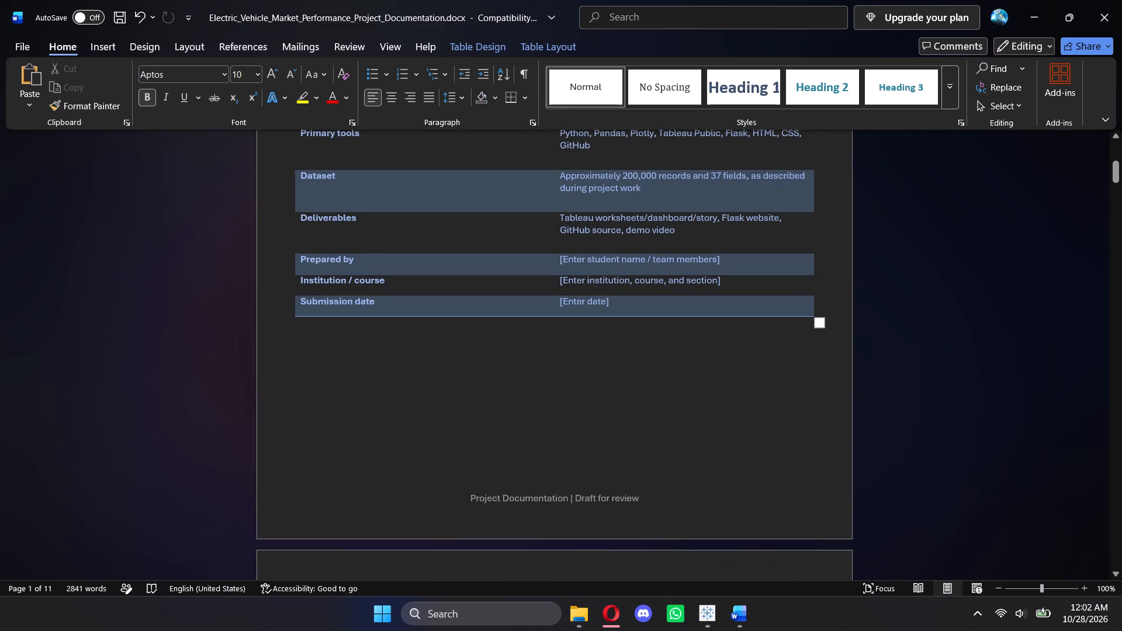
{"action": "scroll", "coordinate": [731, 490], "scroll_direction": "up", "scroll_amount": 8}
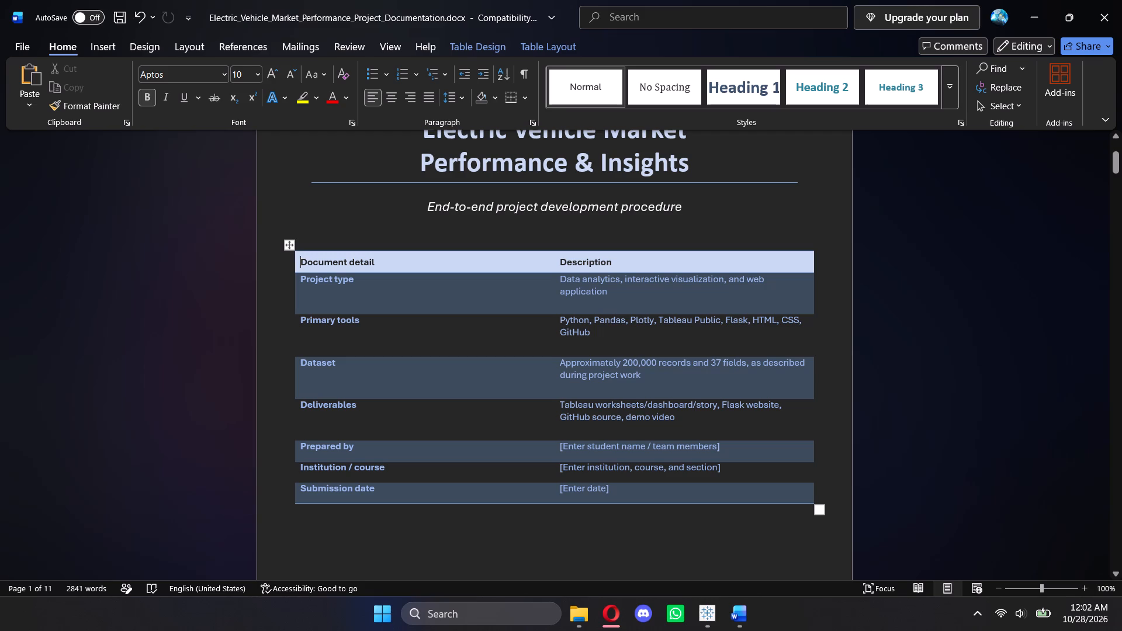
{"action": "left_click", "coordinate": [593, 286]}
{"action": "left_click", "coordinate": [287, 242]}
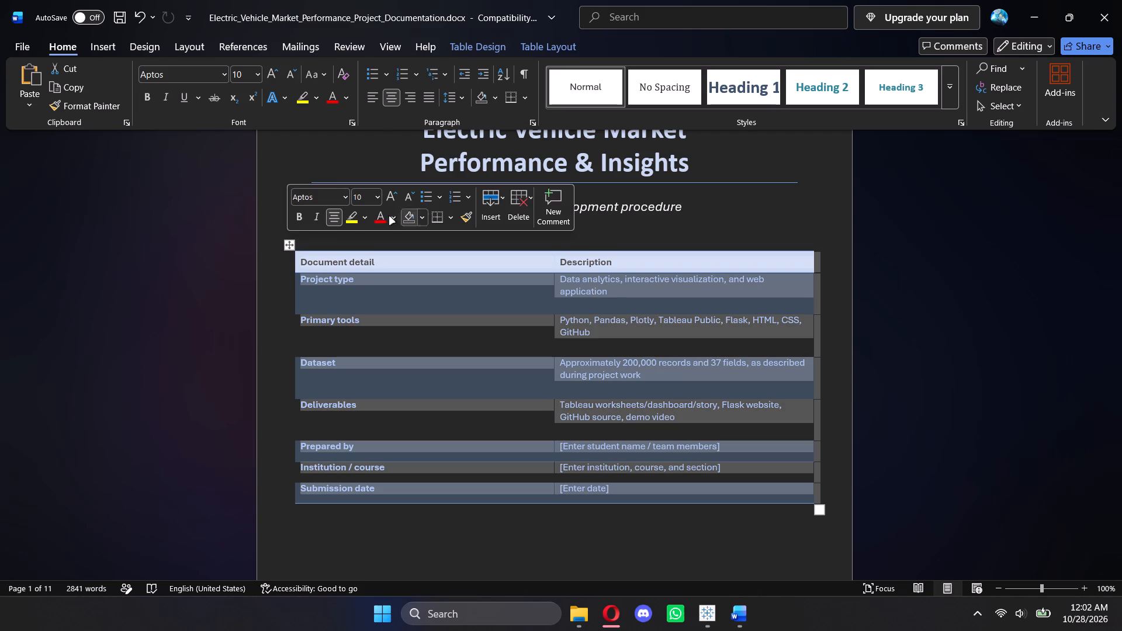
{"action": "left_click", "coordinate": [284, 273]}
{"action": "left_click", "coordinate": [228, 310]}
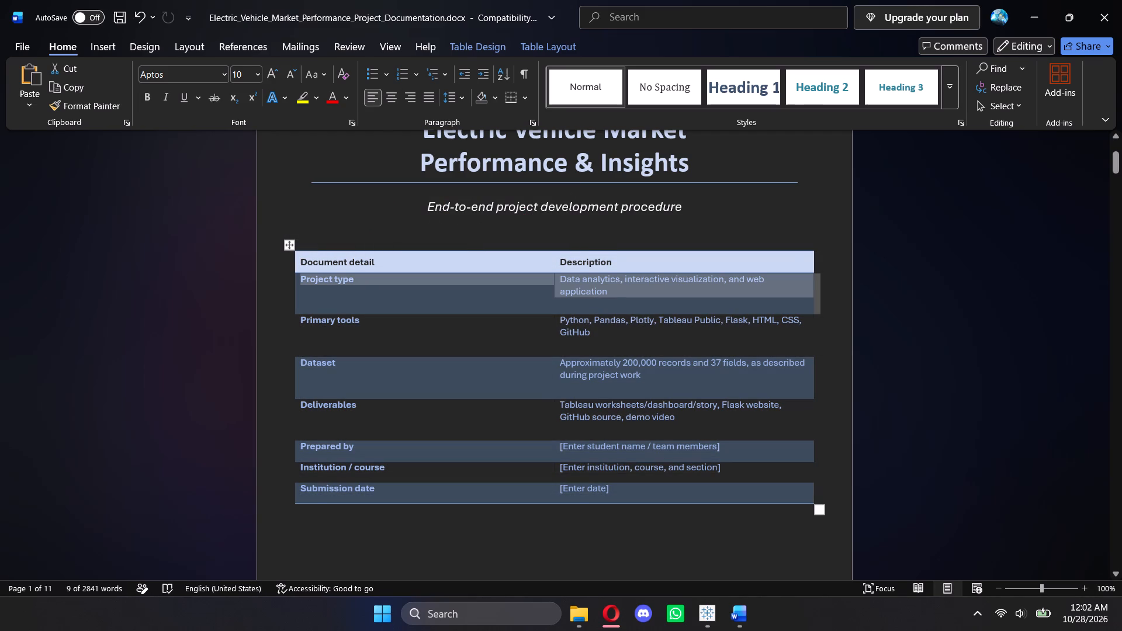
{"action": "left_click", "coordinate": [633, 536]}
Open the page footer for editing, delete its text "Project Documentation | Draft for review", and leave empty lines in its place.
{"action": "scroll", "coordinate": [641, 518], "scroll_direction": "down", "scroll_amount": 6}
{"action": "scroll", "coordinate": [601, 464], "scroll_direction": "down", "scroll_amount": 8}
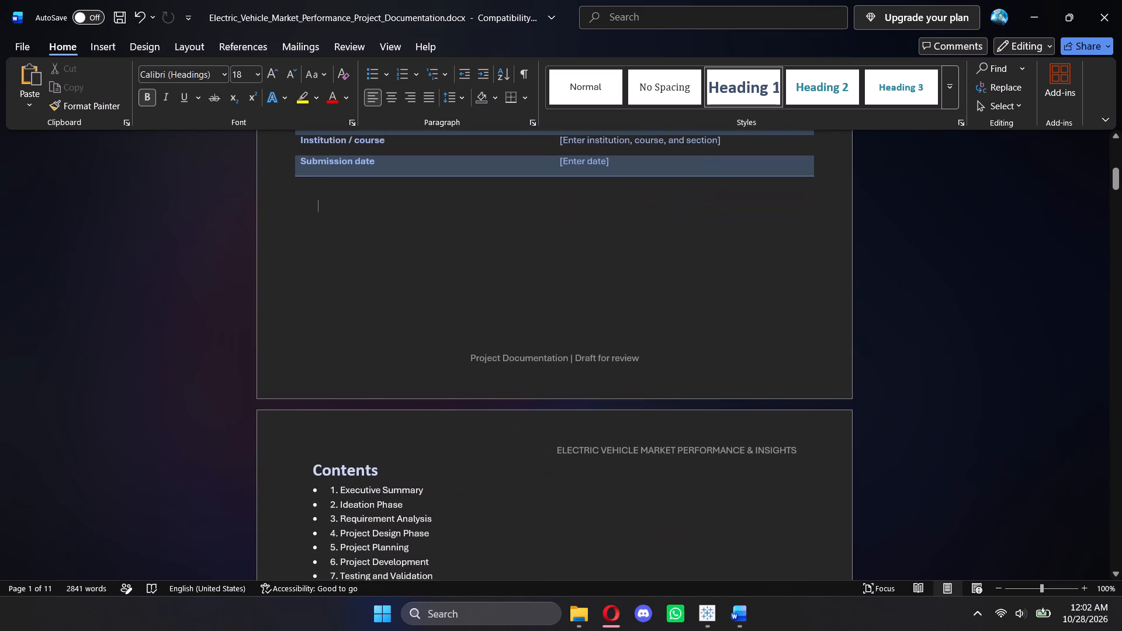
{"action": "left_click", "coordinate": [501, 351]}
{"action": "left_click", "coordinate": [475, 358]}
{"action": "left_click_drag", "start_coordinate": [471, 357], "coordinate": [525, 359]}
{"action": "left_click", "coordinate": [534, 359]}
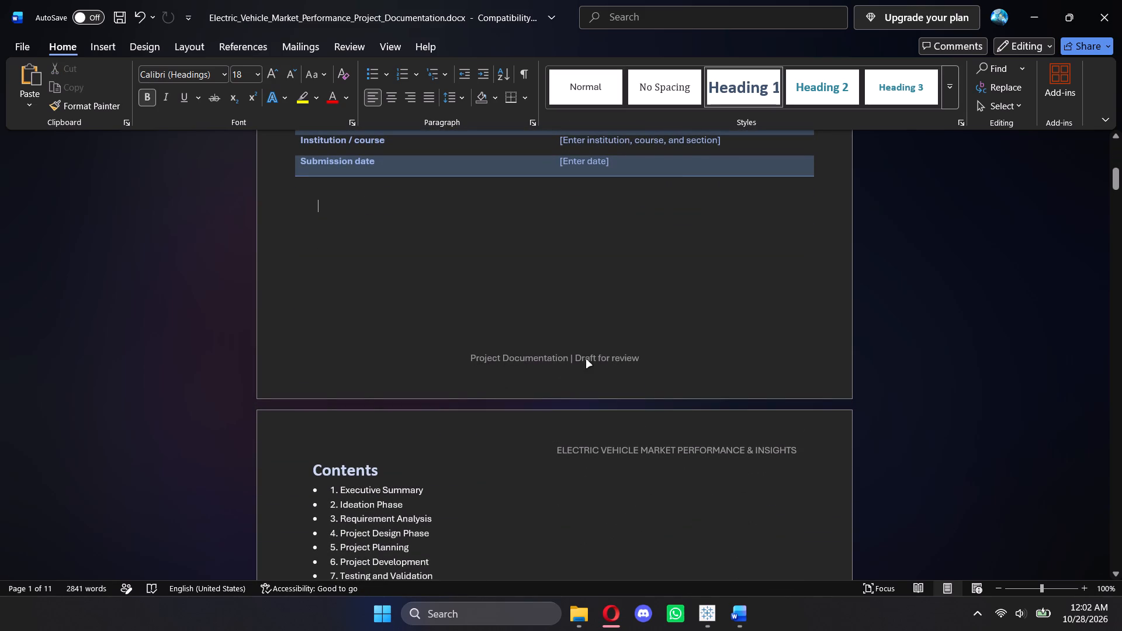
{"action": "right_click", "coordinate": [586, 359]}
{"action": "left_click", "coordinate": [612, 377]}
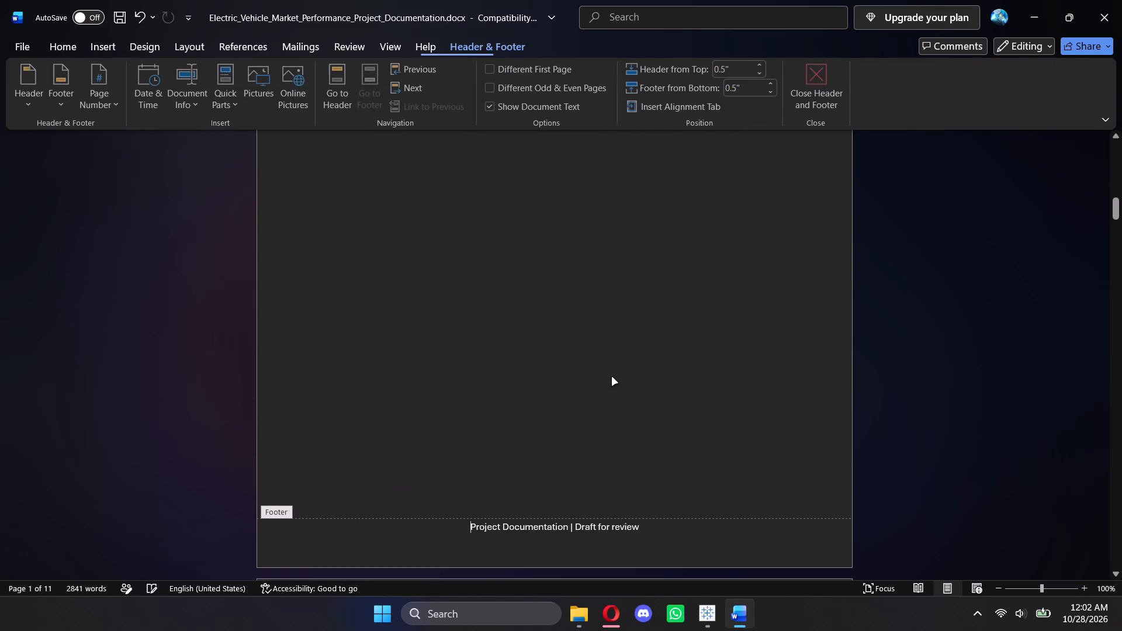
{"action": "left_click", "coordinate": [275, 514]}
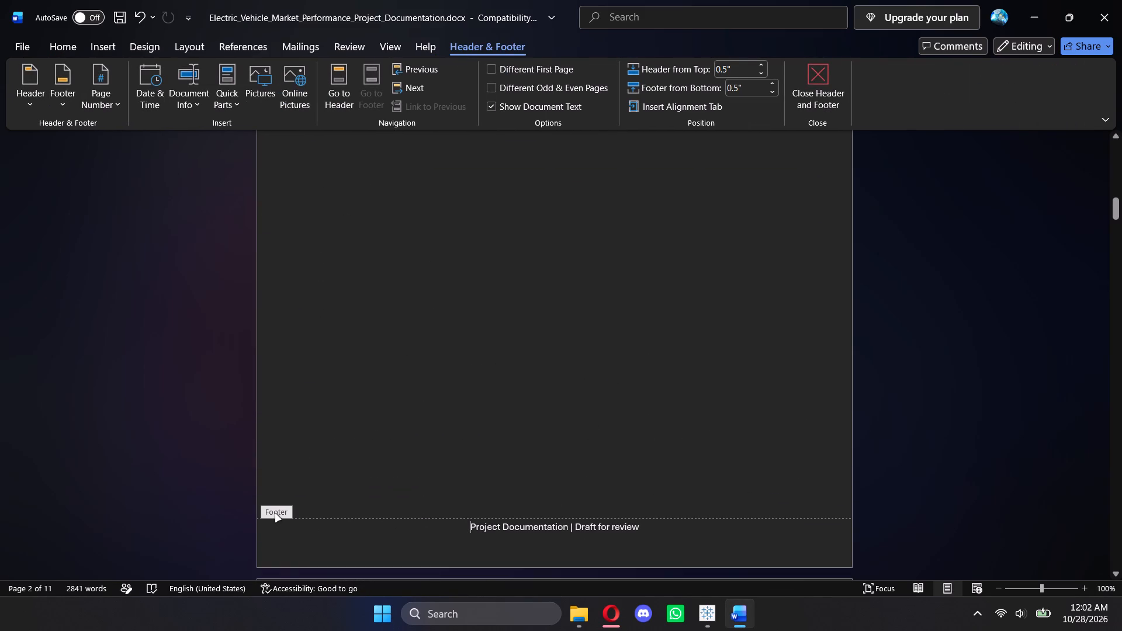
{"action": "right_click", "coordinate": [275, 514]}
{"action": "left_click", "coordinate": [240, 460]}
{"action": "left_click_drag", "start_coordinate": [674, 525], "coordinate": [461, 528]}
{"action": "key", "text": "BackSpace"}
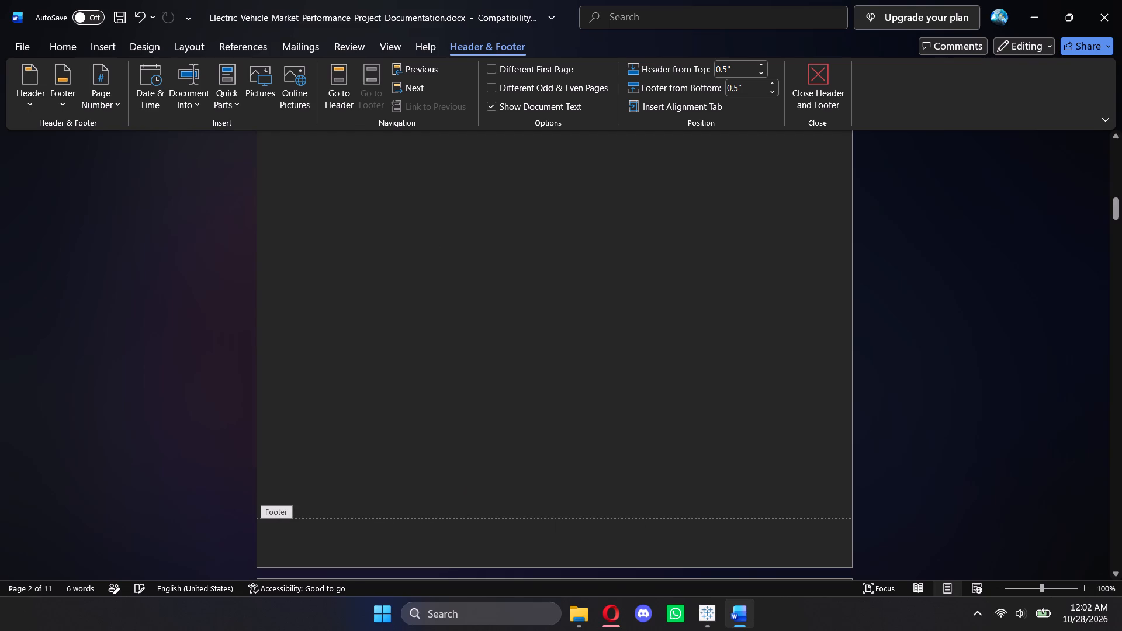
{"action": "key", "text": "BackSpace"}
{"action": "key", "text": "BackSpace"}
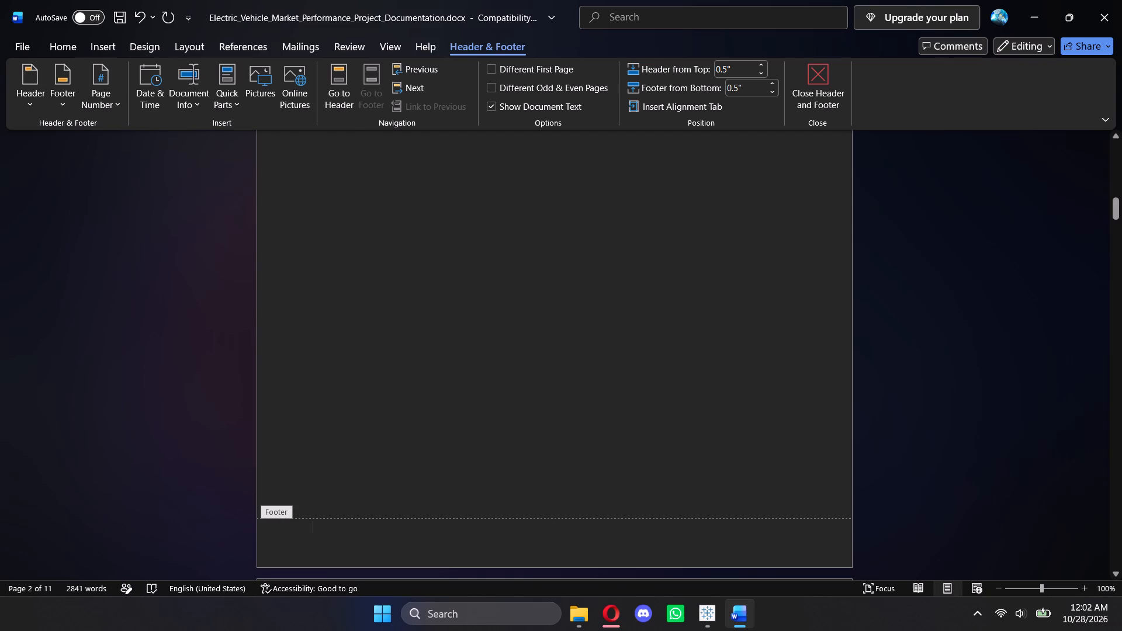
{"action": "left_click", "coordinate": [225, 384]}
{"action": "key", "text": "Return"}
{"action": "left_click", "coordinate": [225, 385]}
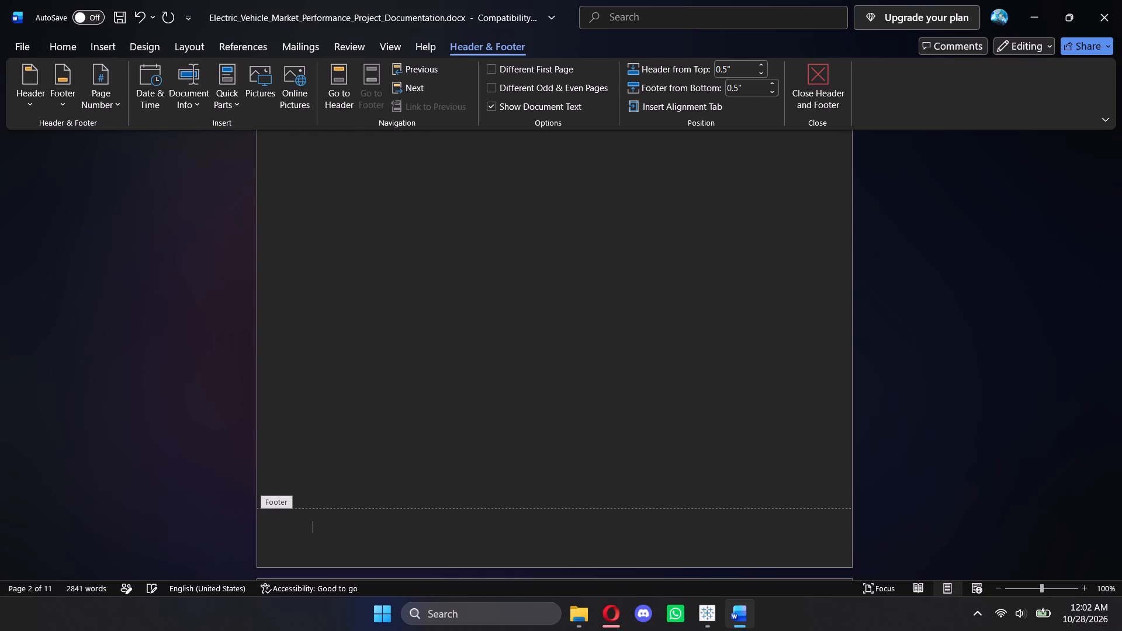
Look back over the Contents page and the cover page with its header.
{"action": "scroll", "coordinate": [399, 447], "scroll_direction": "up", "scroll_amount": 5}
{"action": "scroll", "coordinate": [622, 425], "scroll_direction": "up", "scroll_amount": 12}
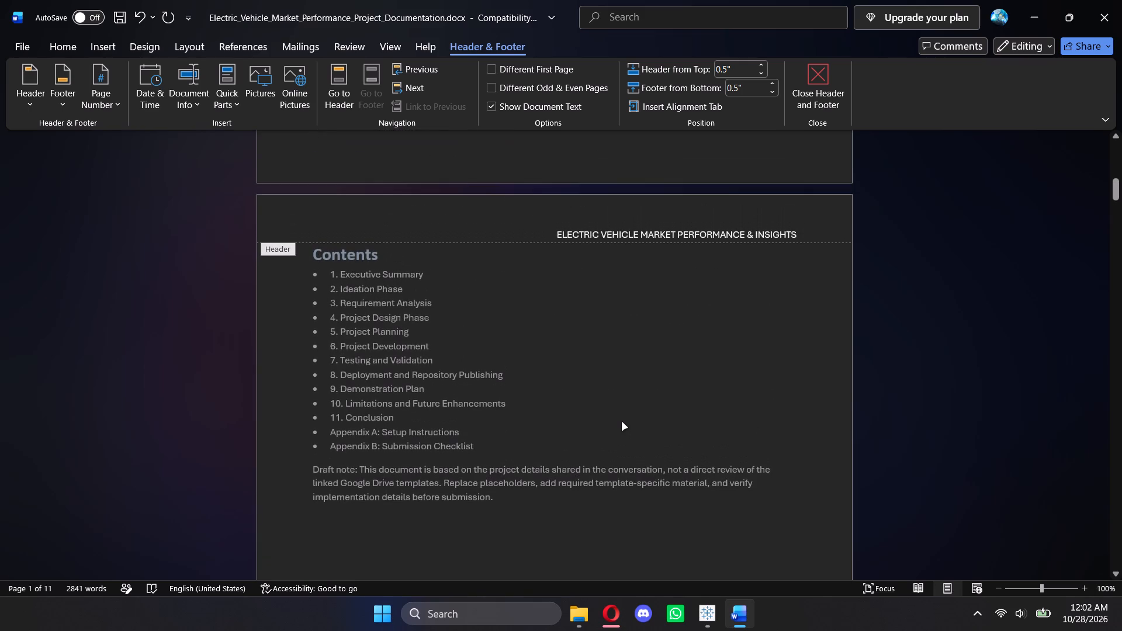
{"action": "scroll", "coordinate": [622, 422], "scroll_direction": "up", "scroll_amount": 14}
{"action": "scroll", "coordinate": [622, 422], "scroll_direction": "up", "scroll_amount": 14}
{"action": "scroll", "coordinate": [580, 398], "scroll_direction": "up", "scroll_amount": 7}
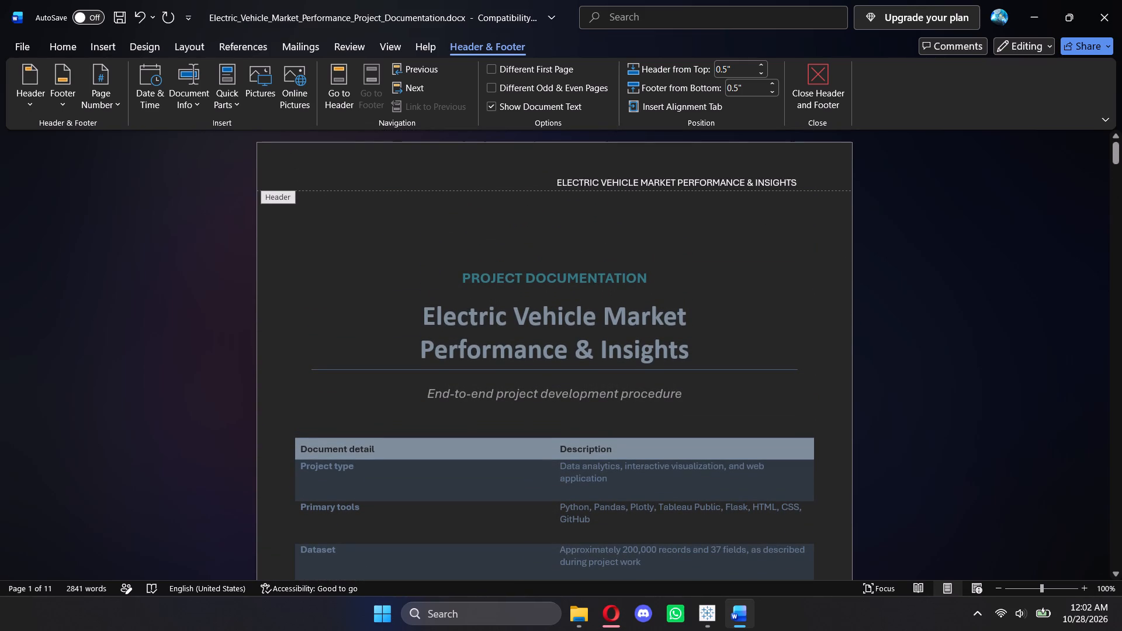
{"action": "left_click", "coordinate": [847, 197]}
{"action": "scroll", "coordinate": [919, 349], "scroll_direction": "down", "scroll_amount": 6}
{"action": "scroll", "coordinate": [911, 342], "scroll_direction": "up", "scroll_amount": 5}
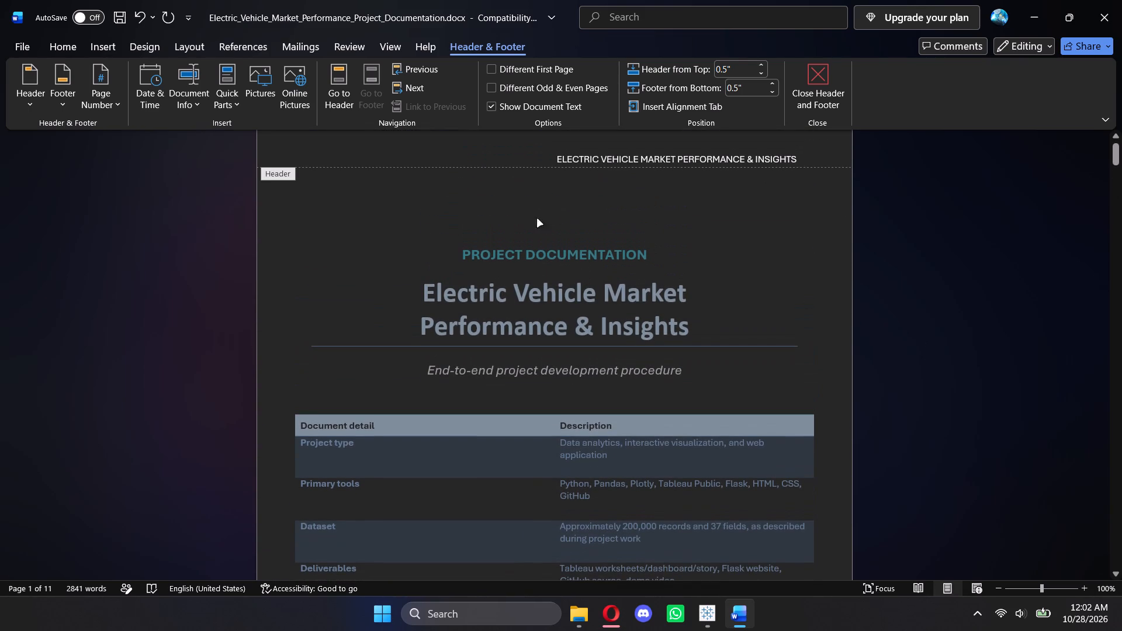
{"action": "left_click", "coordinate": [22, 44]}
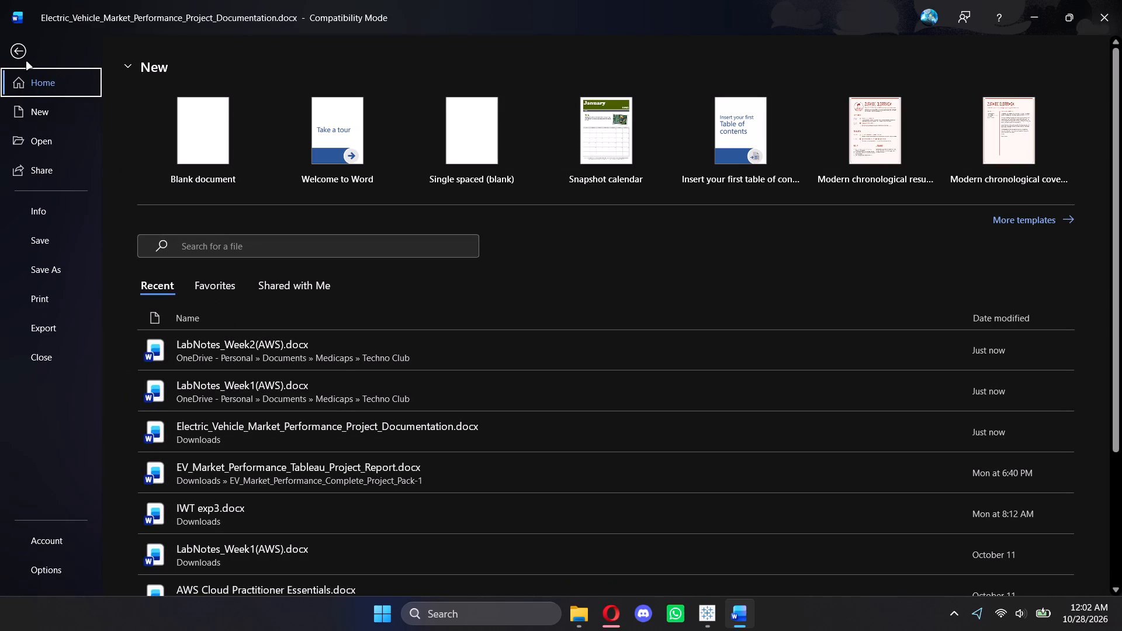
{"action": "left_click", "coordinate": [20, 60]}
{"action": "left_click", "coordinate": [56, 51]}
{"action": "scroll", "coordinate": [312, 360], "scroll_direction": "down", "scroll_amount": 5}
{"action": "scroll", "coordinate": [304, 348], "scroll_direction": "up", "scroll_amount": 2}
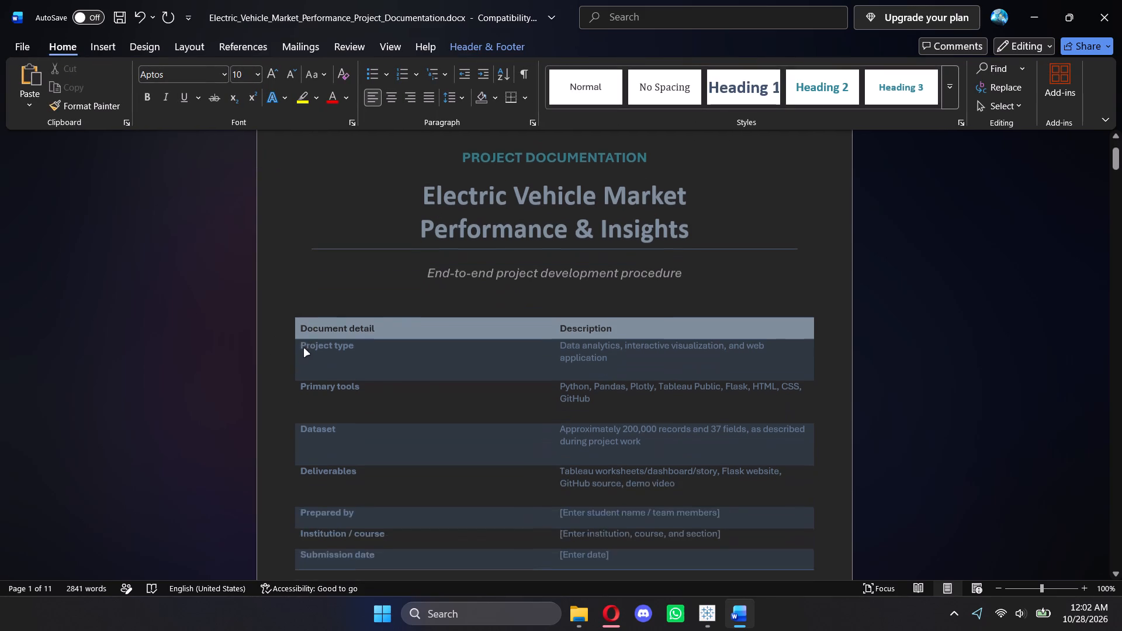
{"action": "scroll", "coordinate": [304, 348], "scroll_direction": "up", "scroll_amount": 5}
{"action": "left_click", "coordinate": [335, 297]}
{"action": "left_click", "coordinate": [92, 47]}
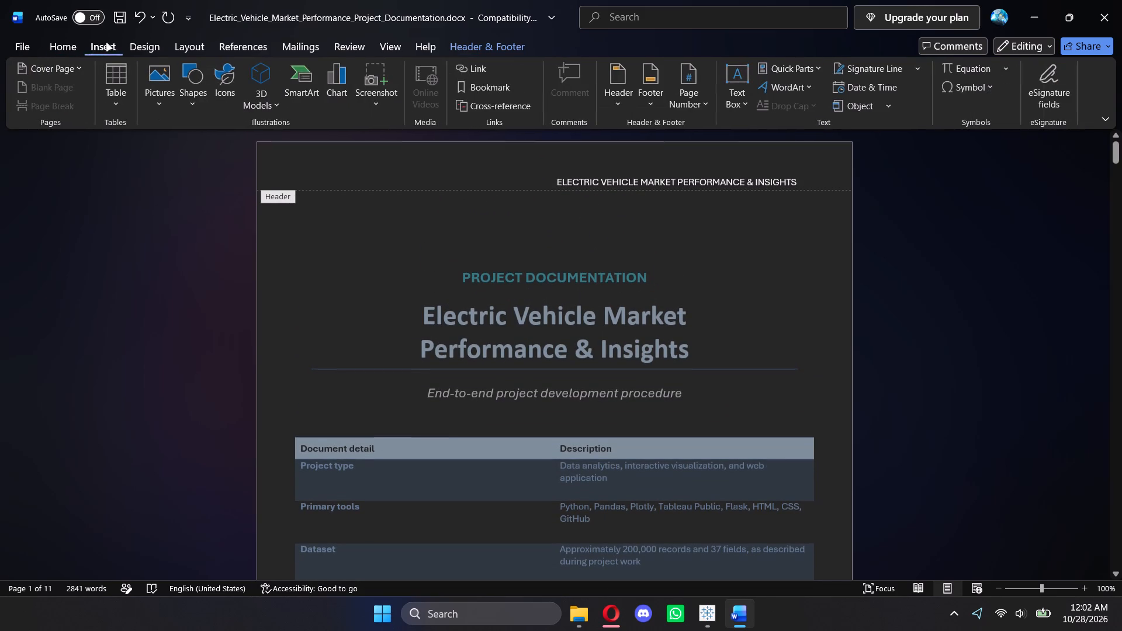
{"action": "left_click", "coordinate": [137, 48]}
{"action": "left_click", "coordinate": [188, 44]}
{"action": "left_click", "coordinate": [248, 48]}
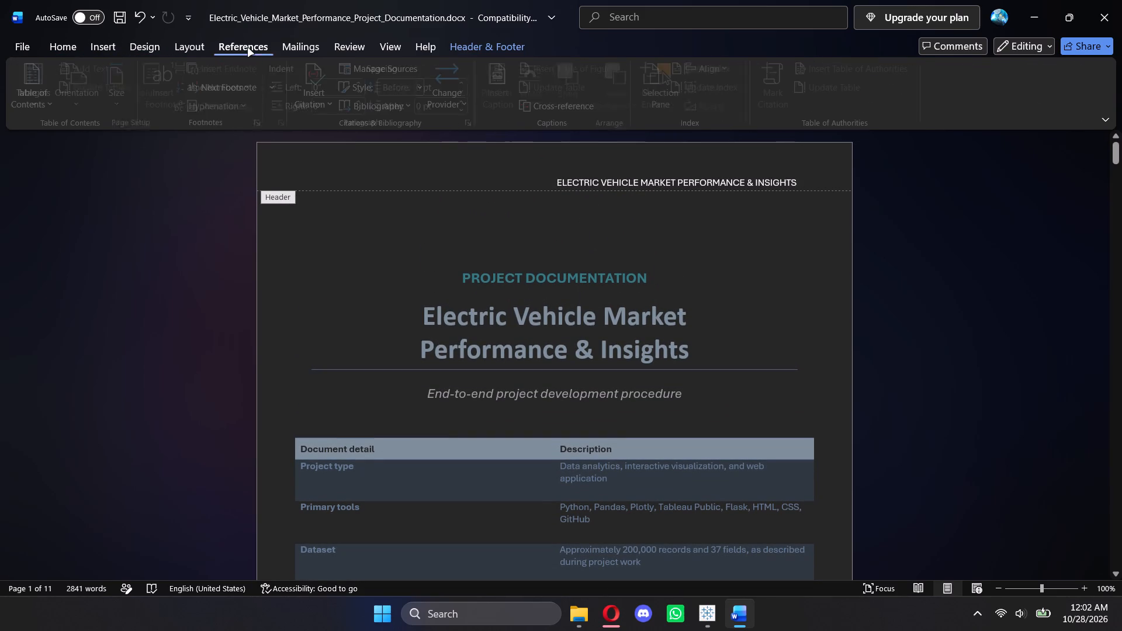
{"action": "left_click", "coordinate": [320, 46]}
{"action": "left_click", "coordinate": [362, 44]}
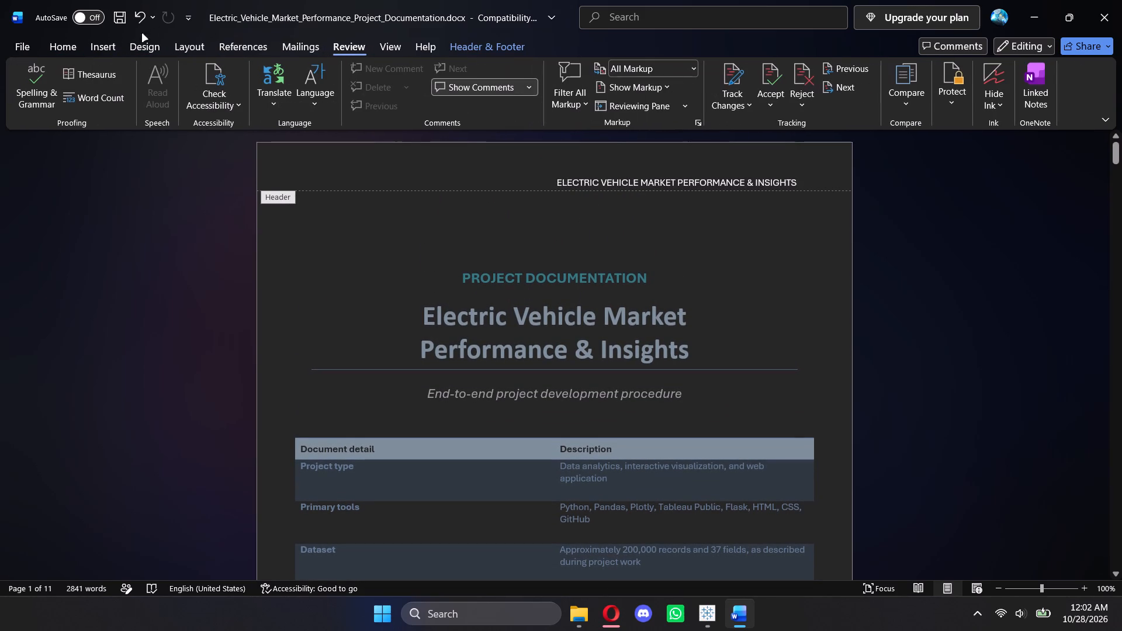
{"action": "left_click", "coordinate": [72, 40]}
Leave header and footer editing and return to the document body in the cover page's detail table.
{"action": "scroll", "coordinate": [321, 284], "scroll_direction": "down", "scroll_amount": 6}
{"action": "left_click", "coordinate": [450, 297]}
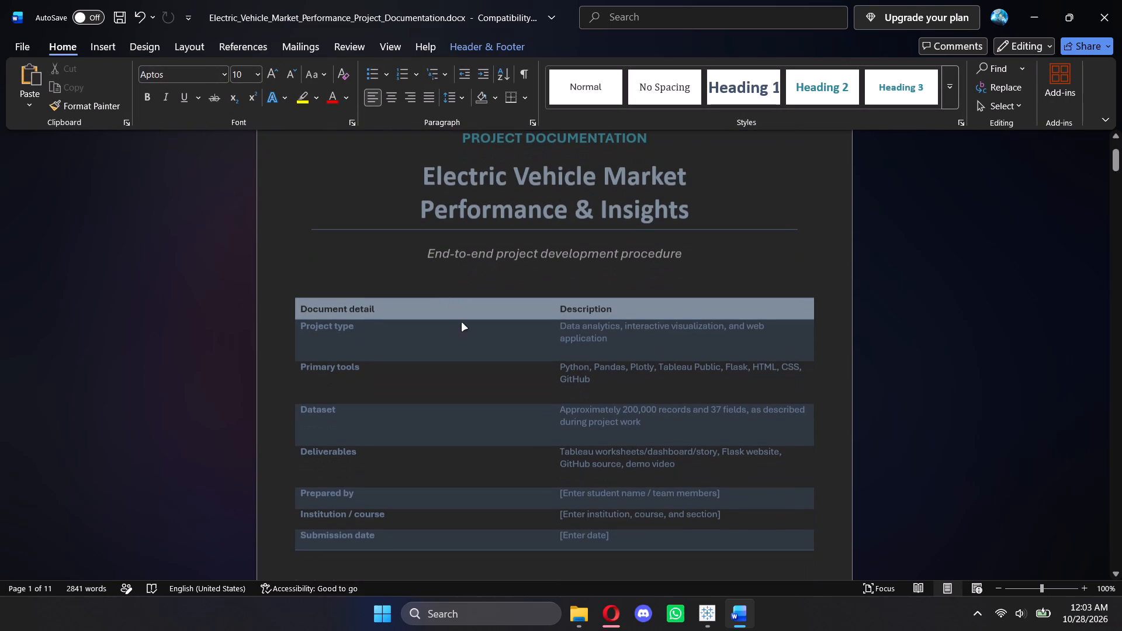
{"action": "left_click", "coordinate": [462, 323]}
{"action": "left_click_drag", "start_coordinate": [588, 397], "coordinate": [598, 398]}
{"action": "left_click_drag", "start_coordinate": [688, 403], "coordinate": [682, 421]}
{"action": "double_click", "coordinate": [658, 468]}
{"action": "scroll", "coordinate": [665, 417], "scroll_direction": "down", "scroll_amount": 7}
{"action": "scroll", "coordinate": [654, 374], "scroll_direction": "up", "scroll_amount": 7}
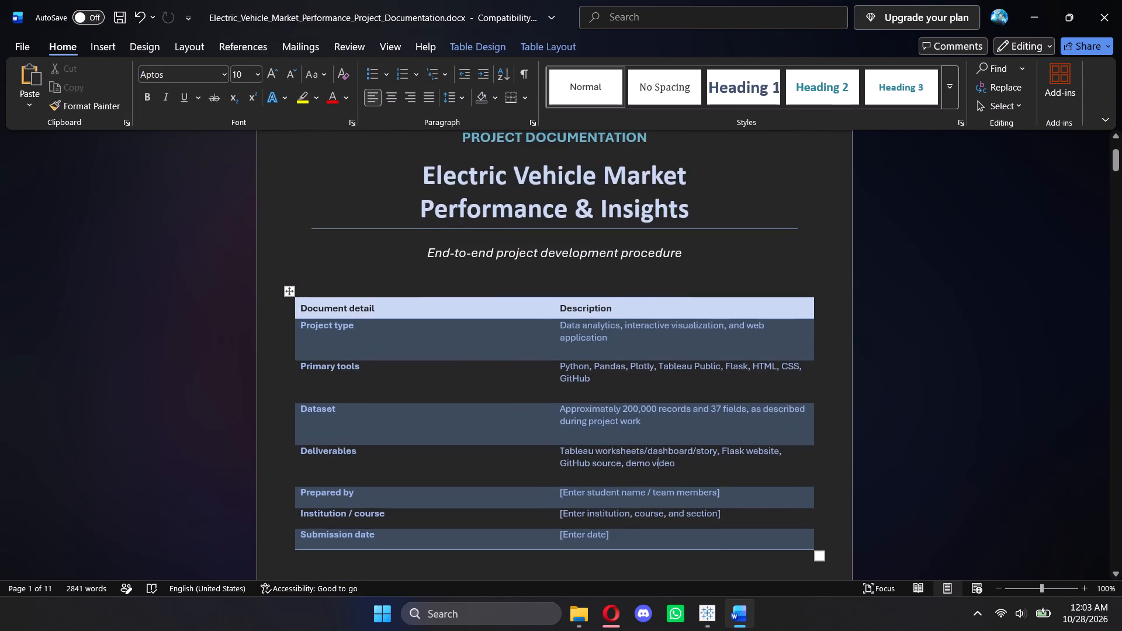
Look over the cover page and the Contents page, including the draft note below the contents list.
{"action": "scroll", "coordinate": [295, 247], "scroll_direction": "up", "scroll_amount": 6}
{"action": "scroll", "coordinate": [295, 245], "scroll_direction": "down", "scroll_amount": 7}
{"action": "scroll", "coordinate": [295, 245], "scroll_direction": "up", "scroll_amount": 6}
{"action": "scroll", "coordinate": [295, 245], "scroll_direction": "down", "scroll_amount": 19}
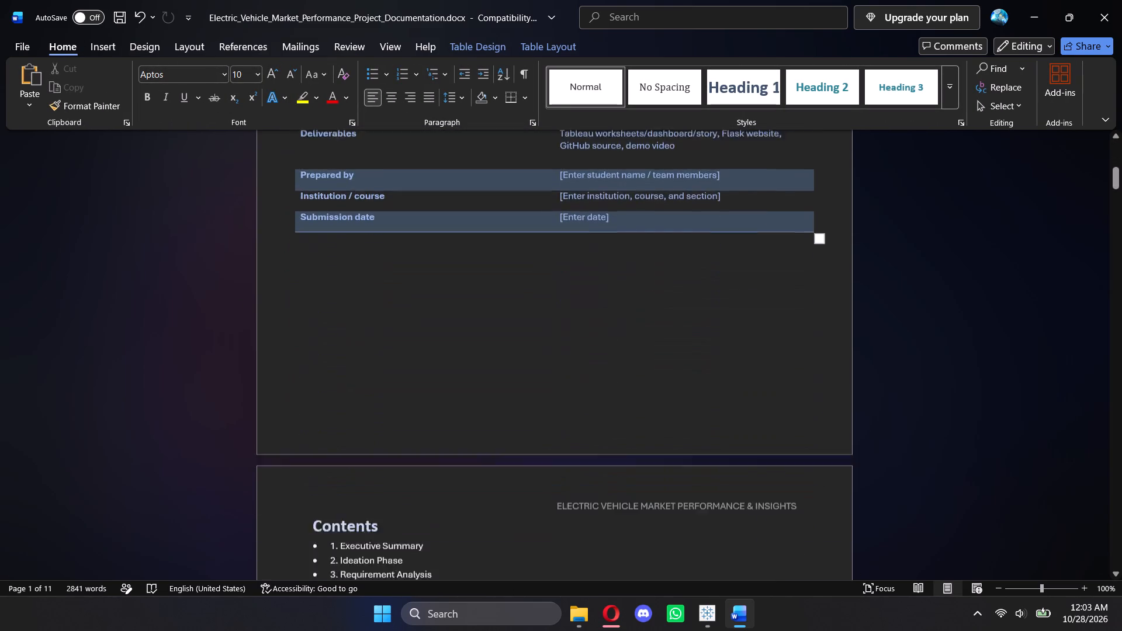
{"action": "scroll", "coordinate": [292, 233], "scroll_direction": "down", "scroll_amount": 9}
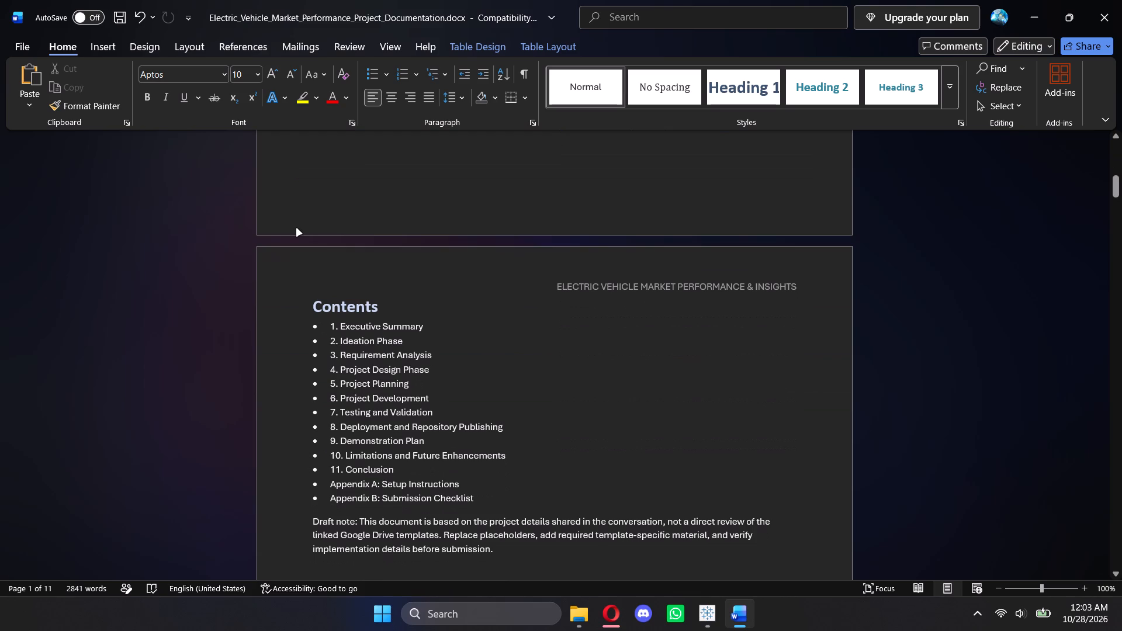
{"action": "scroll", "coordinate": [296, 228], "scroll_direction": "down", "scroll_amount": 4}
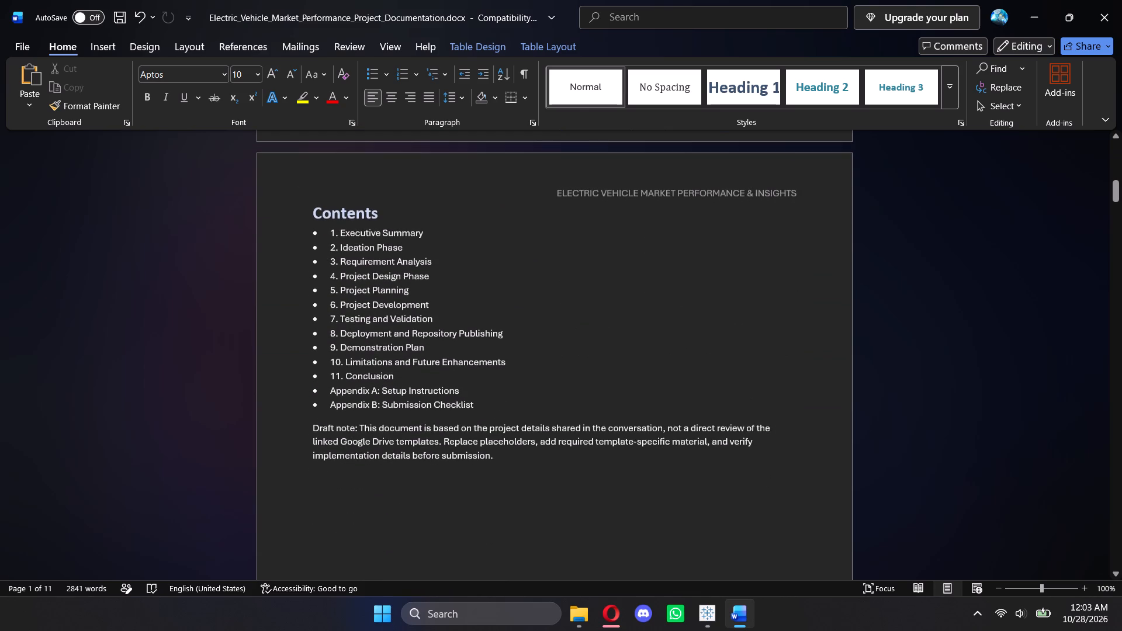
{"action": "scroll", "coordinate": [339, 290], "scroll_direction": "down", "scroll_amount": 13}
{"action": "scroll", "coordinate": [445, 324], "scroll_direction": "up", "scroll_amount": 12}
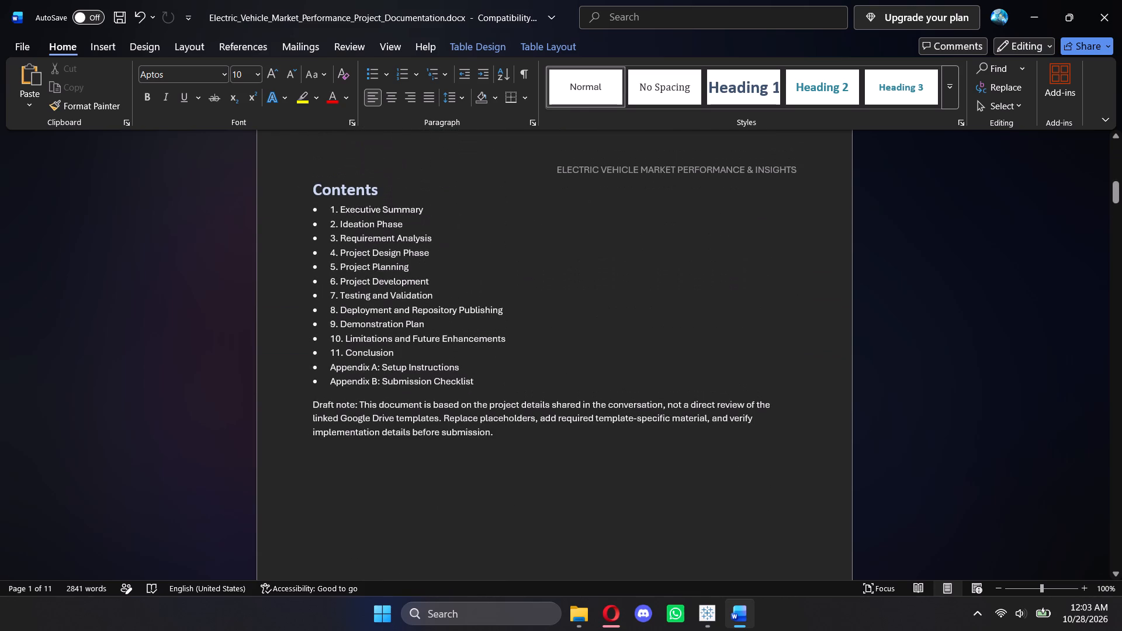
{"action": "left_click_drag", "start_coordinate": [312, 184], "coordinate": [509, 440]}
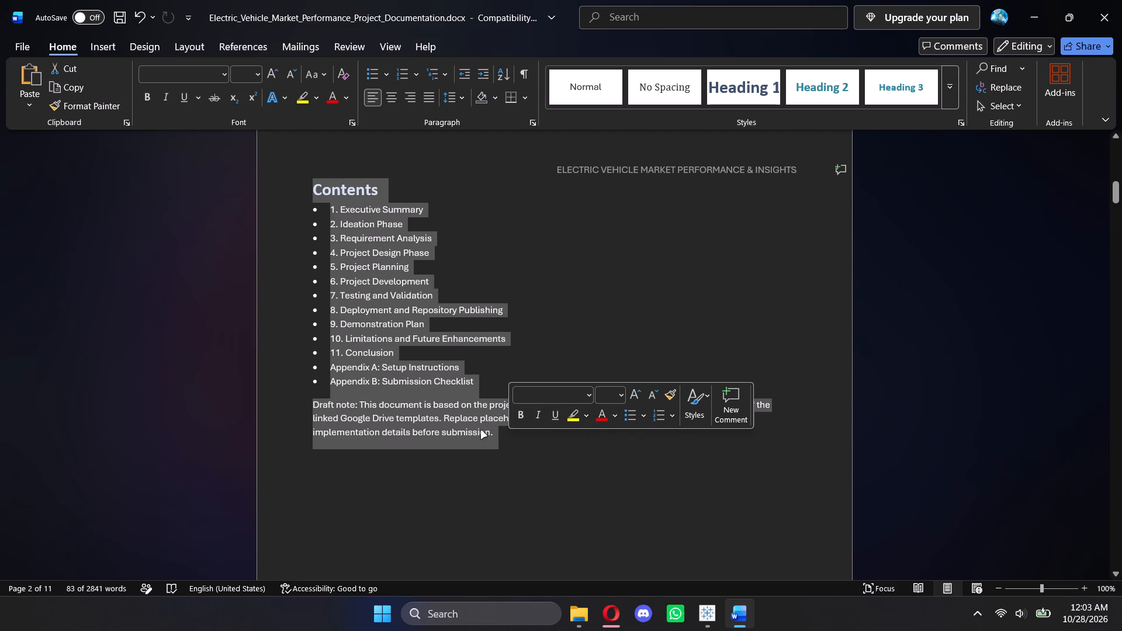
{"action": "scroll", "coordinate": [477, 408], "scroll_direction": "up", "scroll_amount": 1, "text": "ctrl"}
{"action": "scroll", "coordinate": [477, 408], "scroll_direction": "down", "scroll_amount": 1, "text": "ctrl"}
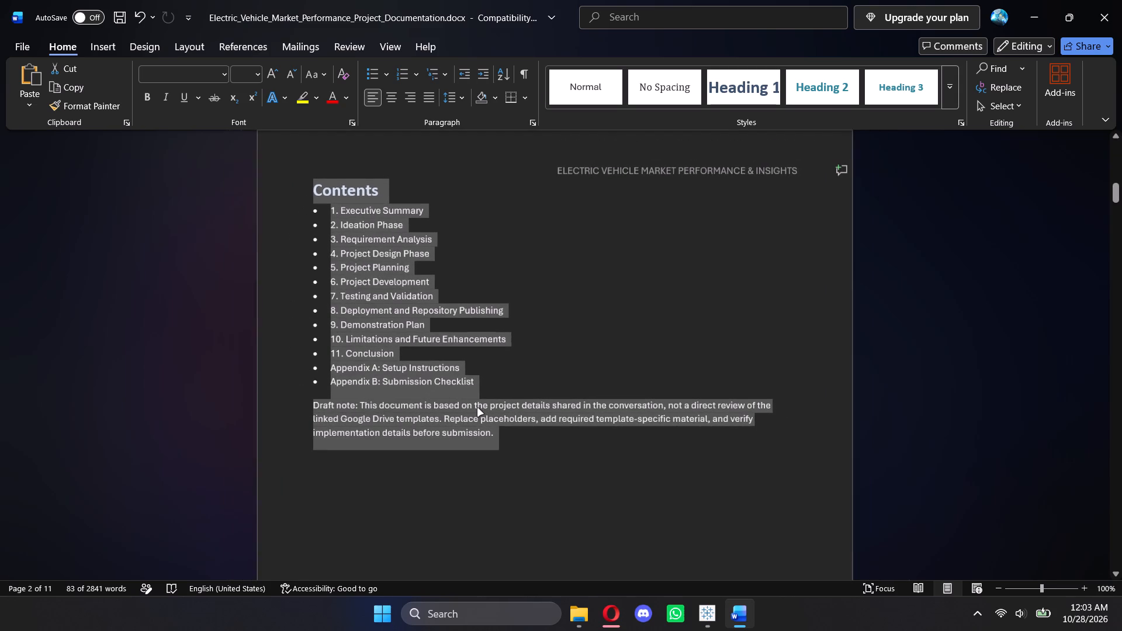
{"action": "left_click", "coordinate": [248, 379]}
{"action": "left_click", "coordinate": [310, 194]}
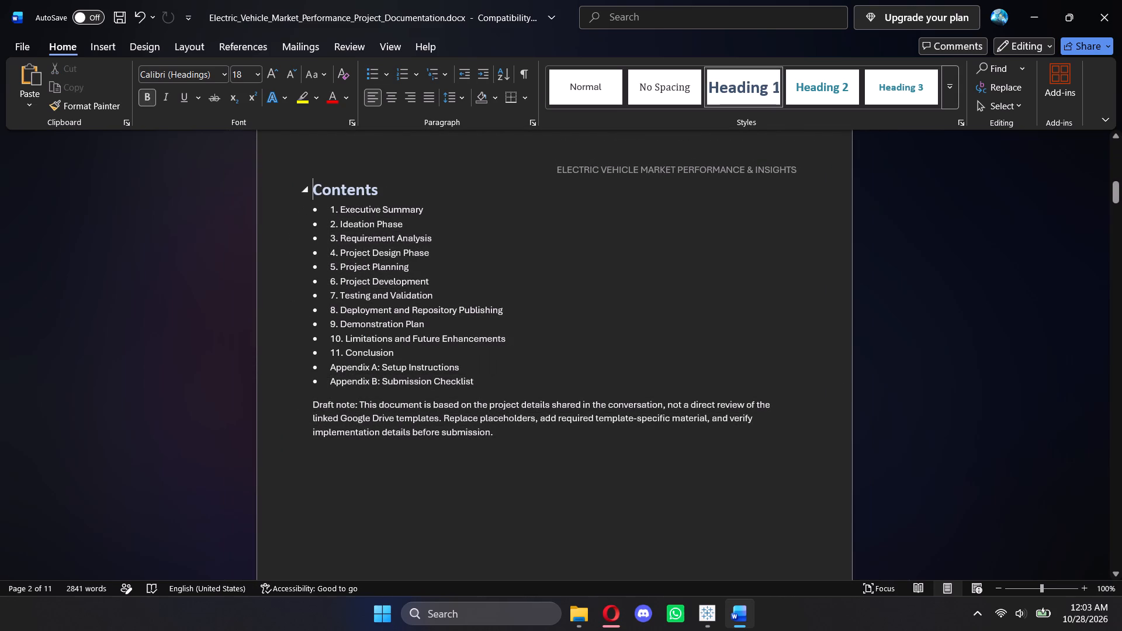
Read through the Executive Summary and Ideation Phase sections, checking the text and the layout of their tables.
{"action": "scroll", "coordinate": [194, 367], "scroll_direction": "down", "scroll_amount": 20}
{"action": "scroll", "coordinate": [194, 367], "scroll_direction": "down", "scroll_amount": 7}
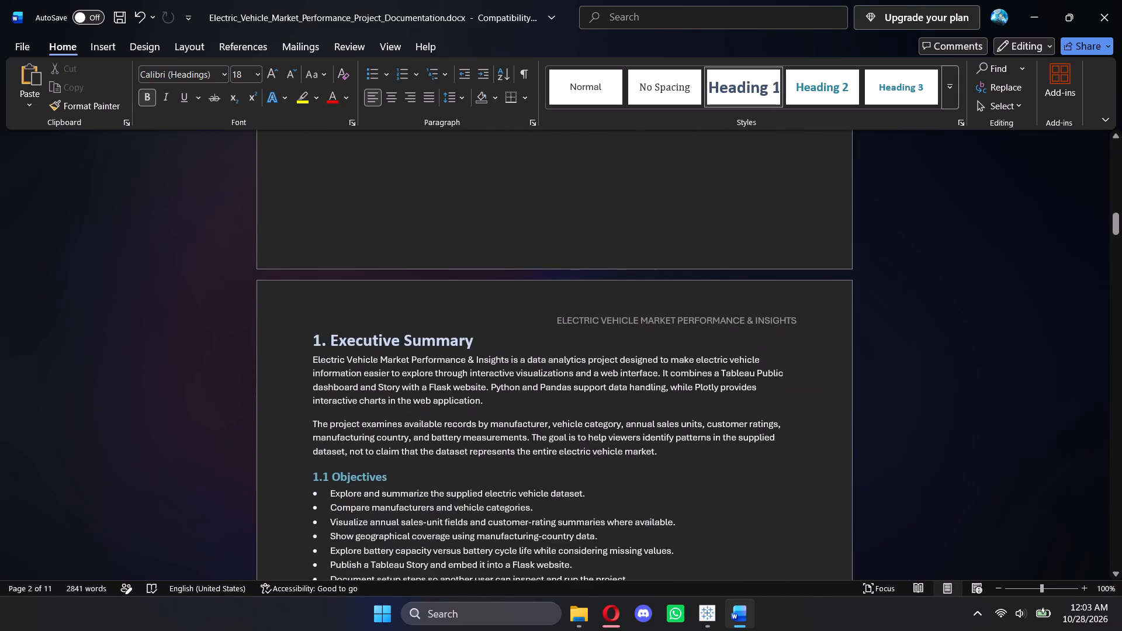
{"action": "scroll", "coordinate": [192, 347], "scroll_direction": "down", "scroll_amount": 18}
{"action": "scroll", "coordinate": [192, 347], "scroll_direction": "up", "scroll_amount": 7}
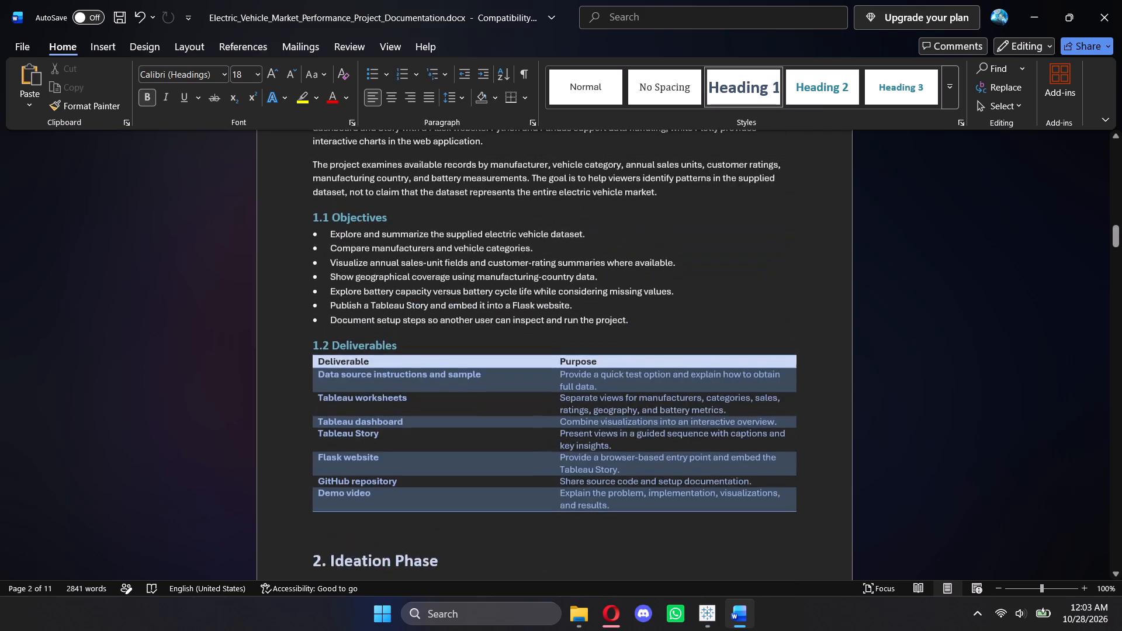
{"action": "scroll", "coordinate": [192, 347], "scroll_direction": "up", "scroll_amount": 7}
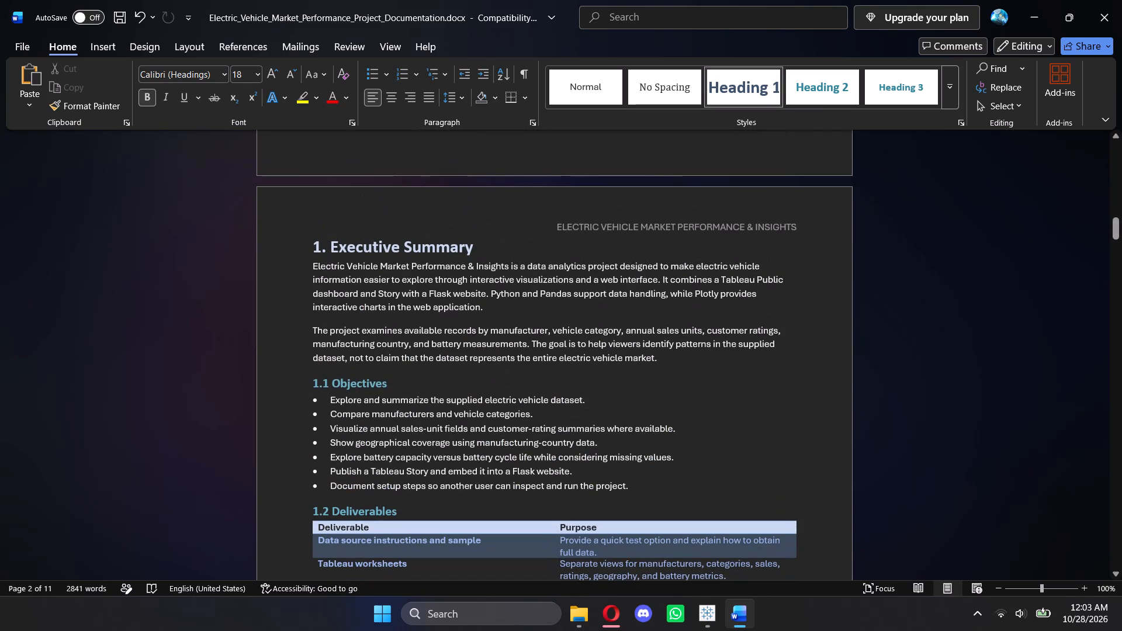
{"action": "scroll", "coordinate": [192, 347], "scroll_direction": "down", "scroll_amount": 4}
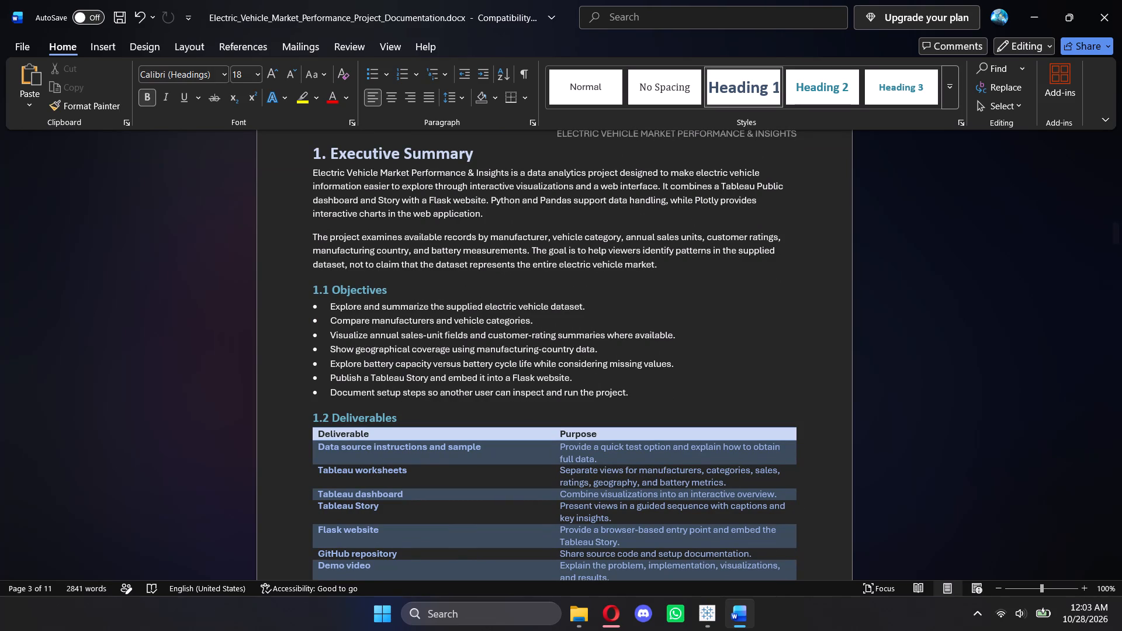
{"action": "scroll", "coordinate": [192, 339], "scroll_direction": "down", "scroll_amount": 5}
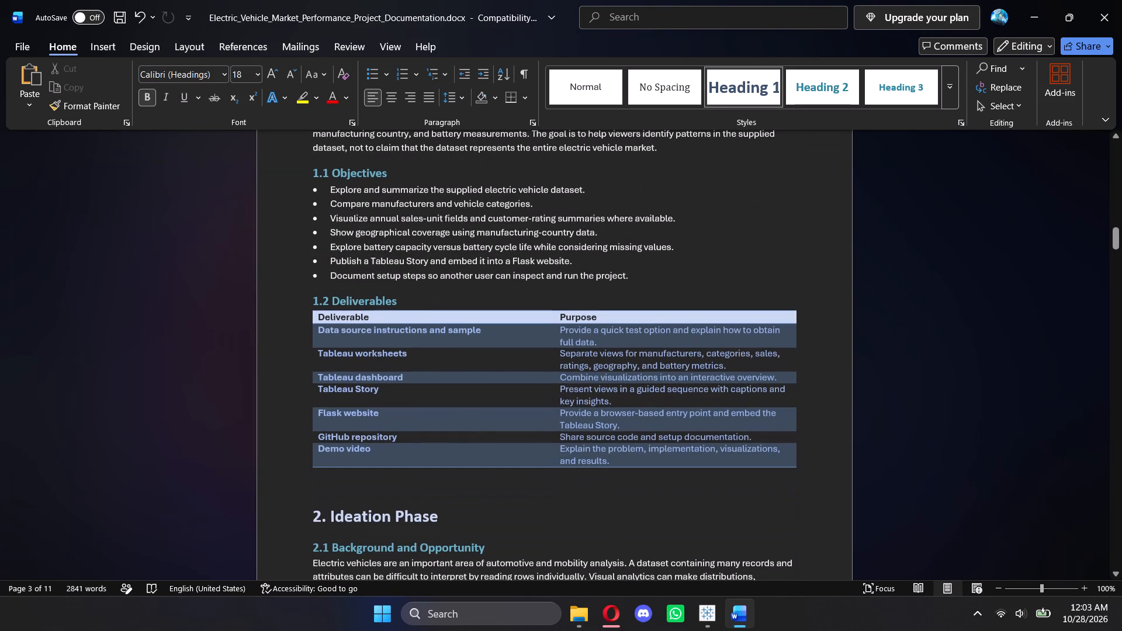
{"action": "scroll", "coordinate": [192, 339], "scroll_direction": "down", "scroll_amount": 2}
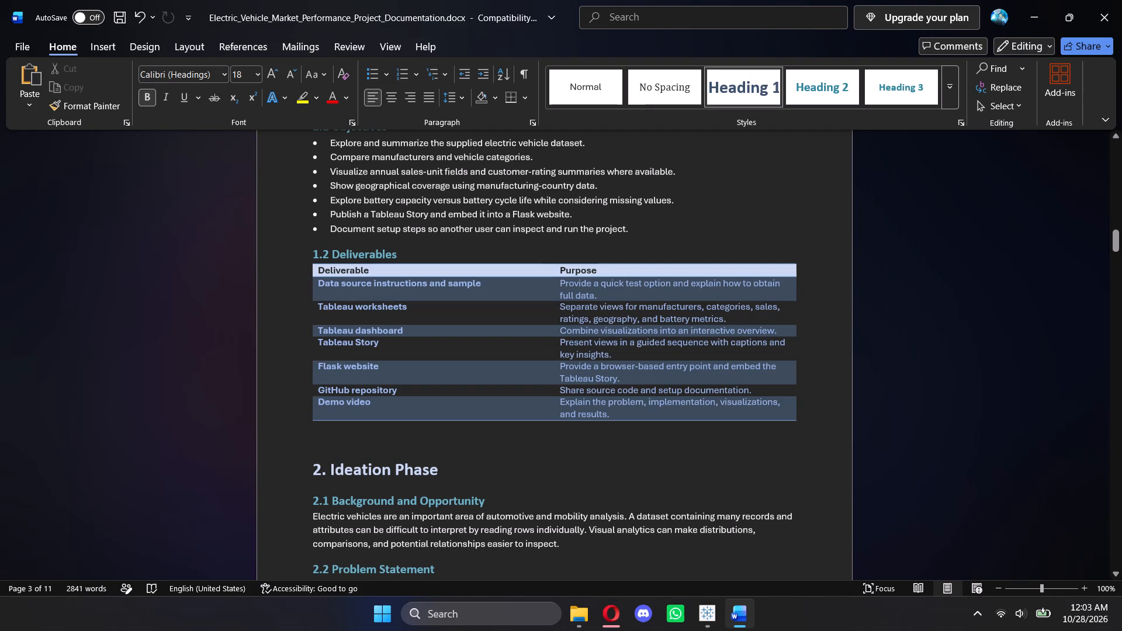
{"action": "scroll", "coordinate": [195, 331], "scroll_direction": "down", "scroll_amount": 11}
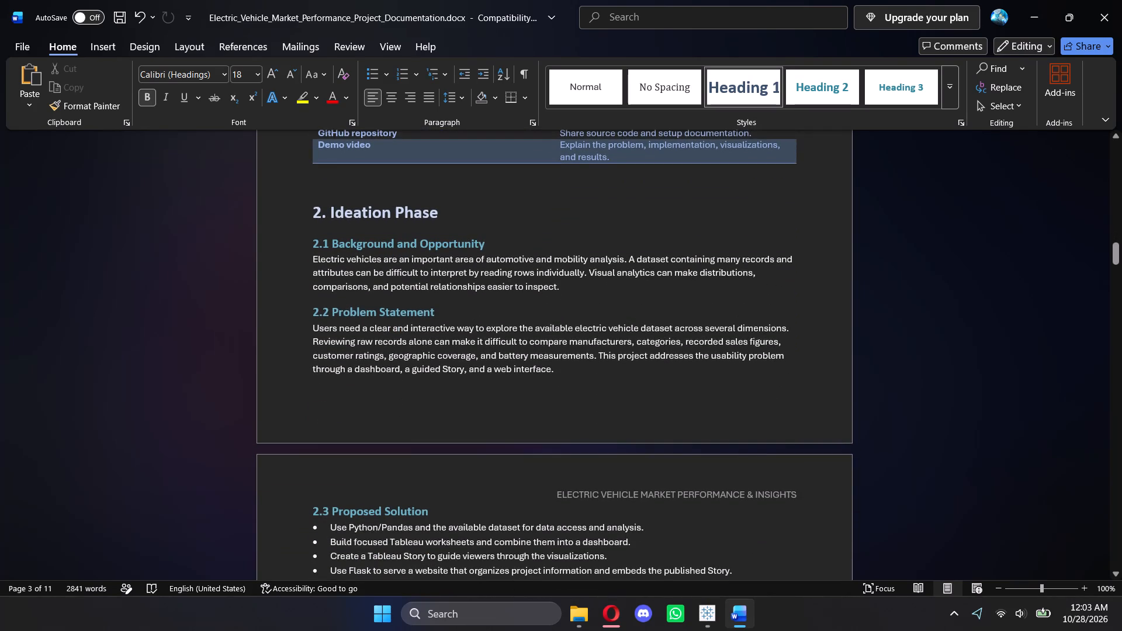
{"action": "scroll", "coordinate": [195, 331], "scroll_direction": "down", "scroll_amount": 4}
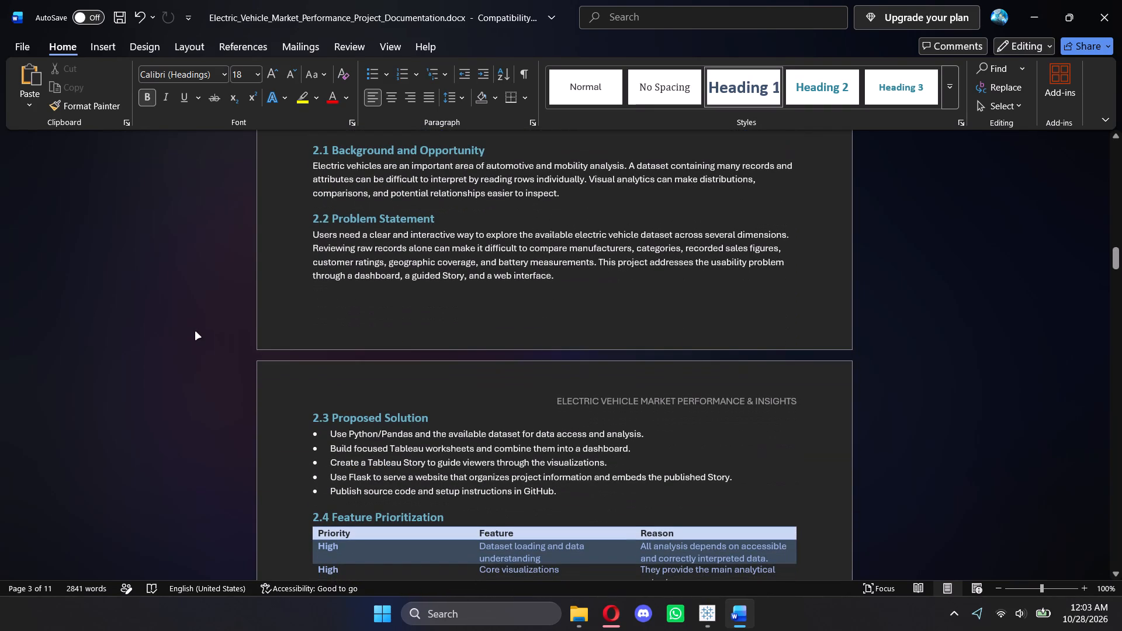
{"action": "scroll", "coordinate": [195, 331], "scroll_direction": "down", "scroll_amount": 8}
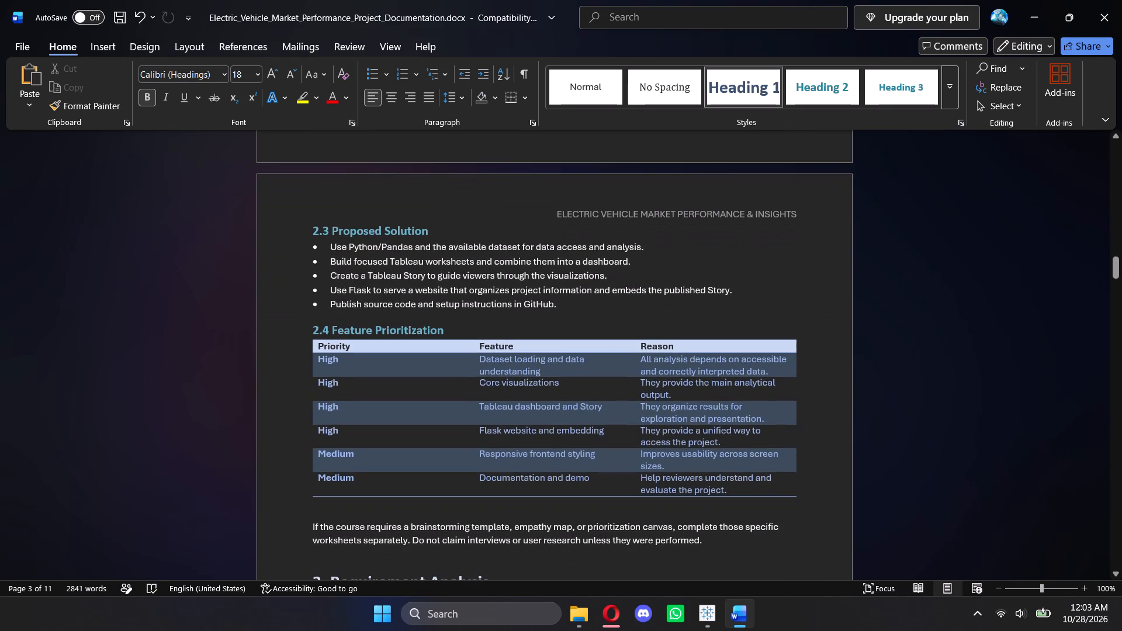
Enlarge the table under 2.4 Feature Prioritization slightly so that its rows are taller.
{"action": "scroll", "coordinate": [215, 374], "scroll_direction": "down", "scroll_amount": 5}
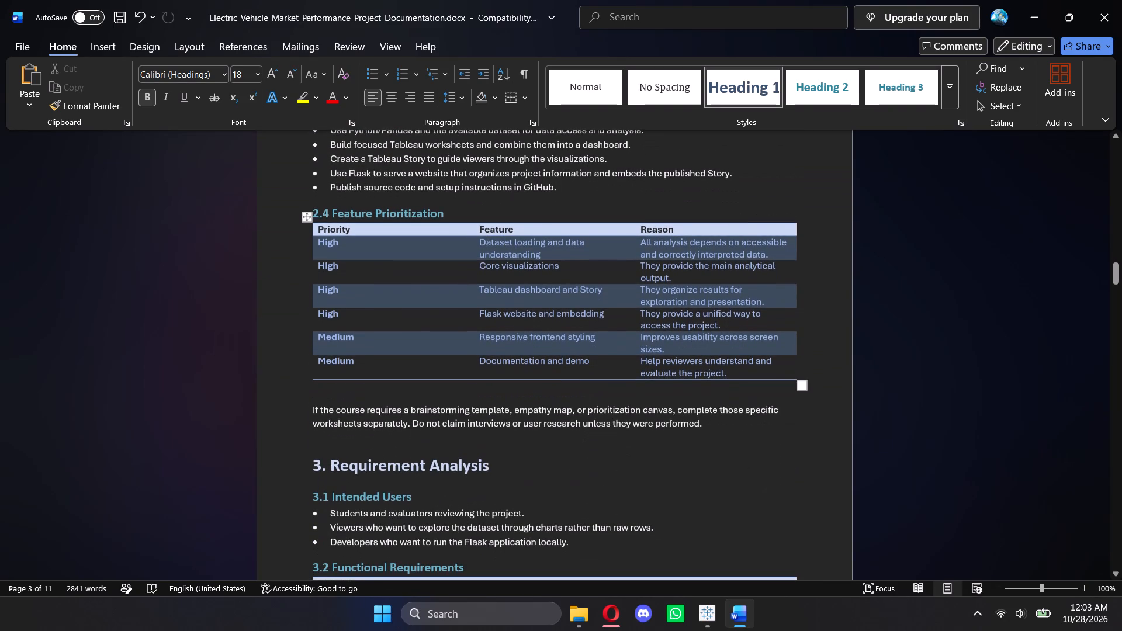
{"action": "left_click", "coordinate": [496, 282]}
{"action": "left_click_drag", "start_coordinate": [801, 386], "coordinate": [801, 390]}
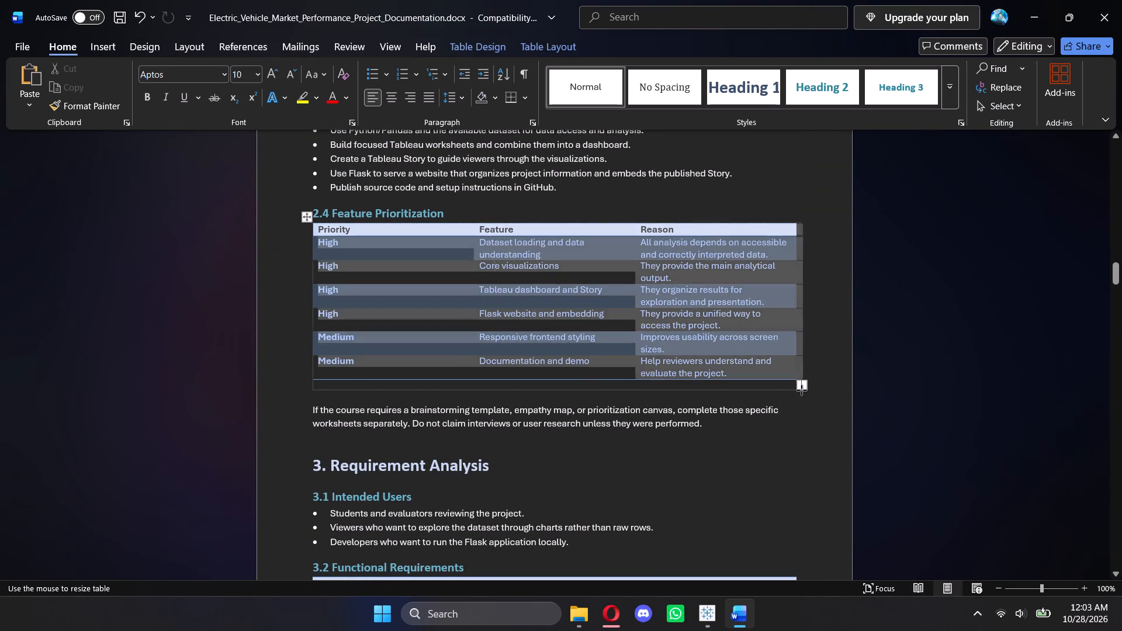
{"action": "left_click_drag", "start_coordinate": [801, 390], "coordinate": [798, 400]}
Enlarge the 3.2 Functional Requirements table so its rows are taller and it extends slightly past both margins.
{"action": "scroll", "coordinate": [778, 429], "scroll_direction": "down", "scroll_amount": 3}
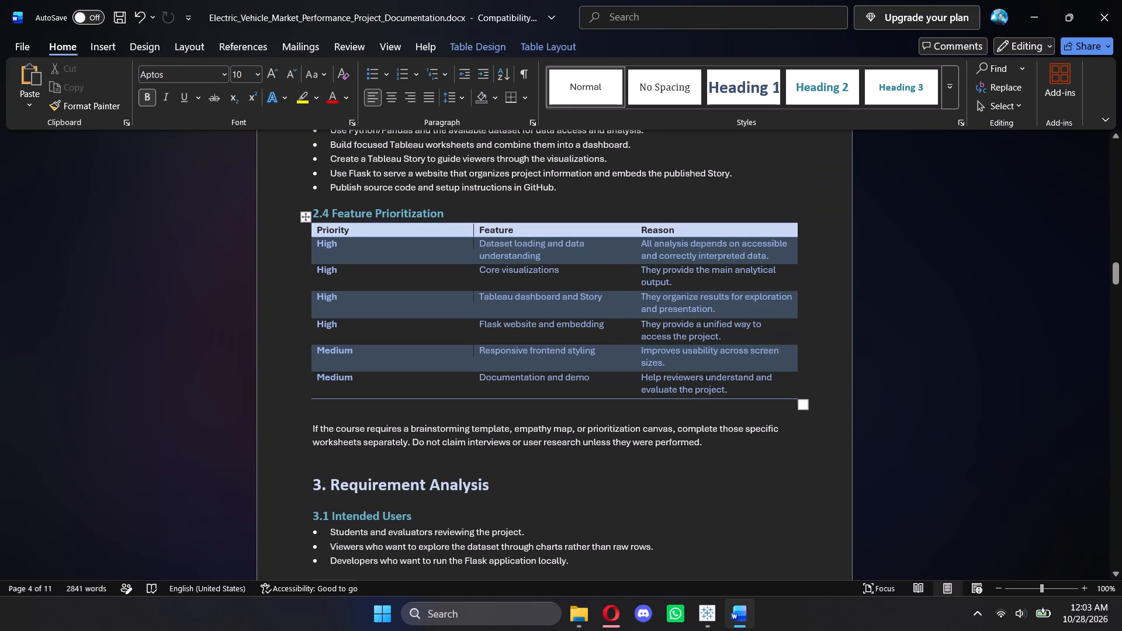
{"action": "scroll", "coordinate": [778, 429], "scroll_direction": "down", "scroll_amount": 17}
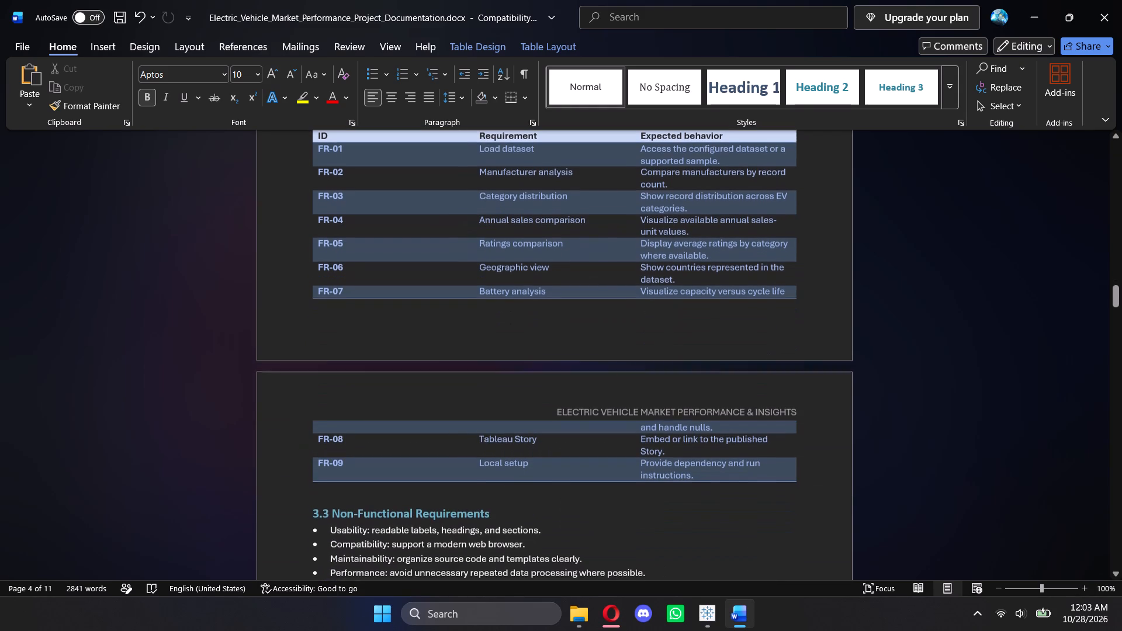
{"action": "left_click", "coordinate": [754, 279]}
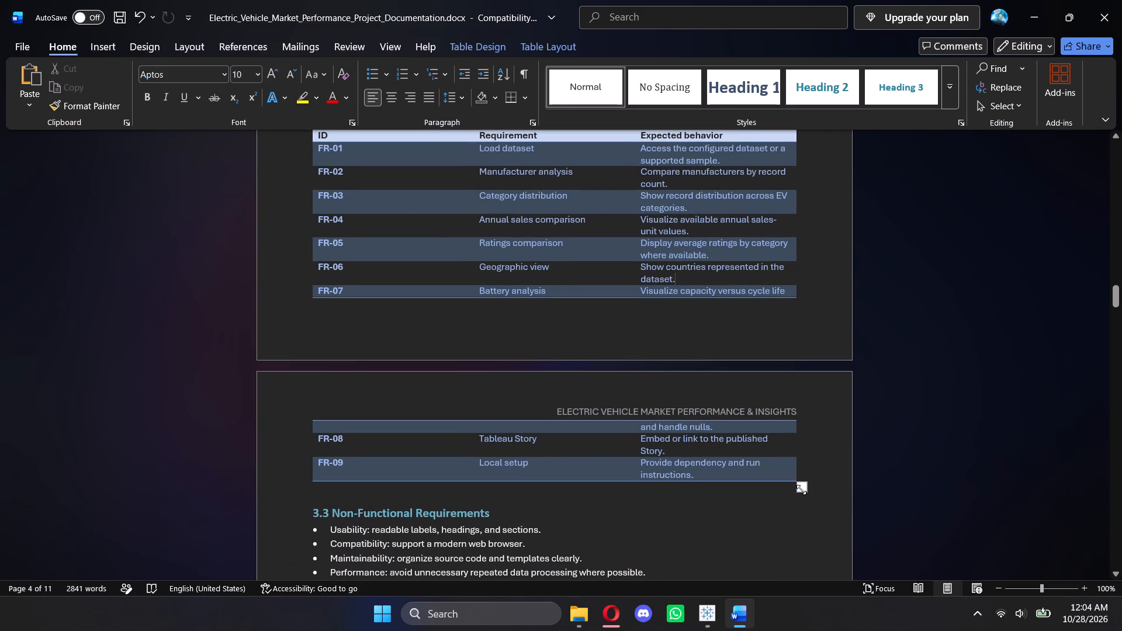
{"action": "left_click_drag", "start_coordinate": [801, 490], "coordinate": [801, 534]}
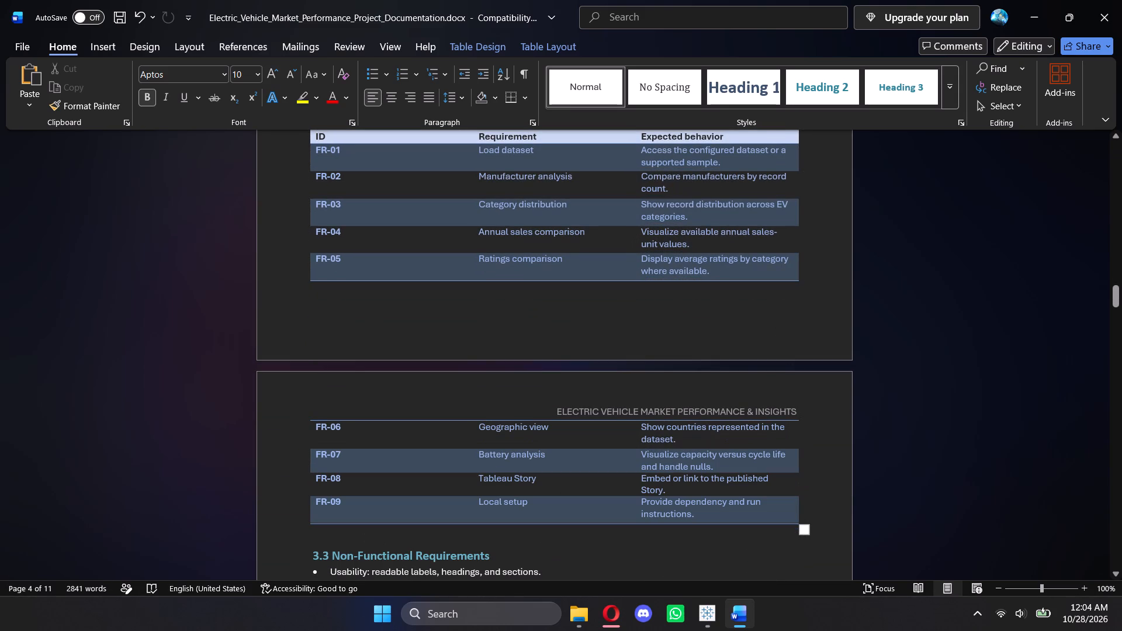
{"action": "scroll", "coordinate": [199, 345], "scroll_direction": "up", "scroll_amount": 4}
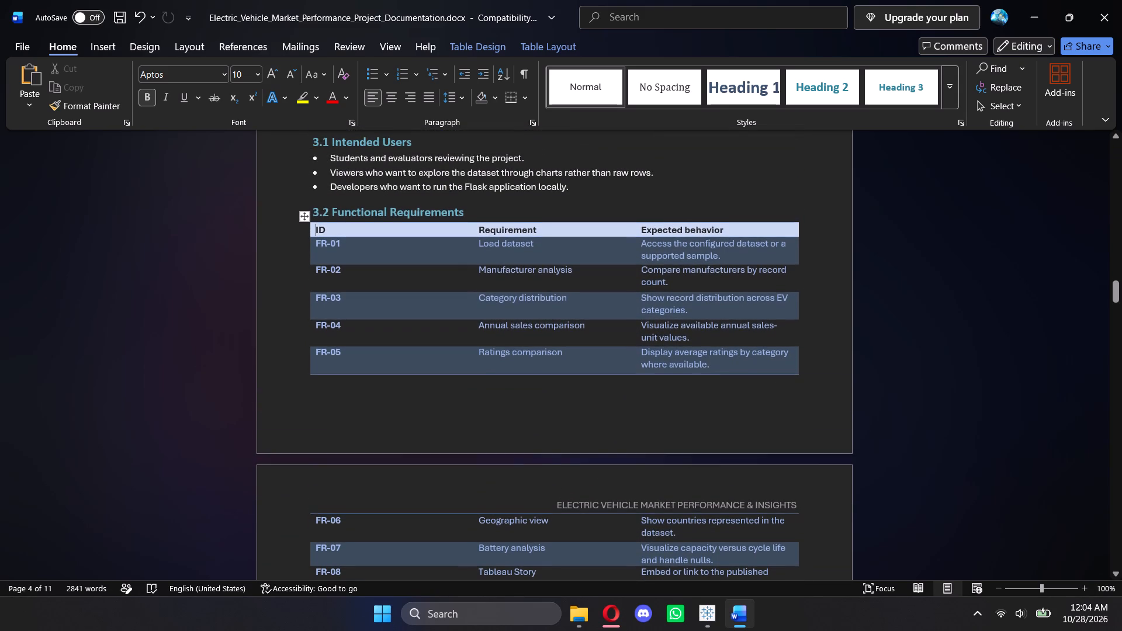
{"action": "scroll", "coordinate": [199, 345], "scroll_direction": "down", "scroll_amount": 6}
{"action": "left_click_drag", "start_coordinate": [804, 486], "coordinate": [805, 468]}
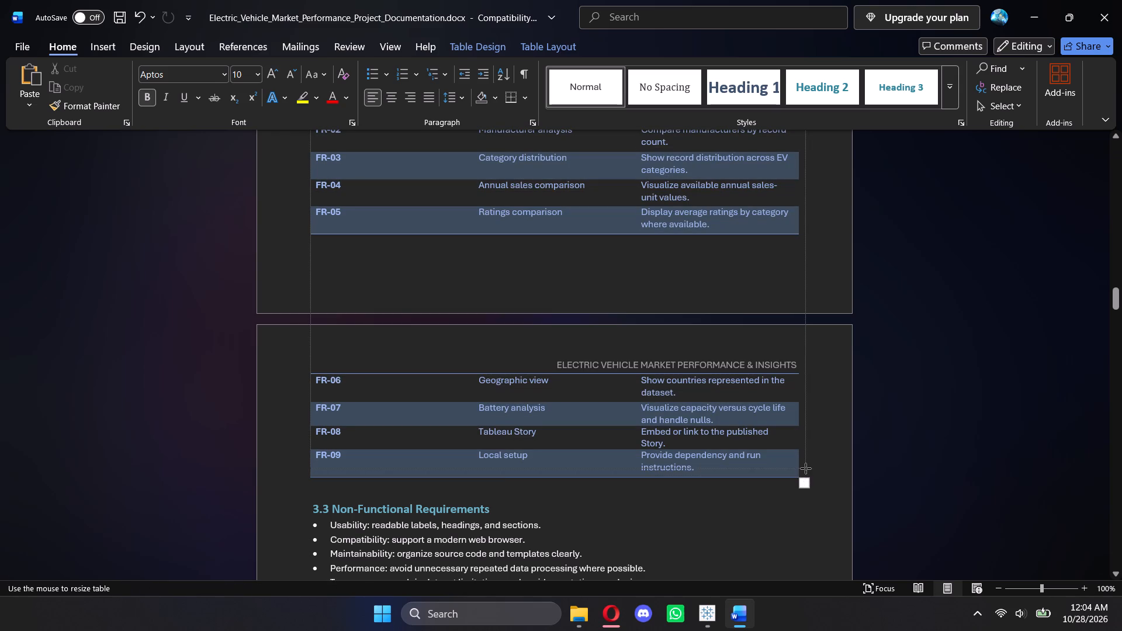
{"action": "left_click_drag", "start_coordinate": [805, 468], "coordinate": [801, 462]}
Enlarge the table under 4.1 High-Level Architecture so its rows are taller and it becomes slightly wider.
{"action": "scroll", "coordinate": [414, 438], "scroll_direction": "down", "scroll_amount": 6}
{"action": "scroll", "coordinate": [224, 385], "scroll_direction": "down", "scroll_amount": 5}
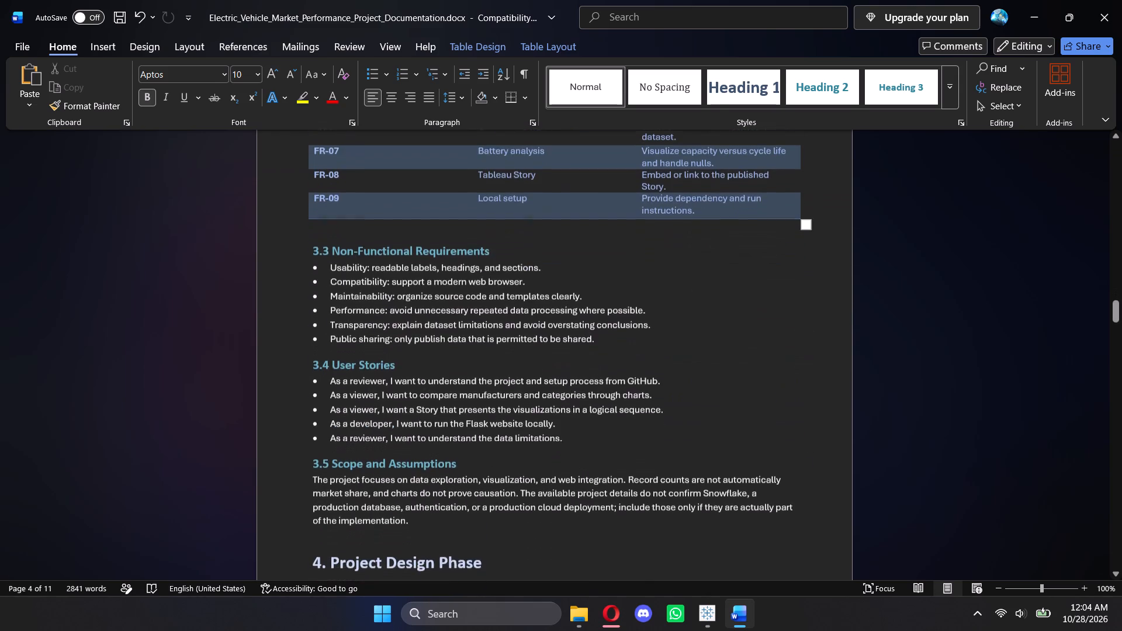
{"action": "scroll", "coordinate": [224, 385], "scroll_direction": "down", "scroll_amount": 11}
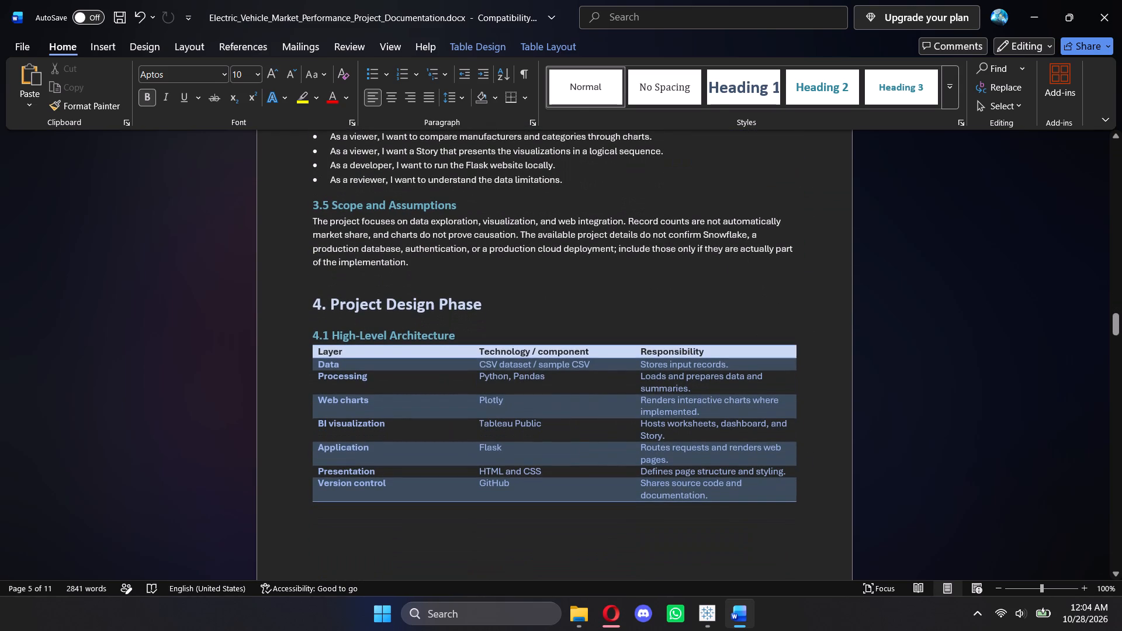
{"action": "left_click", "coordinate": [736, 490]}
{"action": "scroll", "coordinate": [817, 490], "scroll_direction": "down", "scroll_amount": 1}
{"action": "left_click_drag", "start_coordinate": [802, 480], "coordinate": [799, 495]}
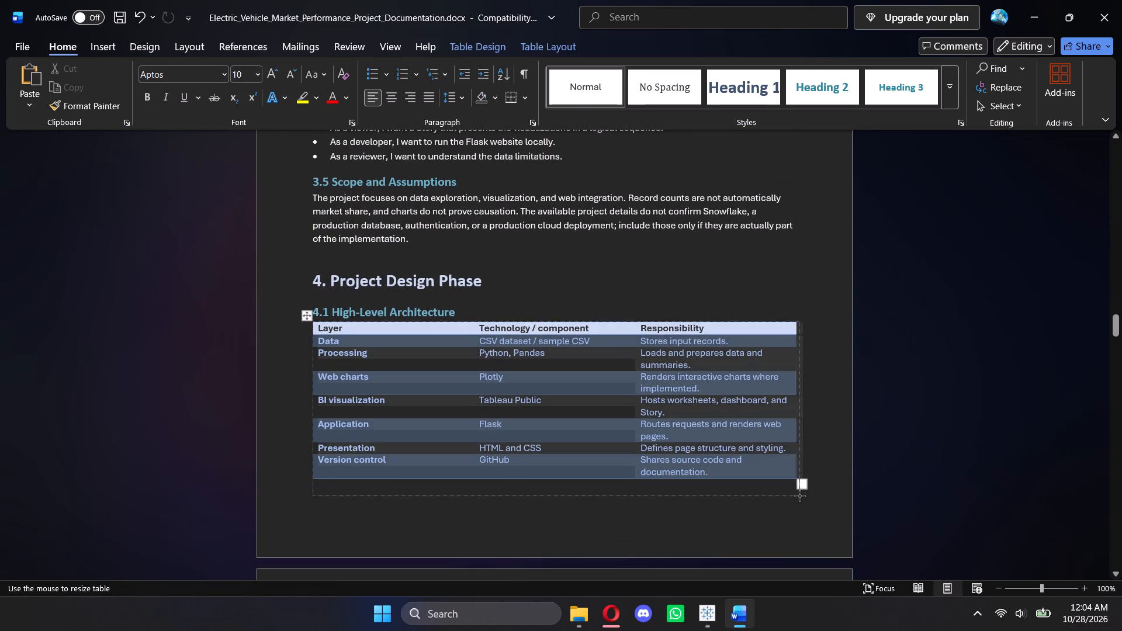
{"action": "left_click_drag", "start_coordinate": [799, 495], "coordinate": [799, 508]}
{"action": "scroll", "coordinate": [799, 508], "scroll_direction": "down", "scroll_amount": 7}
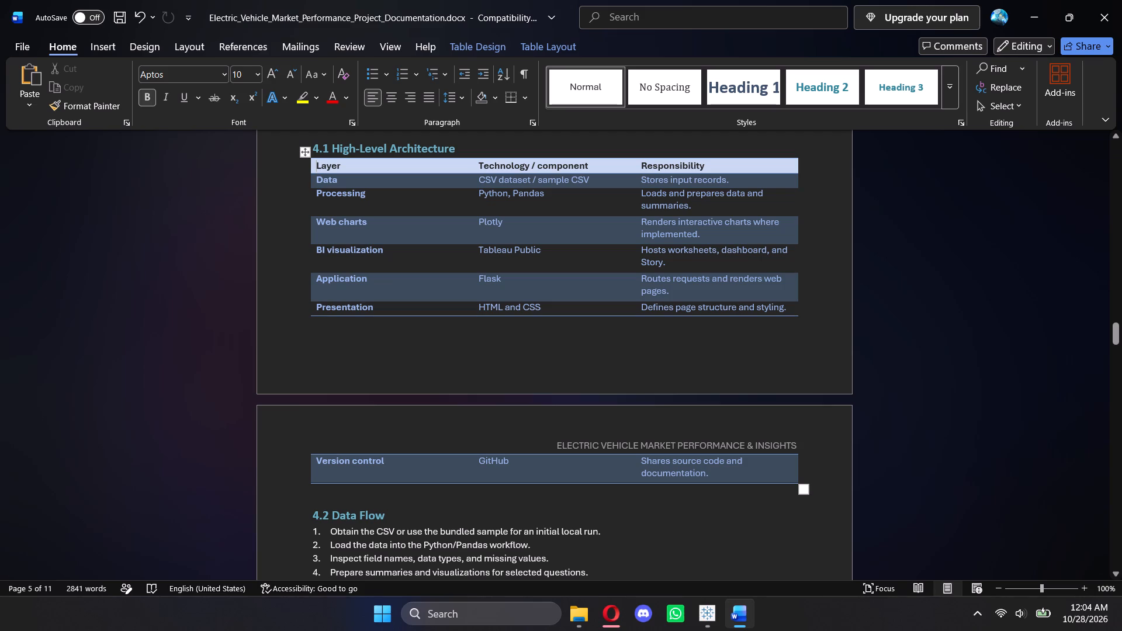
Resize the table under 4.1 High-Level Architecture, shortening its rows so the whole table fits on one page above 4.2 Data Flow.
{"action": "left_click_drag", "start_coordinate": [804, 491], "coordinate": [799, 471]}
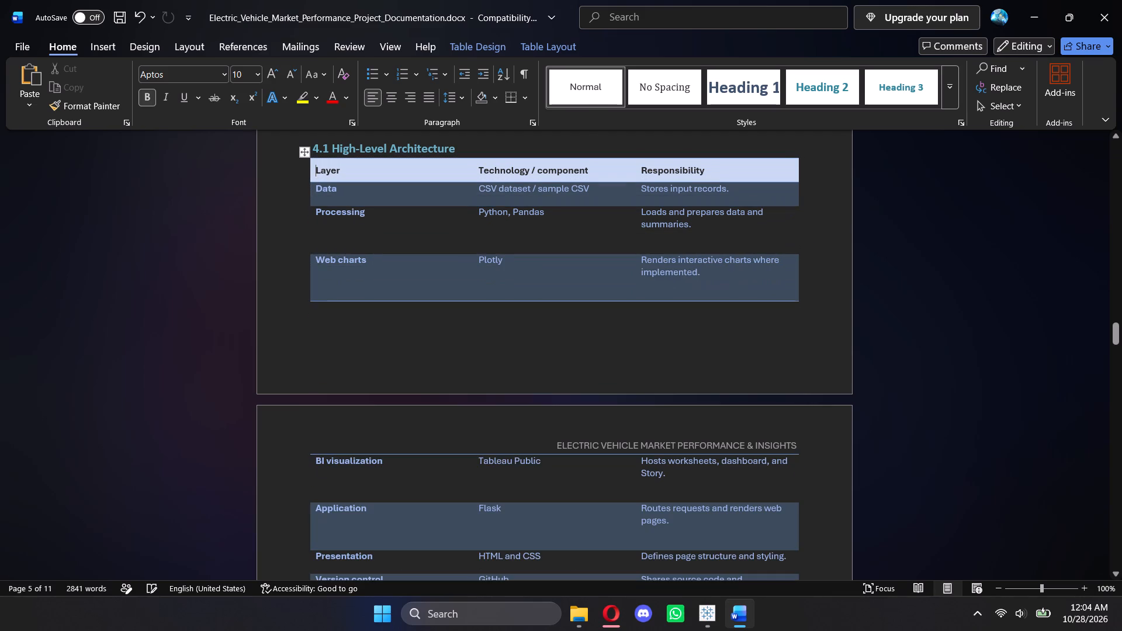
{"action": "scroll", "coordinate": [801, 493], "scroll_direction": "down", "scroll_amount": 5}
{"action": "left_click_drag", "start_coordinate": [806, 511], "coordinate": [785, 311]}
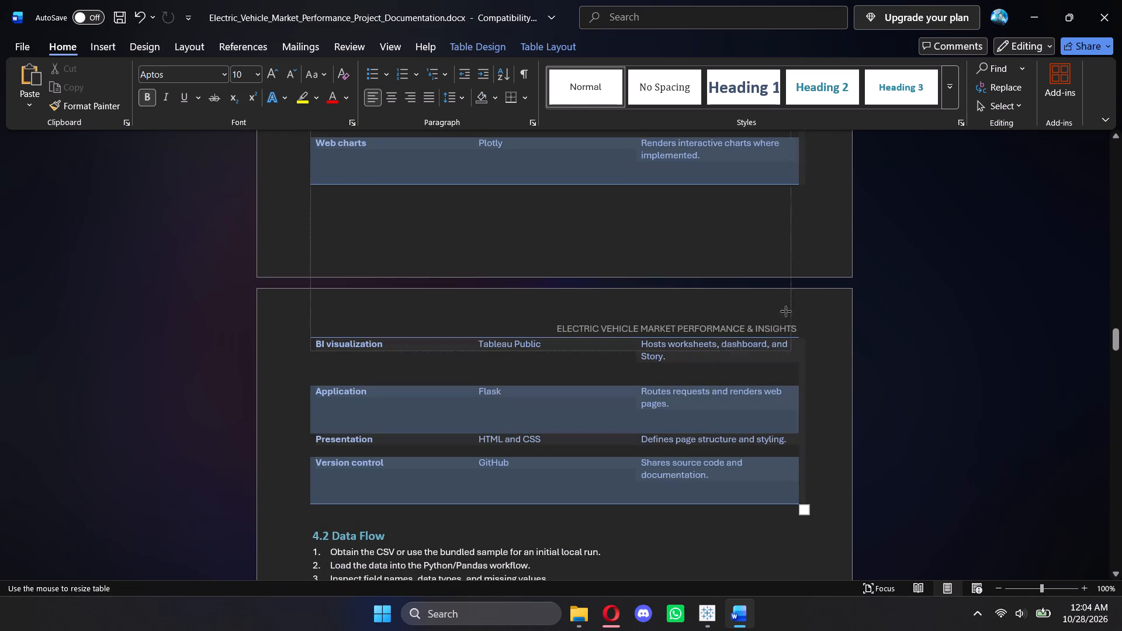
{"action": "left_click_drag", "start_coordinate": [785, 311], "coordinate": [794, 196]}
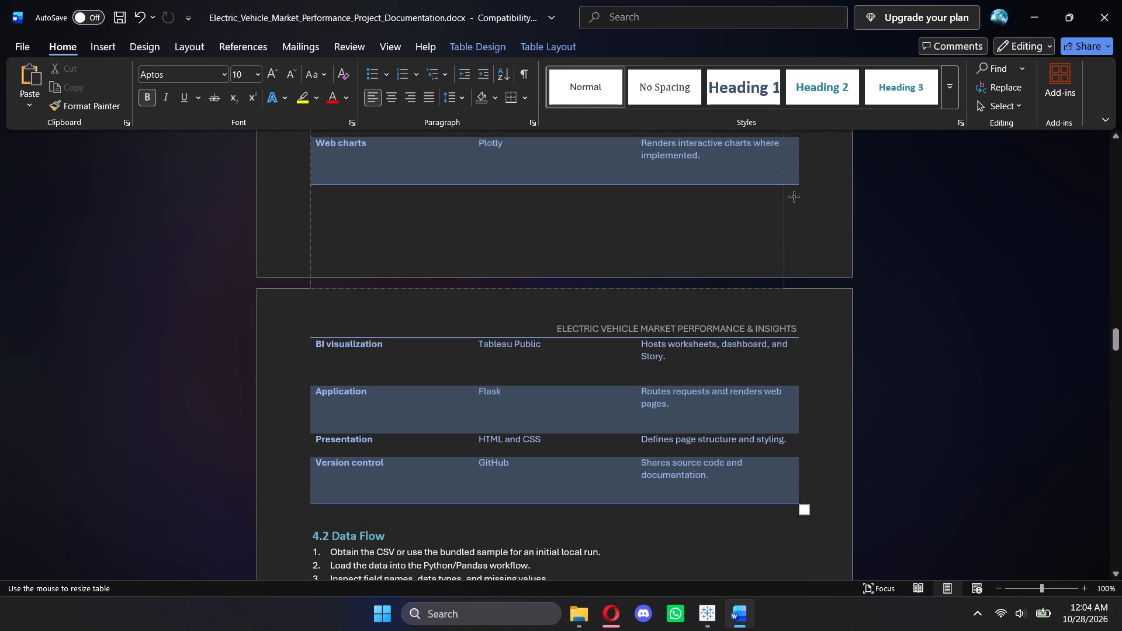
{"action": "left_click_drag", "start_coordinate": [794, 196], "coordinate": [797, 172]}
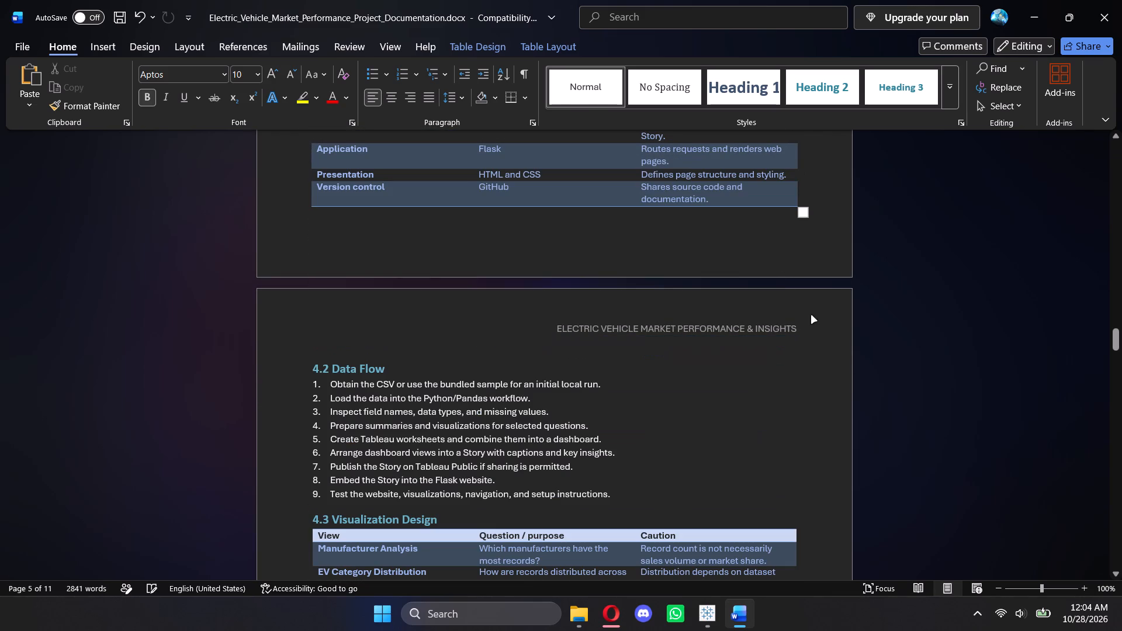
{"action": "scroll", "coordinate": [815, 346], "scroll_direction": "up", "scroll_amount": 6}
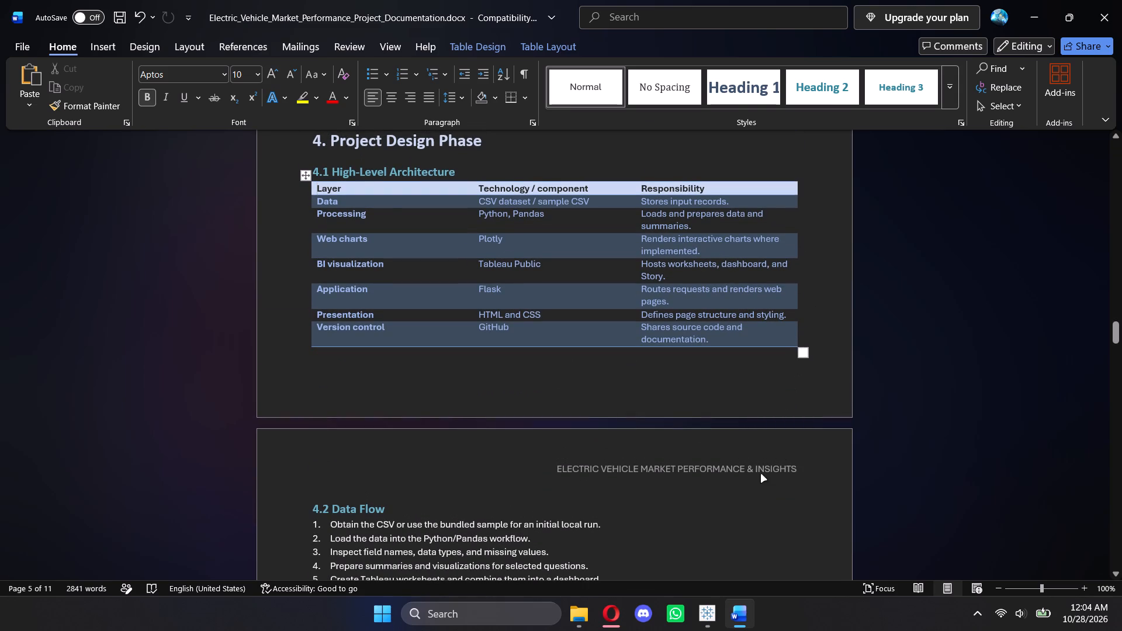
Look over sections 4.2 Data Flow to 5. Project Planning, checking how their tables are laid out.
{"action": "scroll", "coordinate": [780, 474], "scroll_direction": "down", "scroll_amount": 17}
{"action": "scroll", "coordinate": [781, 471], "scroll_direction": "down", "scroll_amount": 4}
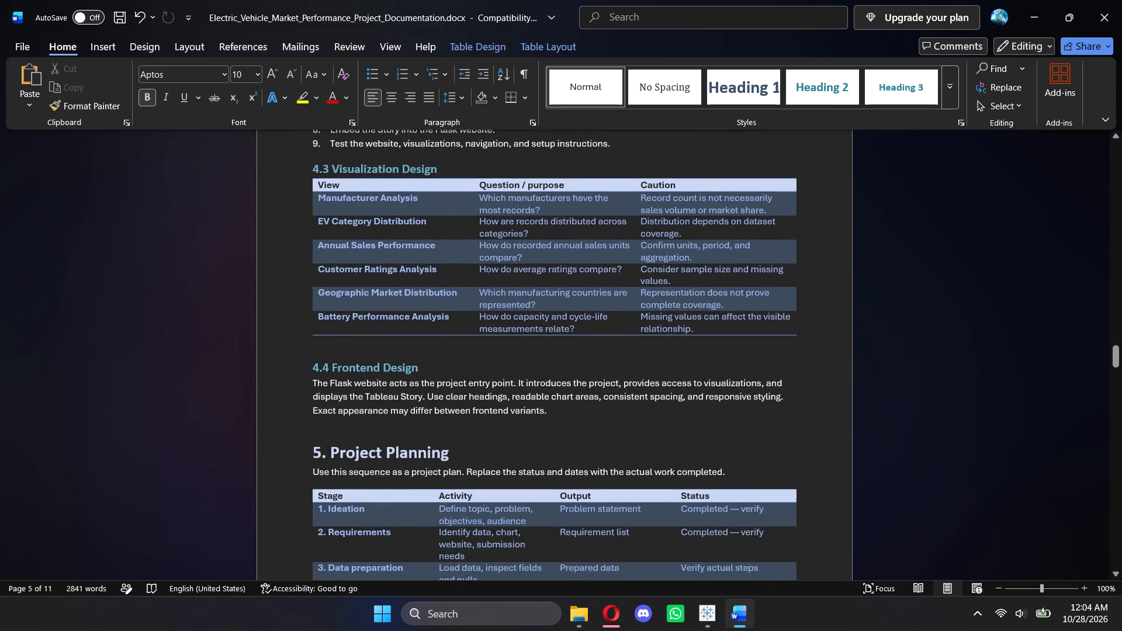
{"action": "left_click", "coordinate": [760, 287]}
{"action": "scroll", "coordinate": [820, 445], "scroll_direction": "down", "scroll_amount": 14}
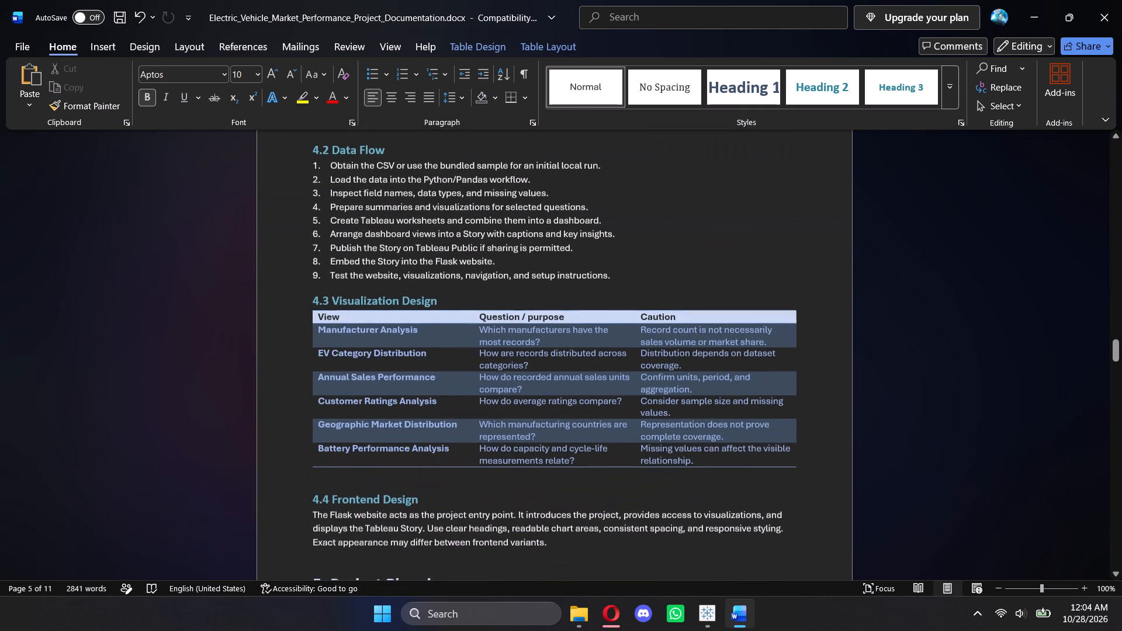
{"action": "left_click", "coordinate": [832, 354]}
{"action": "scroll", "coordinate": [775, 410], "scroll_direction": "down", "scroll_amount": 18}
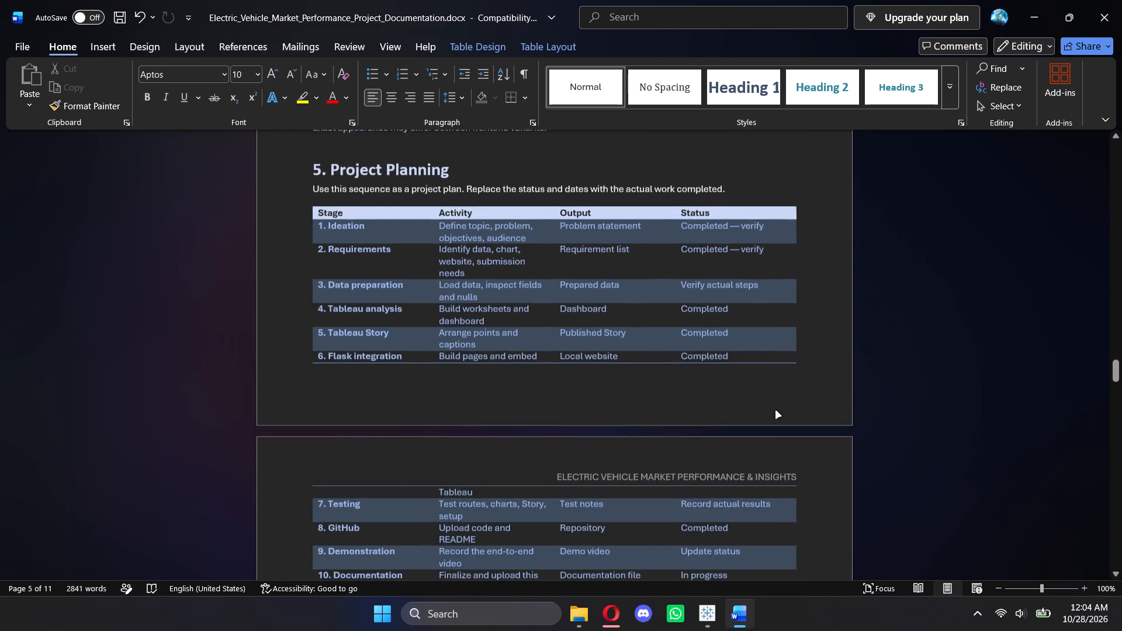
Review section 6. Project Development, from 6.1 Dataset Acquisition to 6.8 GitHub Publishing.
{"action": "scroll", "coordinate": [775, 410], "scroll_direction": "down", "scroll_amount": 19}
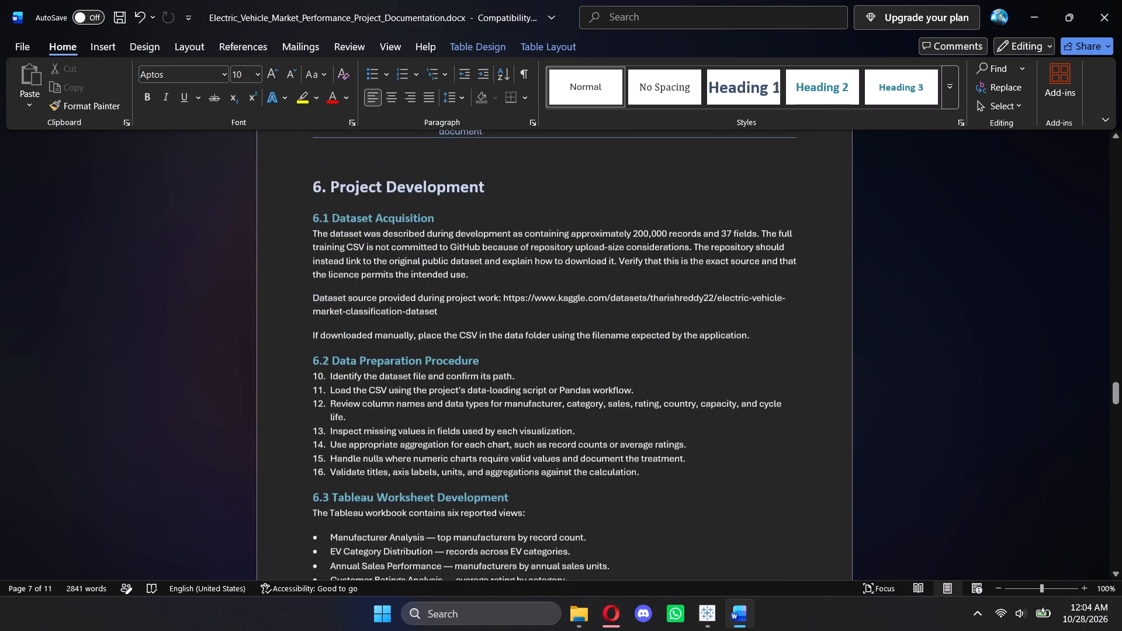
{"action": "scroll", "coordinate": [777, 410], "scroll_direction": "down", "scroll_amount": 17}
{"action": "scroll", "coordinate": [780, 404], "scroll_direction": "down", "scroll_amount": 7}
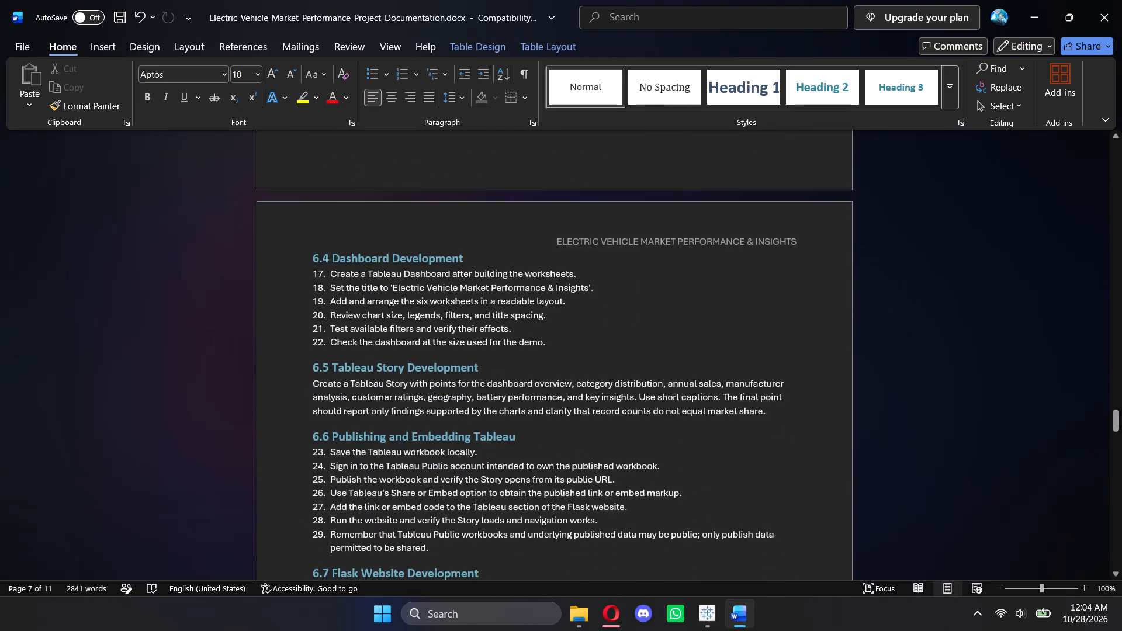
{"action": "scroll", "coordinate": [780, 404], "scroll_direction": "down", "scroll_amount": 20}
{"action": "scroll", "coordinate": [780, 404], "scroll_direction": "down", "scroll_amount": 2}
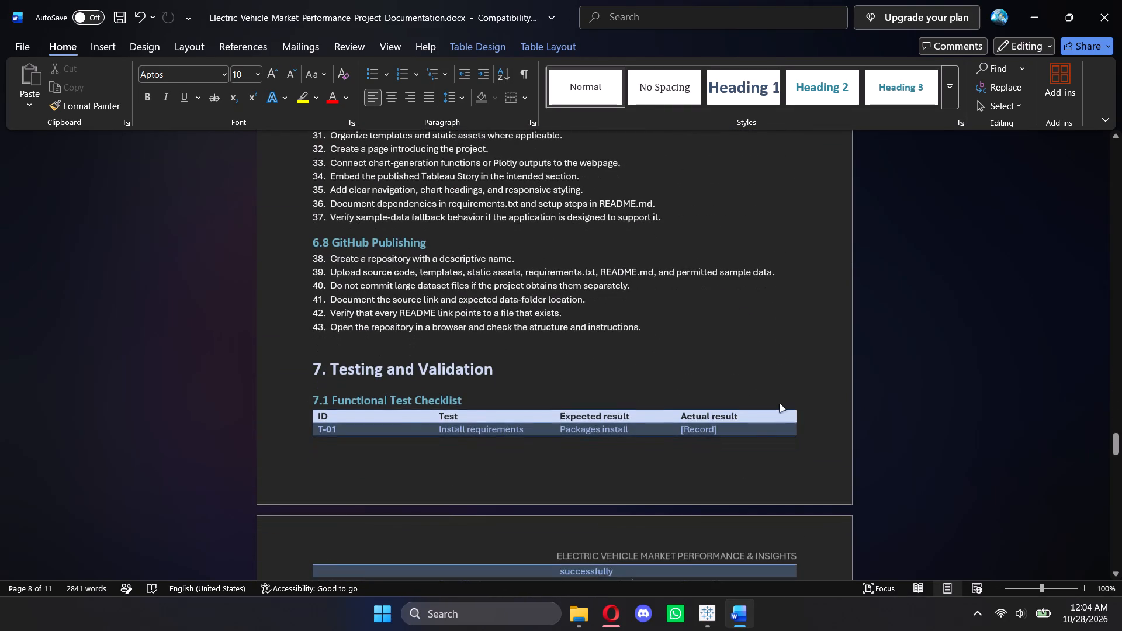
Review the functional test checklist and the rest of sections 7. Testing and Validation and 8. Deployment and Repository Publishing.
{"action": "scroll", "coordinate": [780, 404], "scroll_direction": "down", "scroll_amount": 18}
{"action": "scroll", "coordinate": [780, 404], "scroll_direction": "down", "scroll_amount": 5}
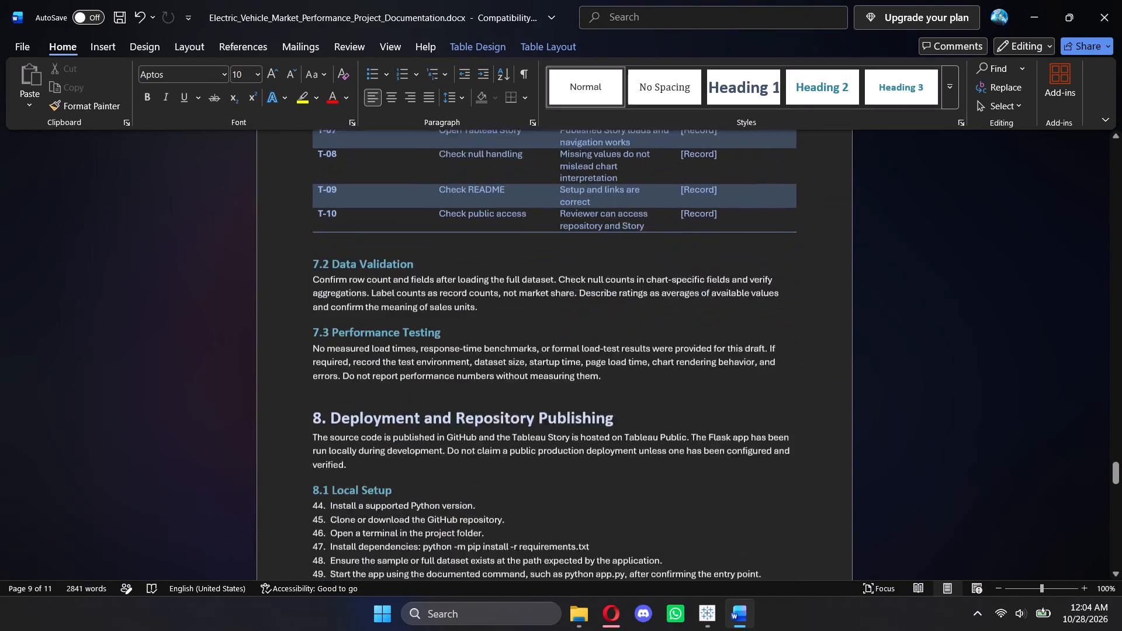
{"action": "scroll", "coordinate": [780, 404], "scroll_direction": "down", "scroll_amount": 19}
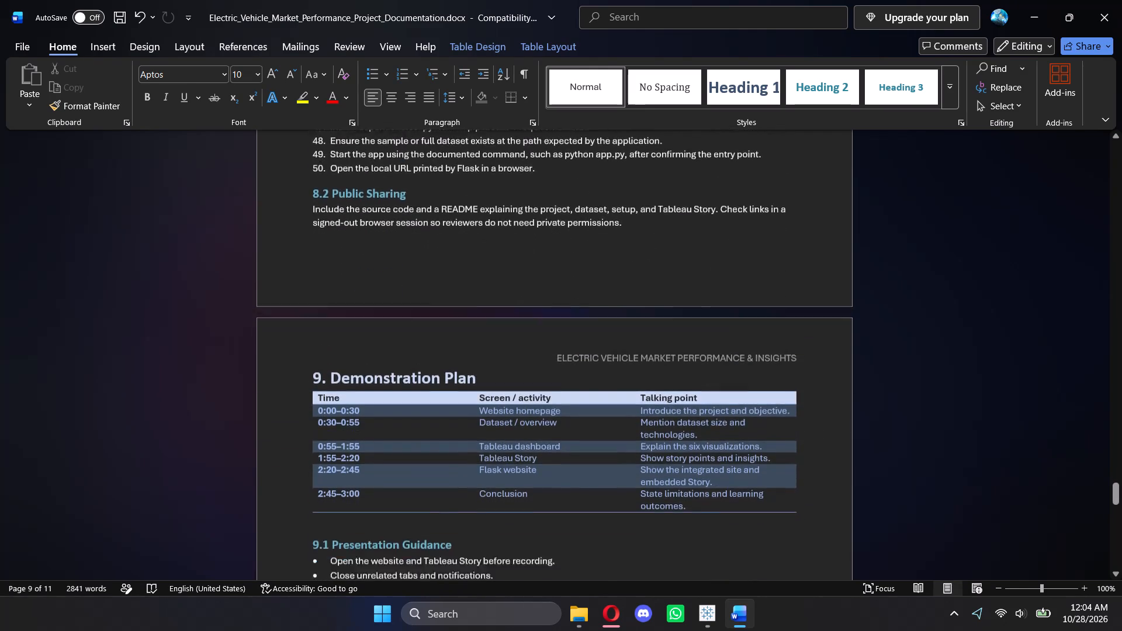
Read from section 9. Demonstration Plan to the end of Appendix B: Submission Checklist.
{"action": "scroll", "coordinate": [780, 404], "scroll_direction": "down", "scroll_amount": 11}
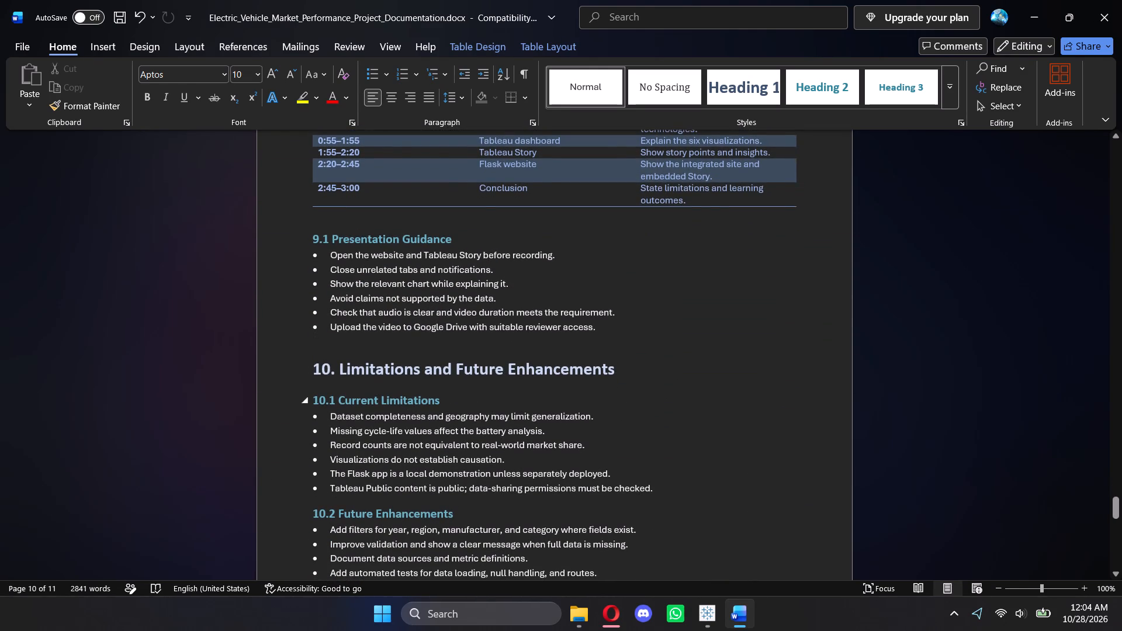
{"action": "scroll", "coordinate": [780, 404], "scroll_direction": "up", "scroll_amount": 5}
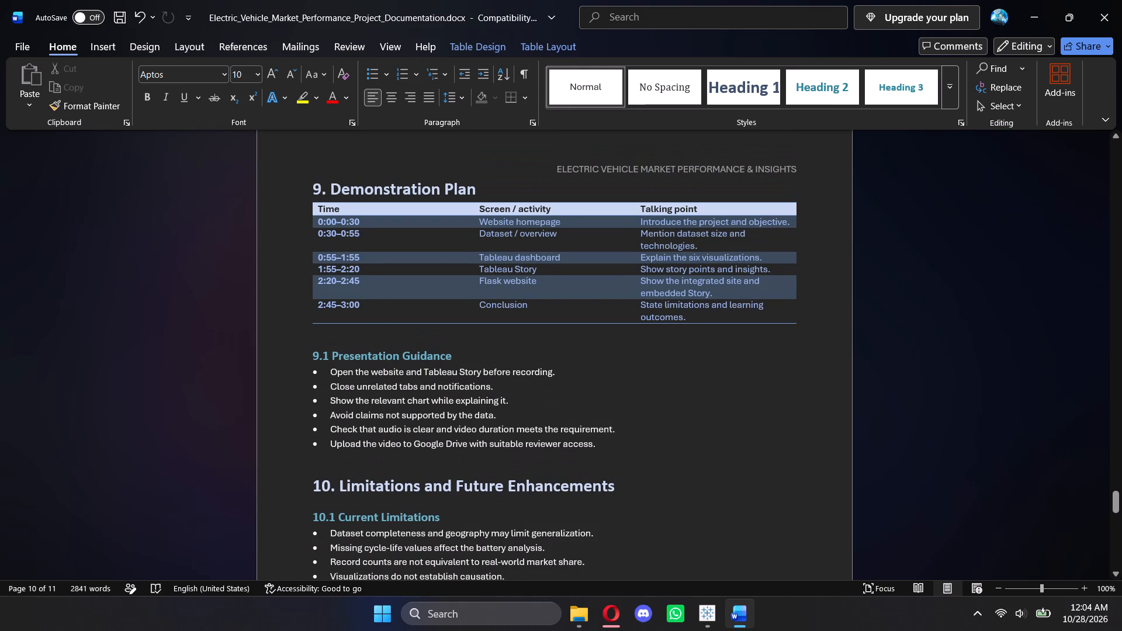
{"action": "scroll", "coordinate": [711, 376], "scroll_direction": "down", "scroll_amount": 14}
{"action": "scroll", "coordinate": [704, 364], "scroll_direction": "down", "scroll_amount": 14}
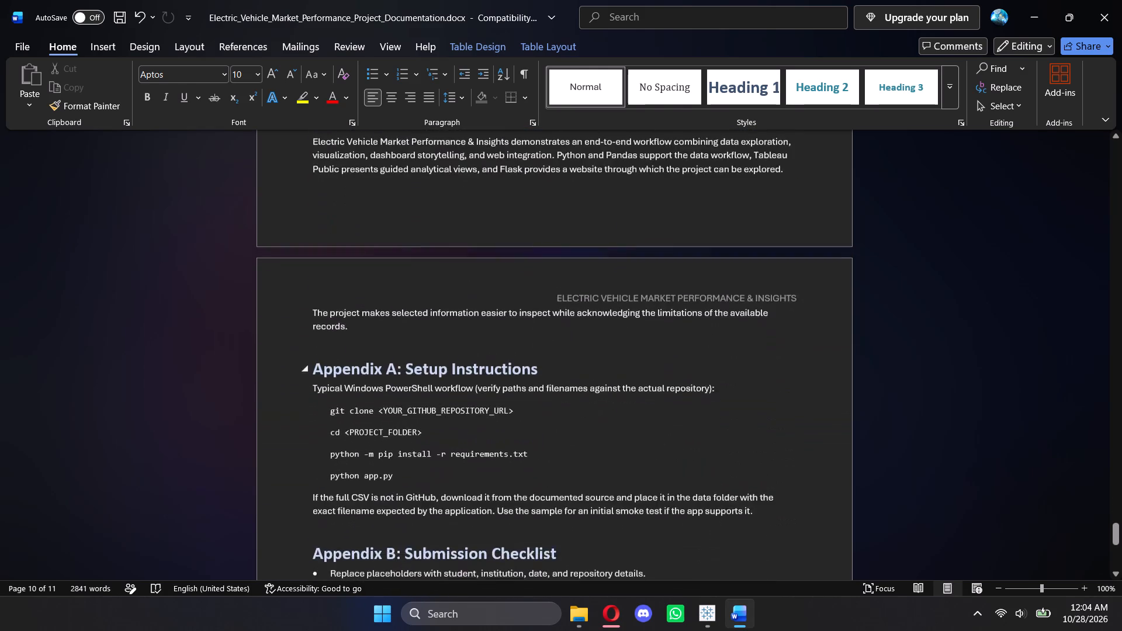
{"action": "scroll", "coordinate": [704, 364], "scroll_direction": "down", "scroll_amount": 7}
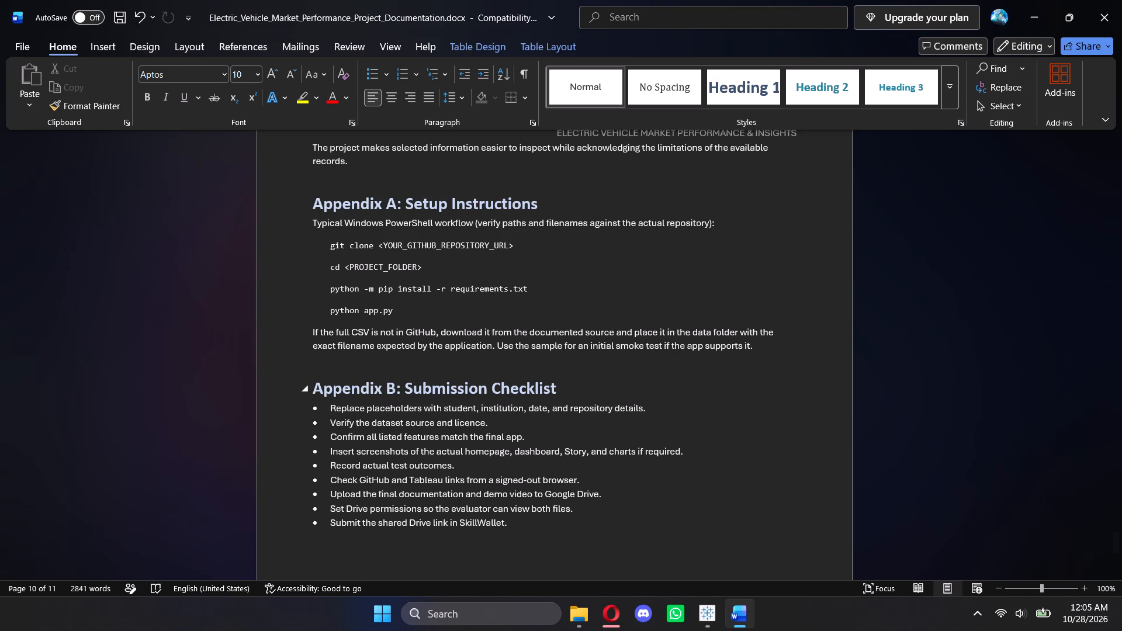
{"action": "scroll", "coordinate": [708, 382], "scroll_direction": "down", "scroll_amount": 6}
{"action": "scroll", "coordinate": [707, 377], "scroll_direction": "up", "scroll_amount": 7}
{"action": "scroll", "coordinate": [707, 377], "scroll_direction": "down", "scroll_amount": 18}
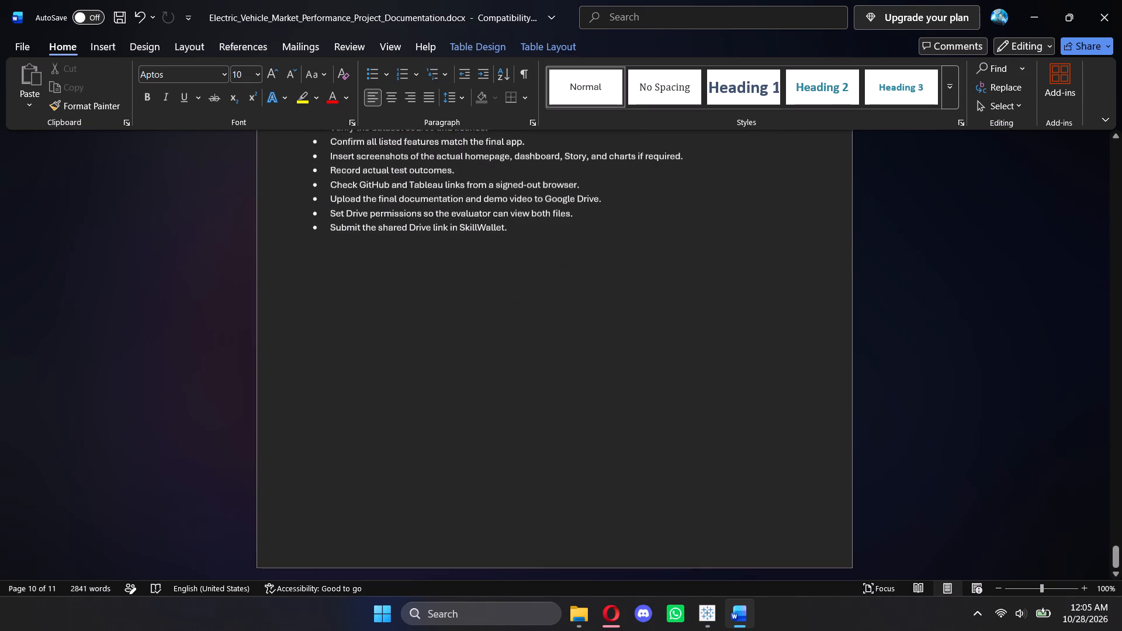
{"action": "scroll", "coordinate": [707, 377], "scroll_direction": "down", "scroll_amount": 4}
Shrink the document detail table on the cover page slightly so that its rows are shorter.
{"action": "middle_click", "coordinate": [800, 455]}
{"action": "left_click", "coordinate": [799, 269]}
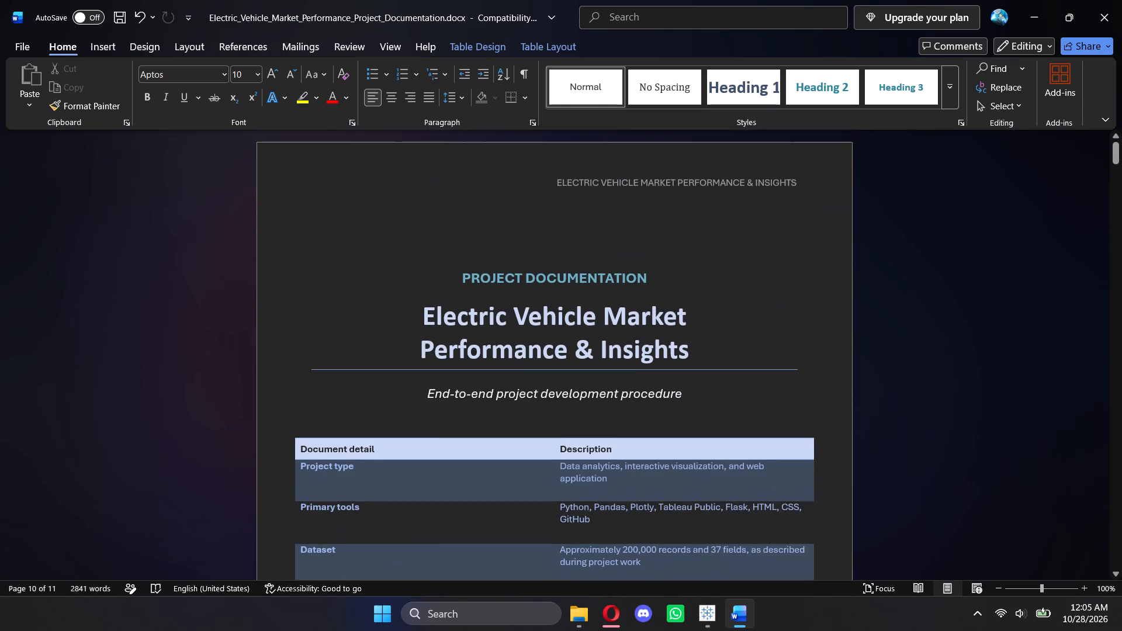
{"action": "scroll", "coordinate": [799, 379], "scroll_direction": "down", "scroll_amount": 13}
{"action": "scroll", "coordinate": [789, 375], "scroll_direction": "up", "scroll_amount": 3}
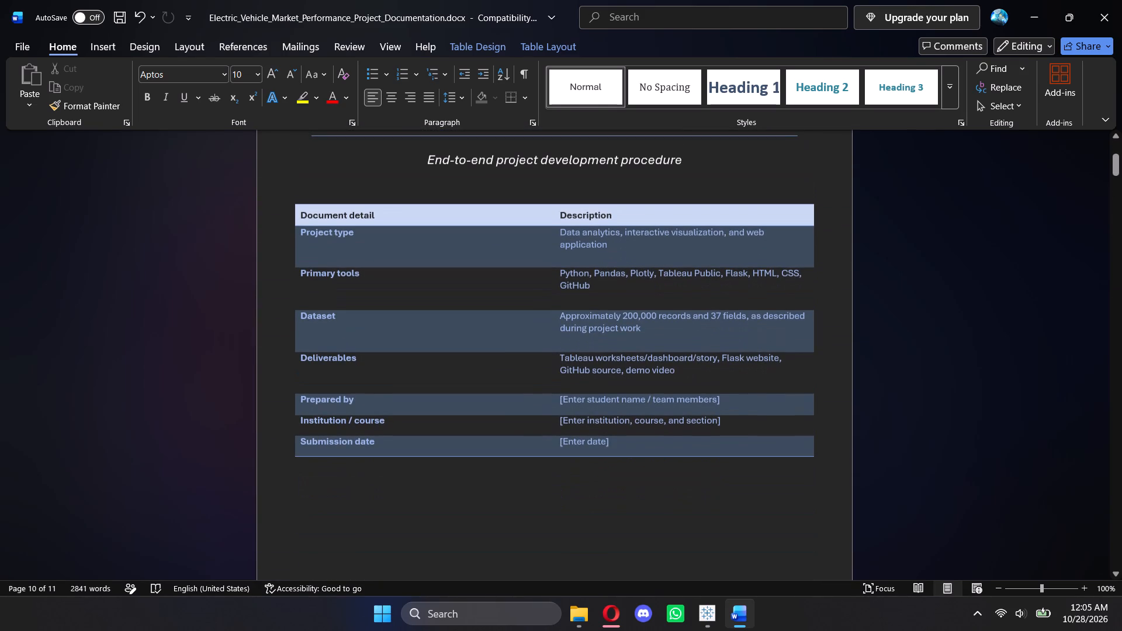
{"action": "left_click", "coordinate": [789, 375]}
{"action": "left_click_drag", "start_coordinate": [819, 462], "coordinate": [815, 418]}
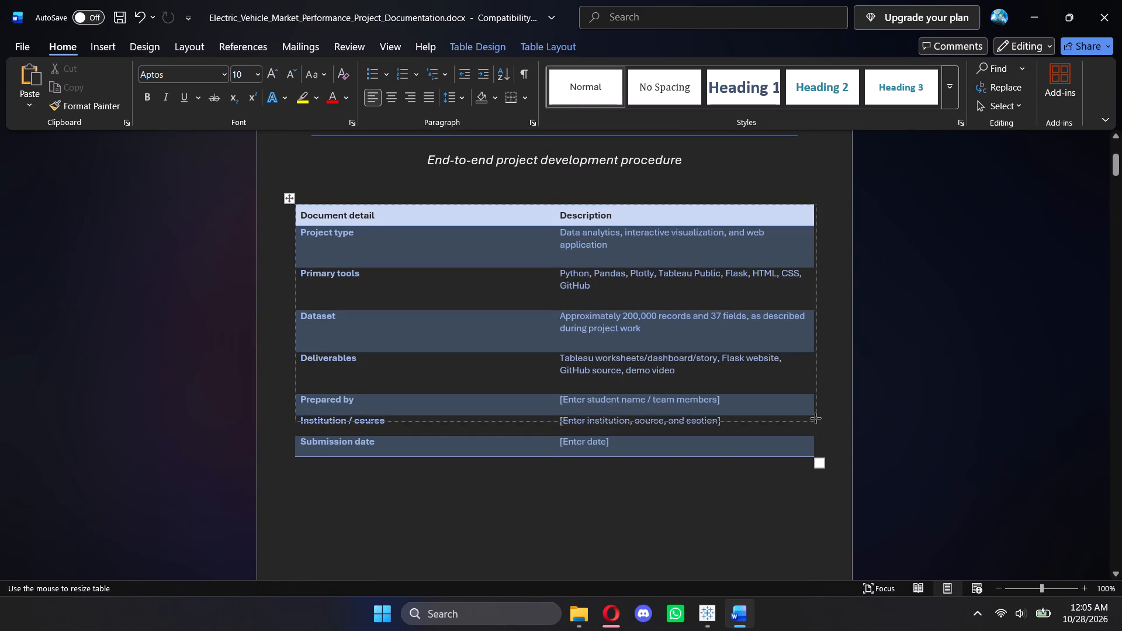
{"action": "left_click_drag", "start_coordinate": [815, 418], "coordinate": [815, 417]}
{"action": "left_click", "coordinate": [550, 450]}
{"action": "scroll", "coordinate": [521, 438], "scroll_direction": "up", "scroll_amount": 4}
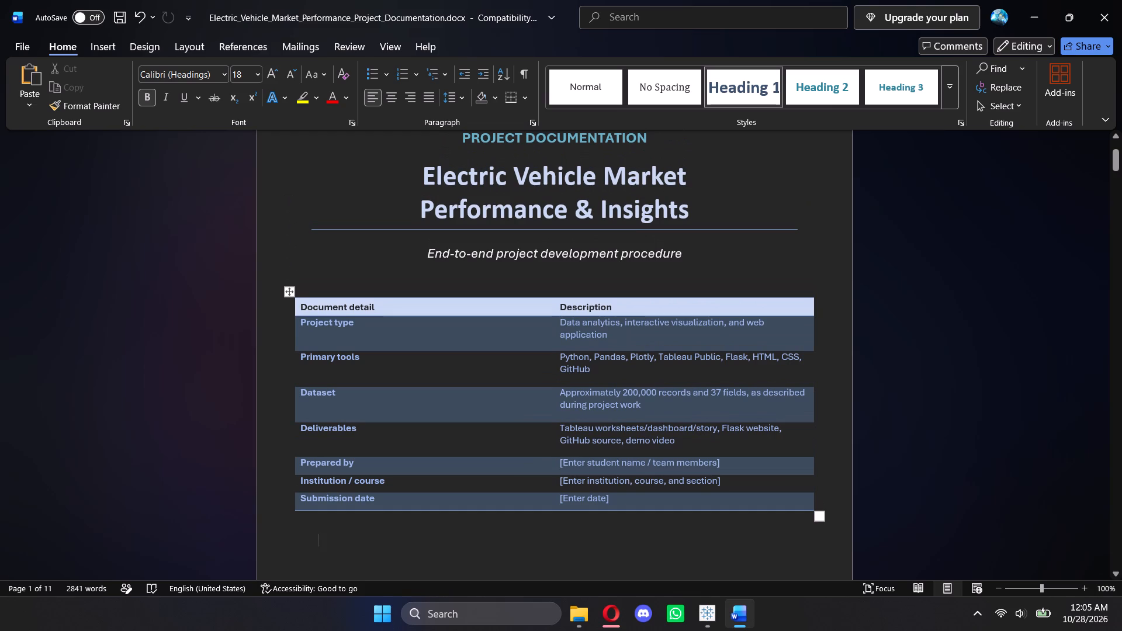
{"action": "right_click", "coordinate": [519, 318]}
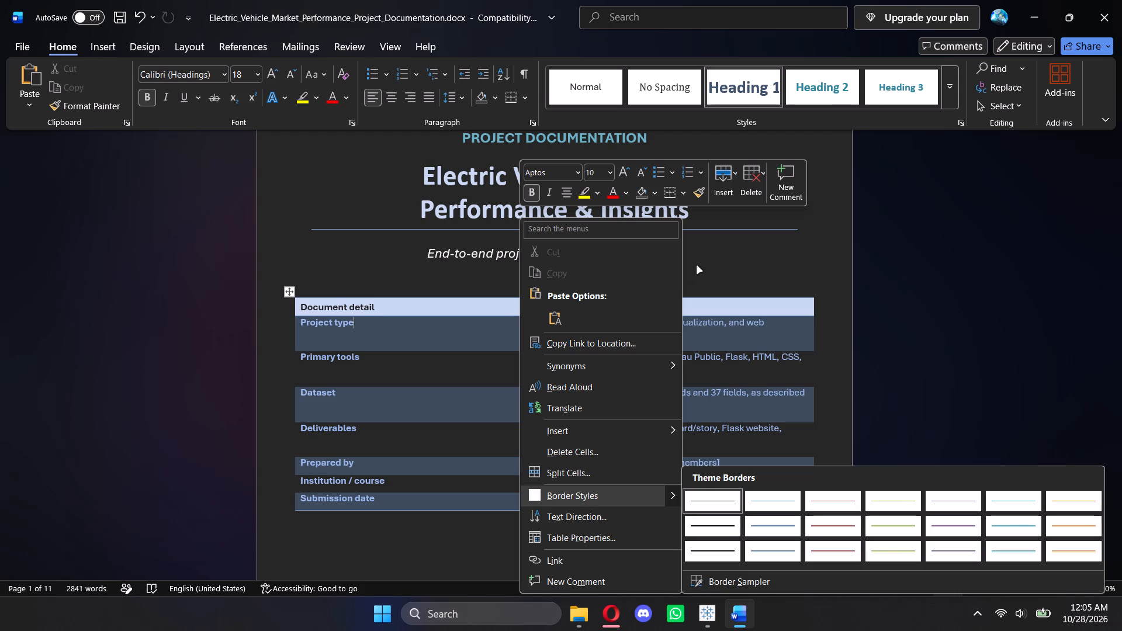
{"action": "left_click", "coordinate": [788, 282]}
{"action": "scroll", "coordinate": [729, 396], "scroll_direction": "down", "scroll_amount": 13}
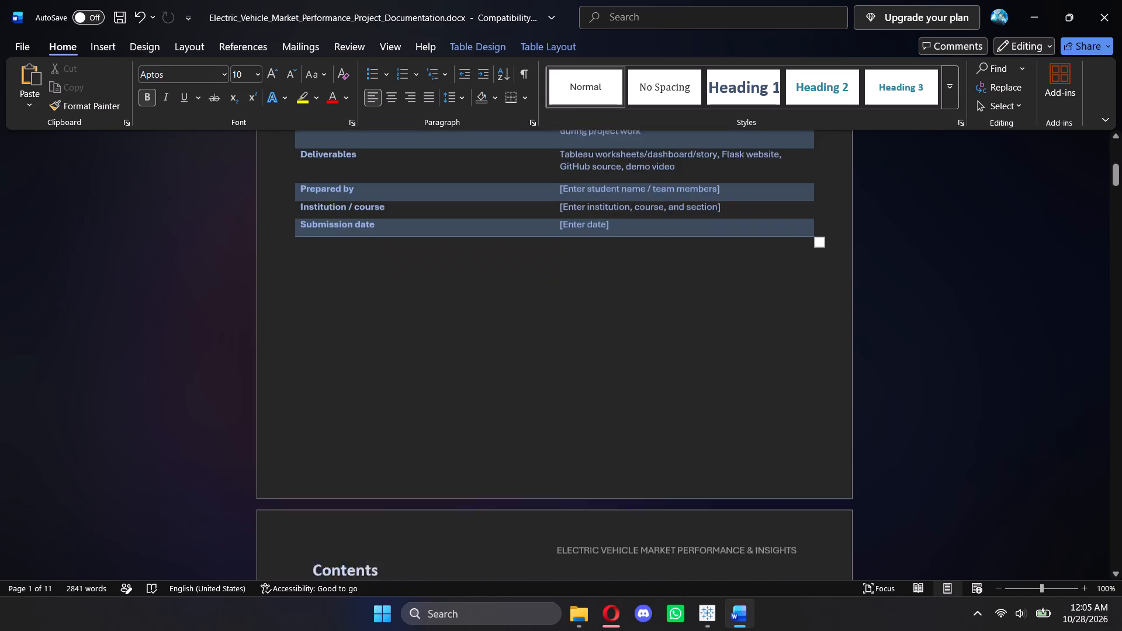
{"action": "scroll", "coordinate": [716, 388], "scroll_direction": "down", "scroll_amount": 6}
{"action": "scroll", "coordinate": [646, 416], "scroll_direction": "down", "scroll_amount": 4}
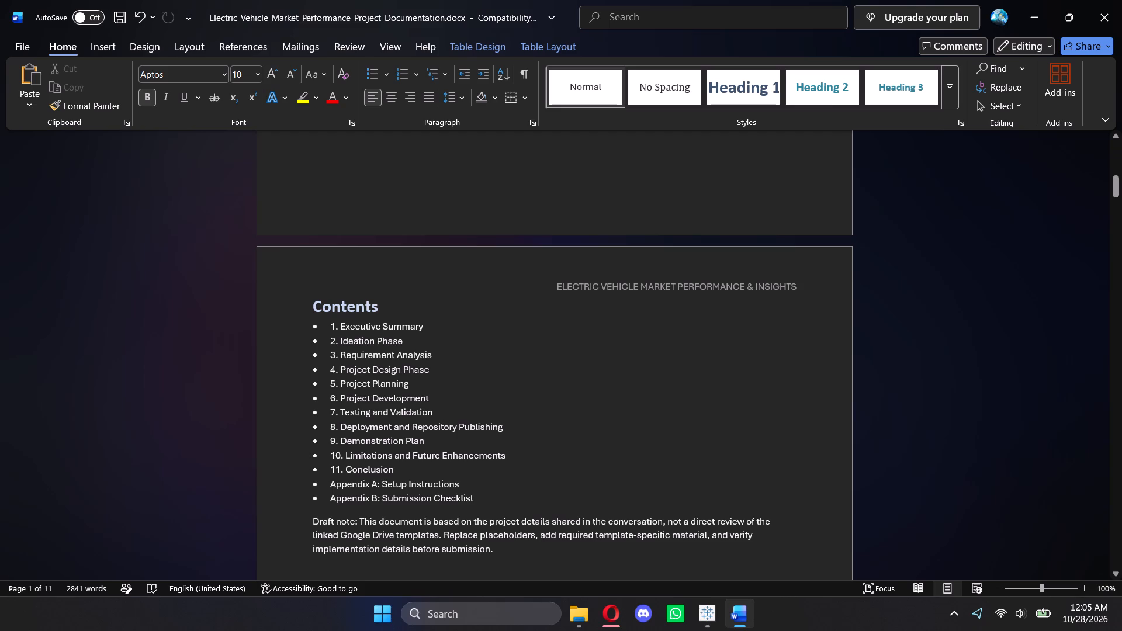
{"action": "scroll", "coordinate": [422, 386], "scroll_direction": "down", "scroll_amount": 2}
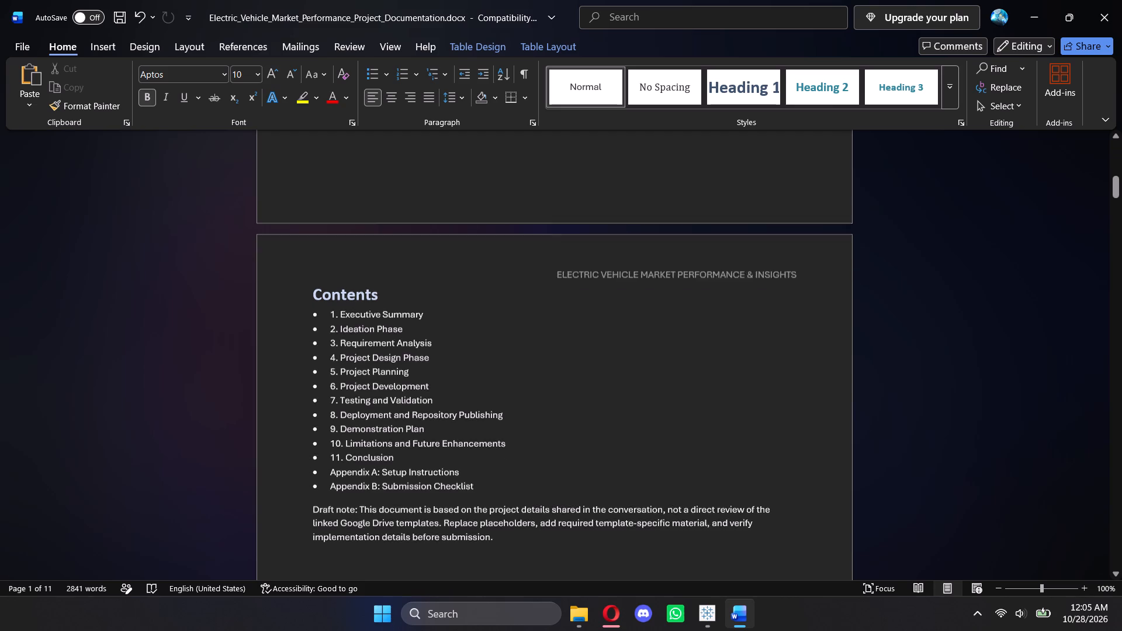
{"action": "scroll", "coordinate": [422, 386], "scroll_direction": "down", "scroll_amount": 3}
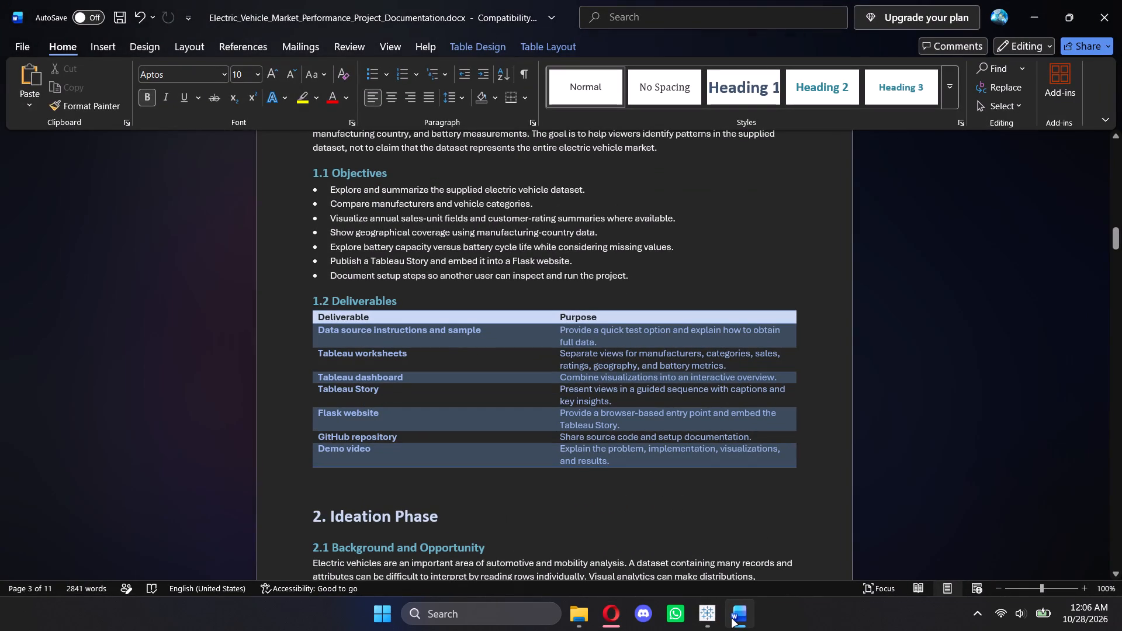
{"action": "scroll", "coordinate": [550, 609], "scroll_direction": "up", "scroll_amount": 20}
{"action": "scroll", "coordinate": [550, 609], "scroll_direction": "up", "scroll_amount": 4}
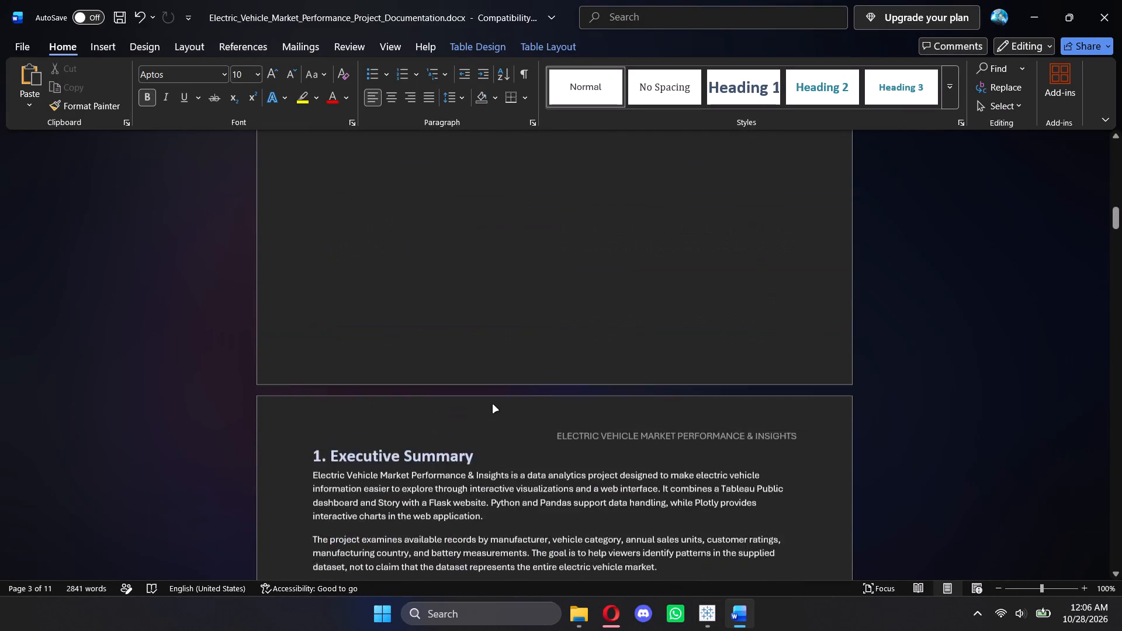
{"action": "scroll", "coordinate": [493, 404], "scroll_direction": "up", "scroll_amount": 11}
{"action": "scroll", "coordinate": [487, 406], "scroll_direction": "down", "scroll_amount": 8}
{"action": "scroll", "coordinate": [487, 406], "scroll_direction": "up", "scroll_amount": 20}
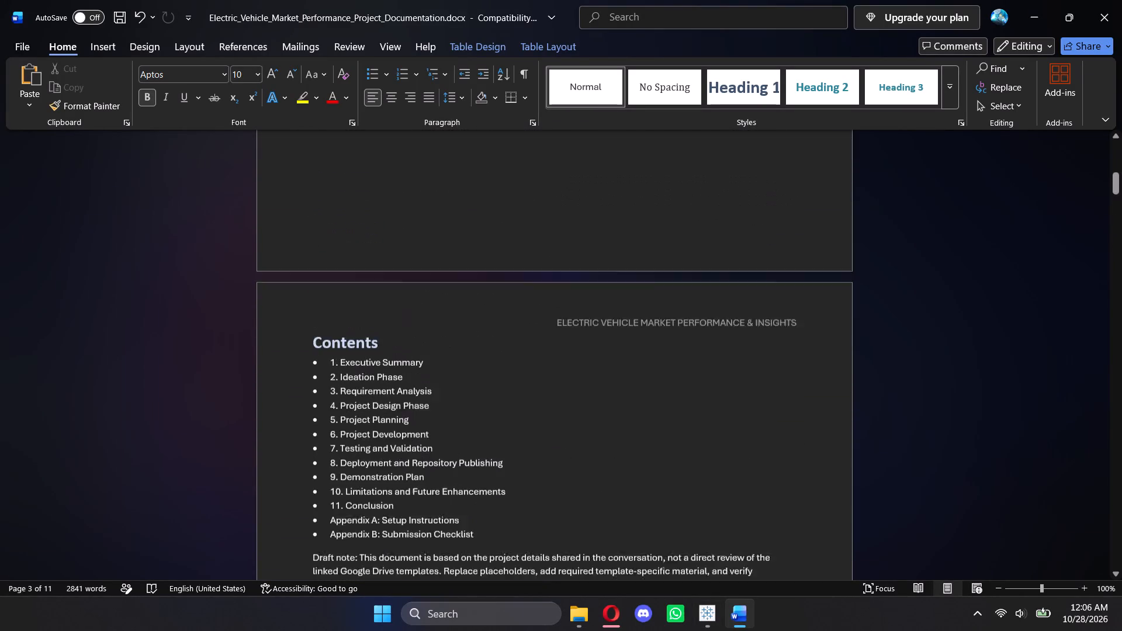
{"action": "scroll", "coordinate": [487, 406], "scroll_direction": "up", "scroll_amount": 20}
{"action": "scroll", "coordinate": [487, 406], "scroll_direction": "up", "scroll_amount": 4}
{"action": "scroll", "coordinate": [476, 408], "scroll_direction": "down", "scroll_amount": 19}
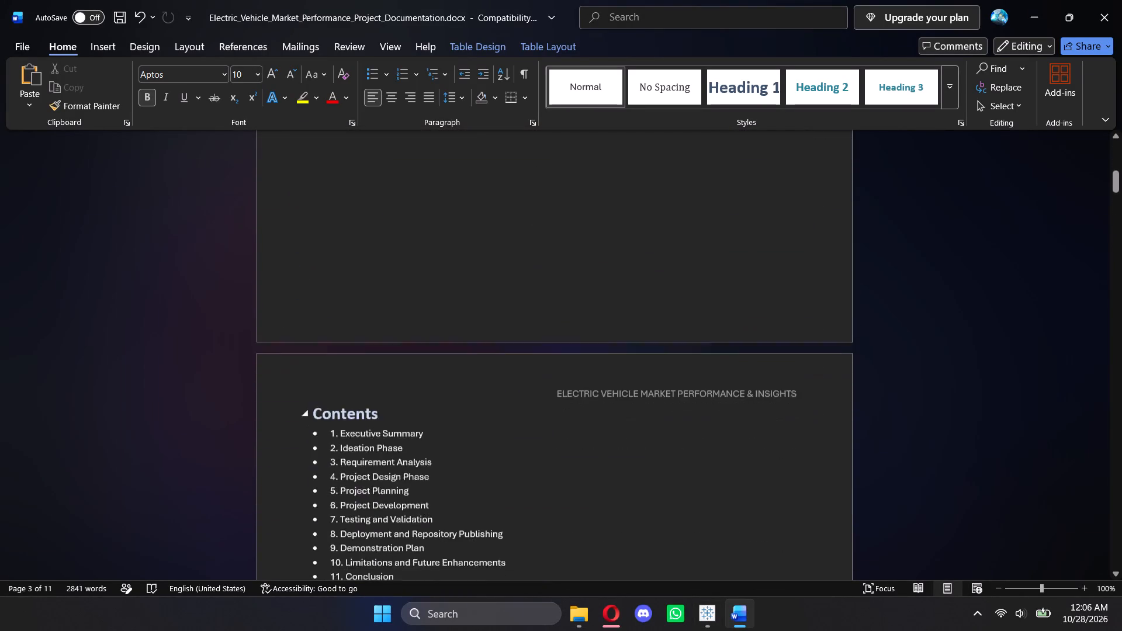
{"action": "scroll", "coordinate": [476, 408], "scroll_direction": "down", "scroll_amount": 20}
{"action": "scroll", "coordinate": [476, 408], "scroll_direction": "down", "scroll_amount": 20}
{"action": "scroll", "coordinate": [476, 408], "scroll_direction": "down", "scroll_amount": 5}
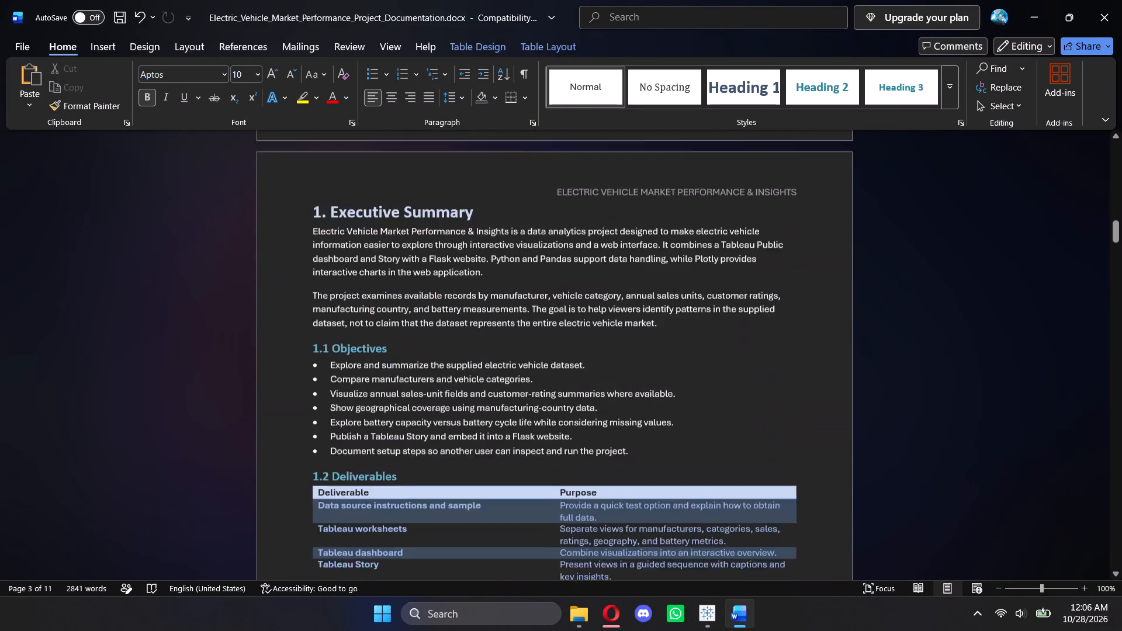
{"action": "scroll", "coordinate": [476, 418], "scroll_direction": "down", "scroll_amount": 20}
{"action": "scroll", "coordinate": [476, 418], "scroll_direction": "down", "scroll_amount": 20}
{"action": "scroll", "coordinate": [476, 418], "scroll_direction": "down", "scroll_amount": 5}
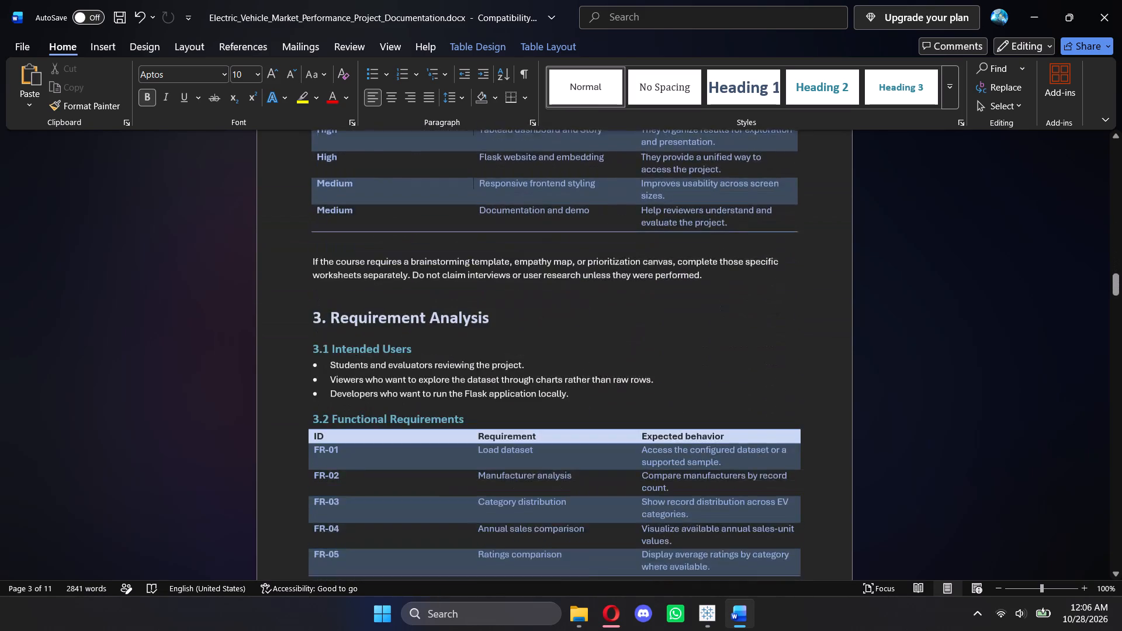
{"action": "scroll", "coordinate": [476, 426], "scroll_direction": "down", "scroll_amount": 14}
{"action": "scroll", "coordinate": [475, 443], "scroll_direction": "down", "scroll_amount": 20}
{"action": "scroll", "coordinate": [475, 443], "scroll_direction": "down", "scroll_amount": 4}
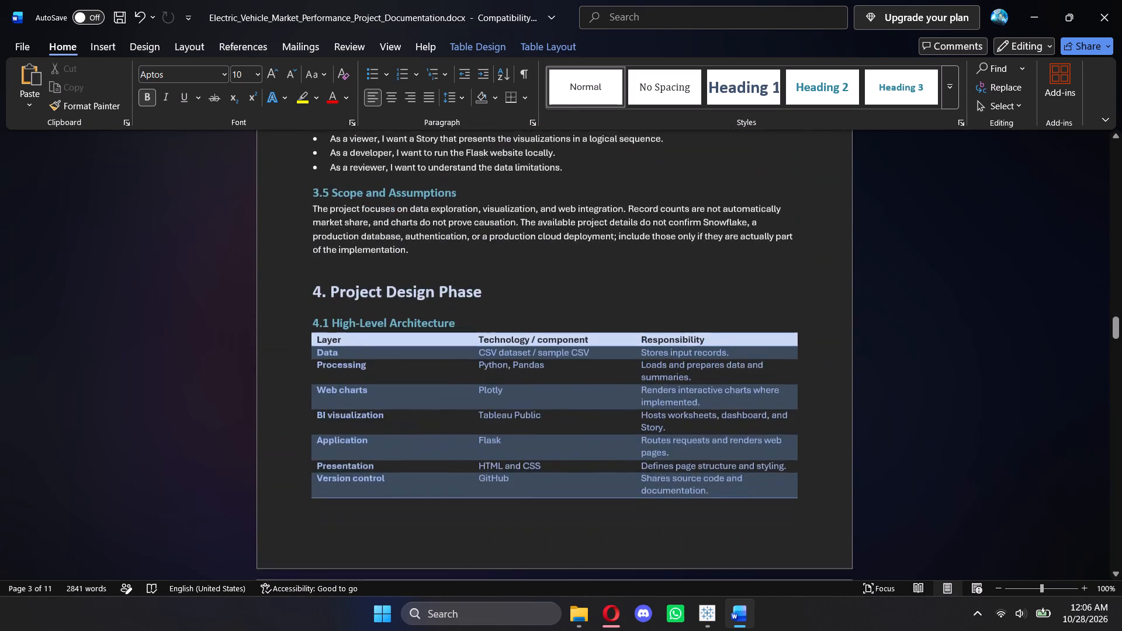
{"action": "scroll", "coordinate": [475, 444], "scroll_direction": "down", "scroll_amount": 20}
{"action": "scroll", "coordinate": [475, 444], "scroll_direction": "down", "scroll_amount": 19}
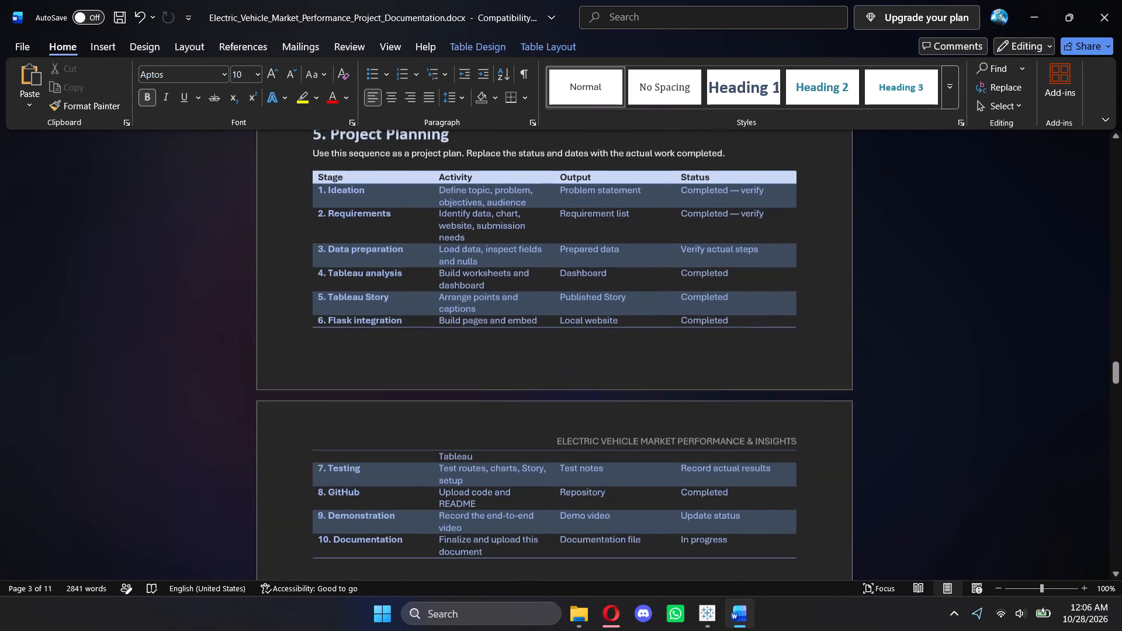
{"action": "left_click", "coordinate": [480, 462]}
Look through section 6, Project Development, and section 7, Testing and Validation, including the functional test checklist.
{"action": "scroll", "coordinate": [480, 462], "scroll_direction": "down", "scroll_amount": 18}
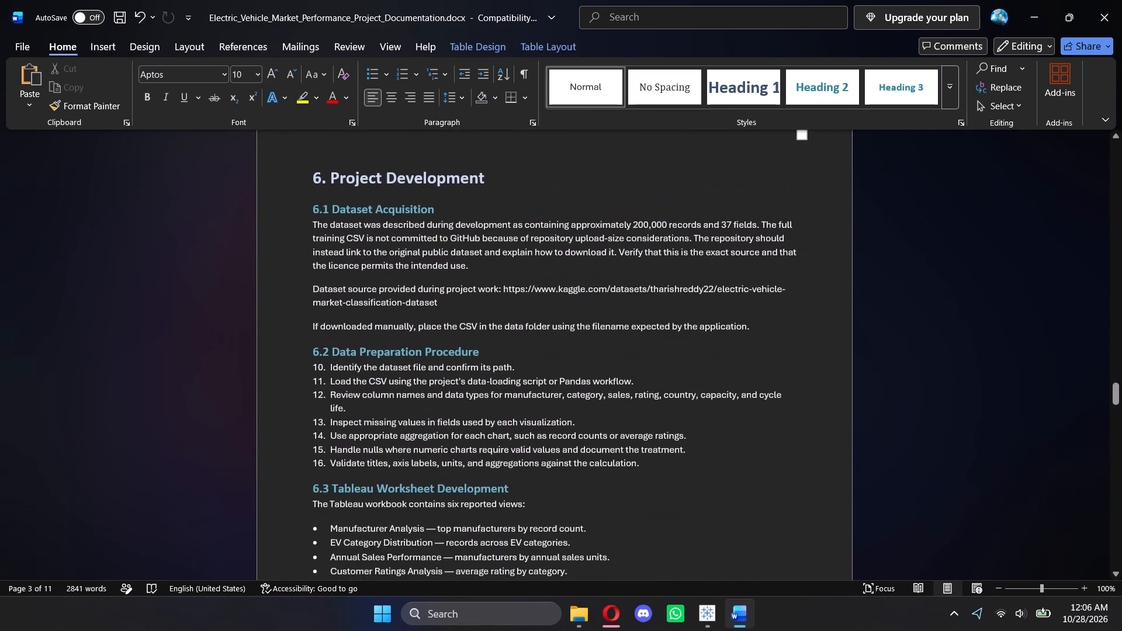
{"action": "scroll", "coordinate": [480, 455], "scroll_direction": "down", "scroll_amount": 18}
{"action": "scroll", "coordinate": [475, 453], "scroll_direction": "down", "scroll_amount": 8}
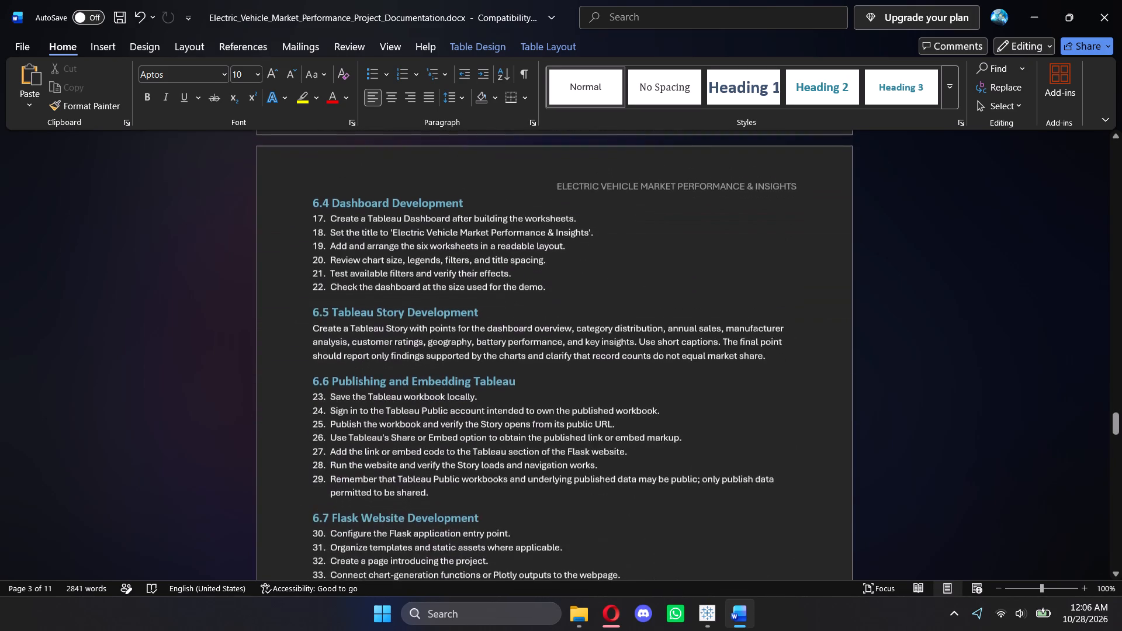
{"action": "scroll", "coordinate": [475, 453], "scroll_direction": "down", "scroll_amount": 17}
{"action": "scroll", "coordinate": [475, 453], "scroll_direction": "down", "scroll_amount": 6}
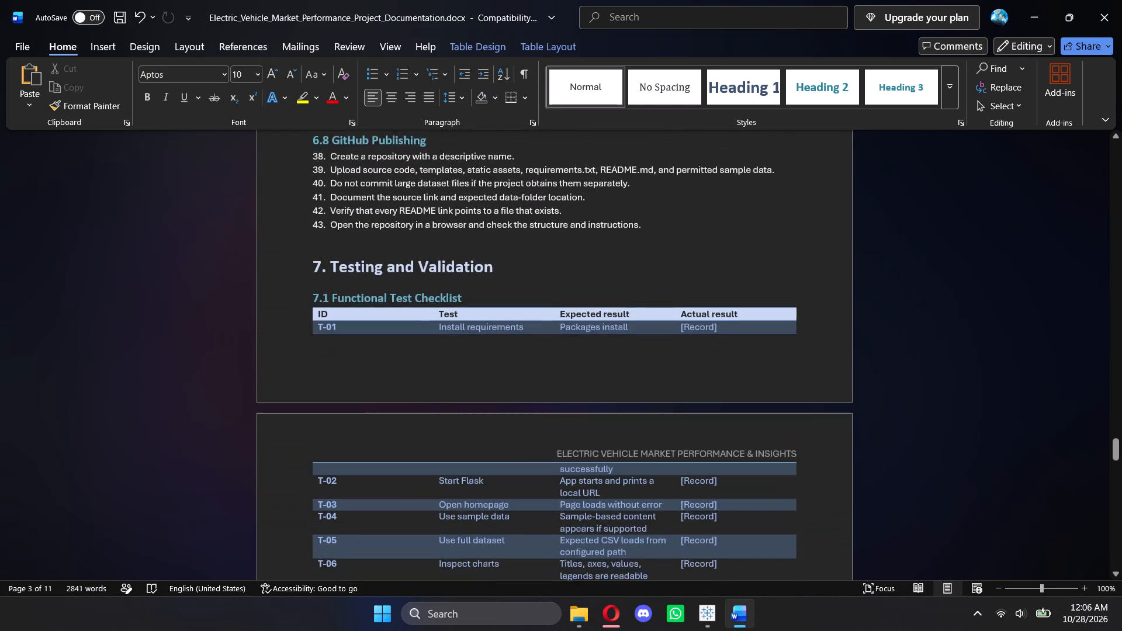
{"action": "scroll", "coordinate": [475, 453], "scroll_direction": "down", "scroll_amount": 5}
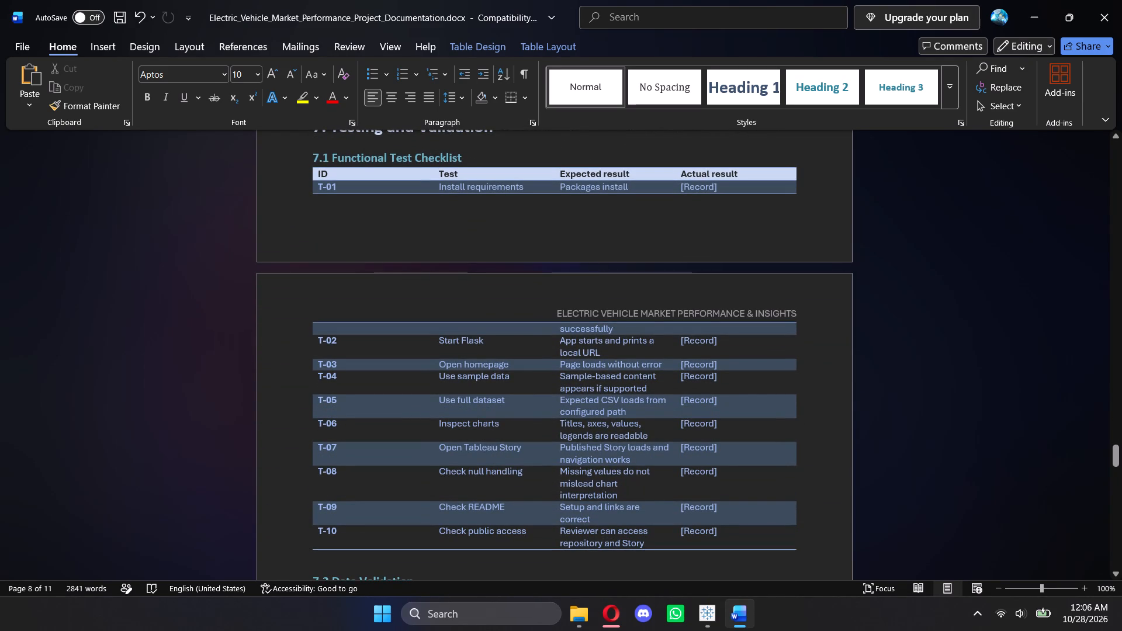
{"action": "scroll", "coordinate": [284, 362], "scroll_direction": "down", "scroll_amount": 16}
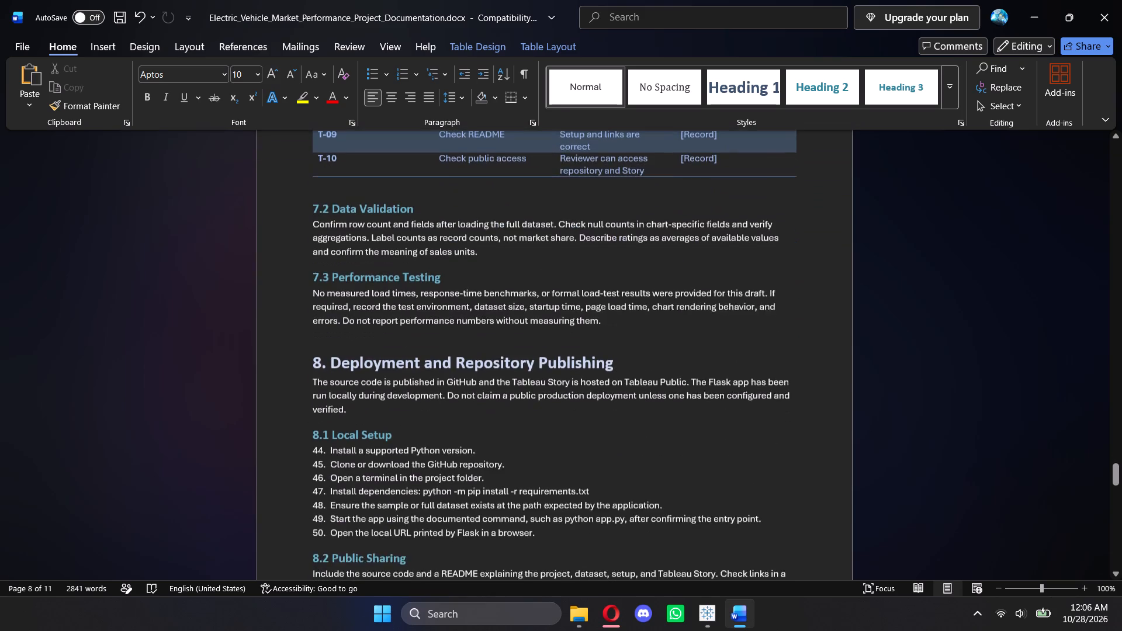
Look through the rest of the document, from section 8 on deployment to the Appendix B submission checklist.
{"action": "scroll", "coordinate": [282, 356], "scroll_direction": "down", "scroll_amount": 4}
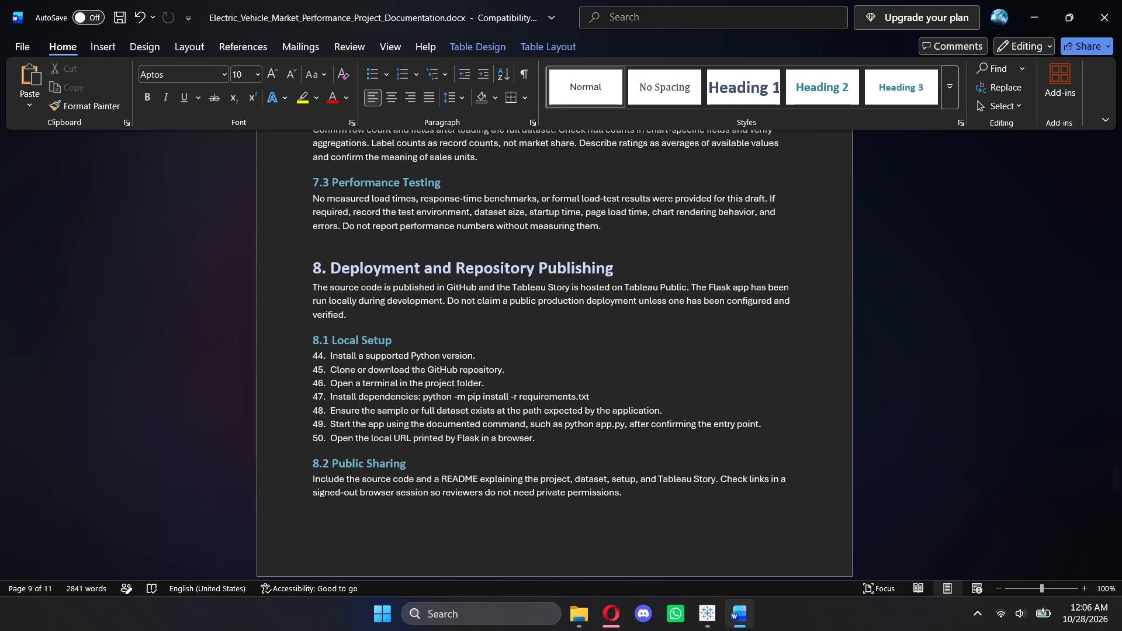
{"action": "scroll", "coordinate": [287, 354], "scroll_direction": "down", "scroll_amount": 8}
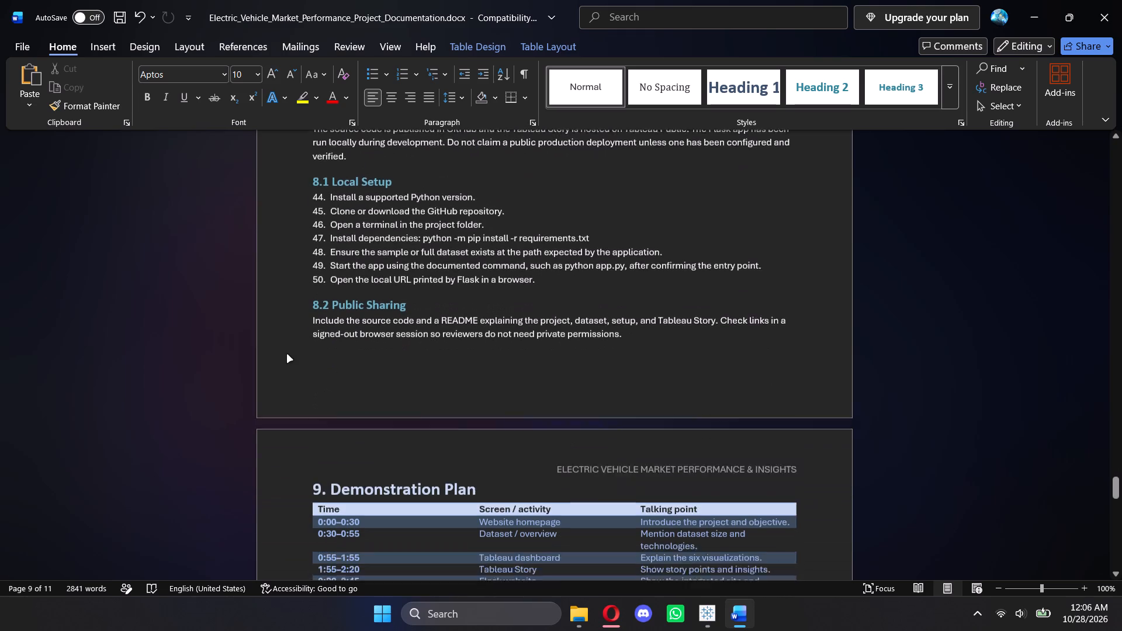
{"action": "scroll", "coordinate": [287, 354], "scroll_direction": "down", "scroll_amount": 16}
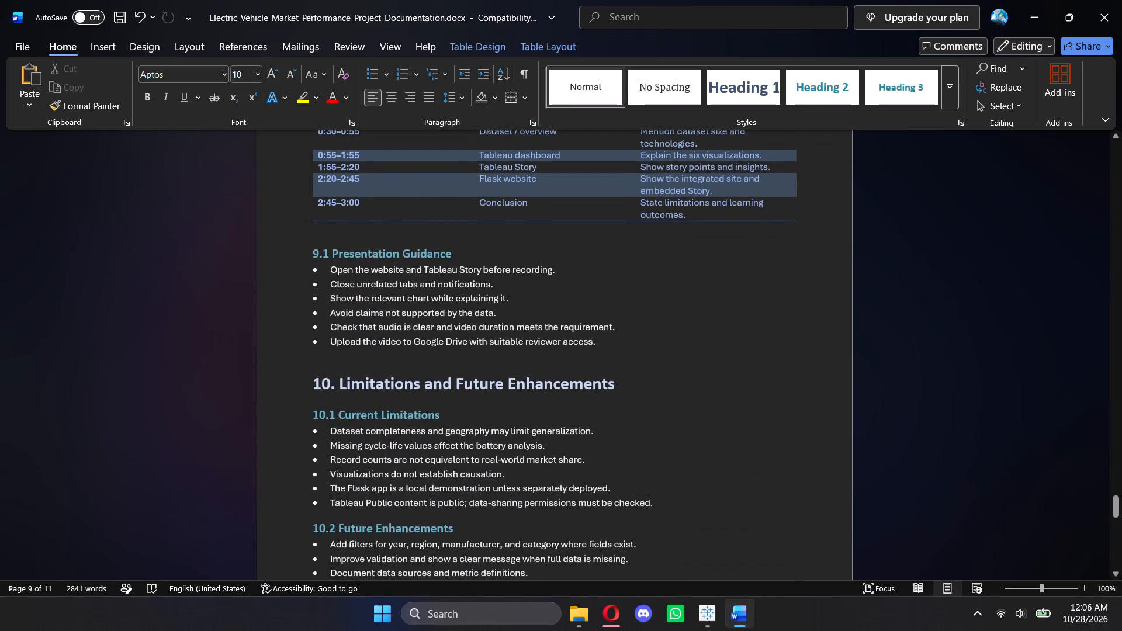
{"action": "scroll", "coordinate": [287, 352], "scroll_direction": "down", "scroll_amount": 17}
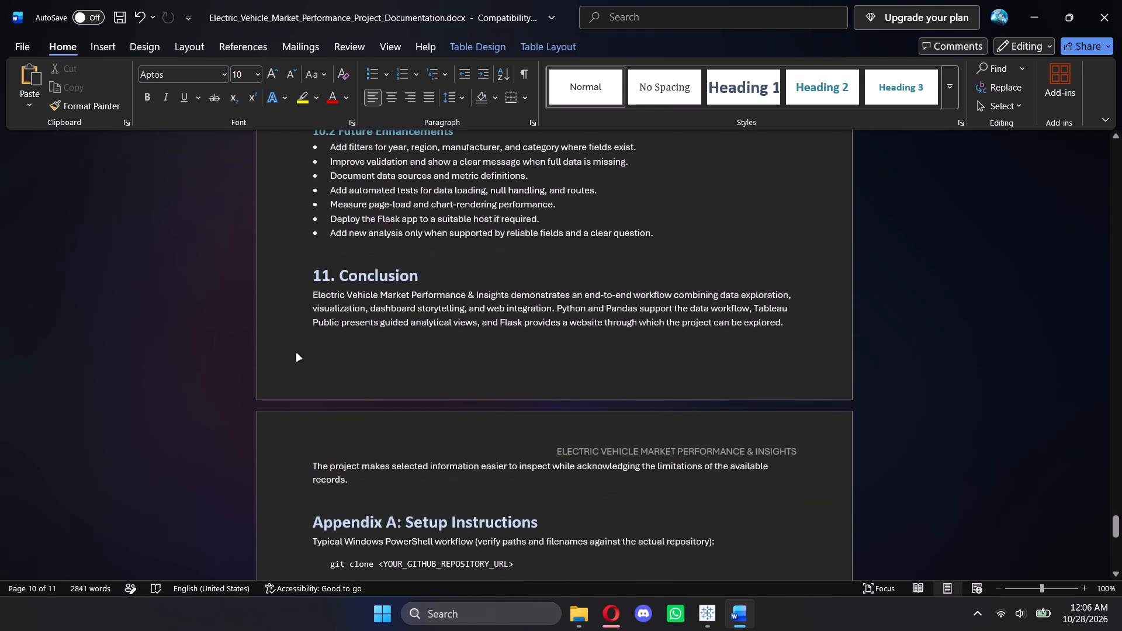
{"action": "scroll", "coordinate": [251, 461], "scroll_direction": "down", "scroll_amount": 13}
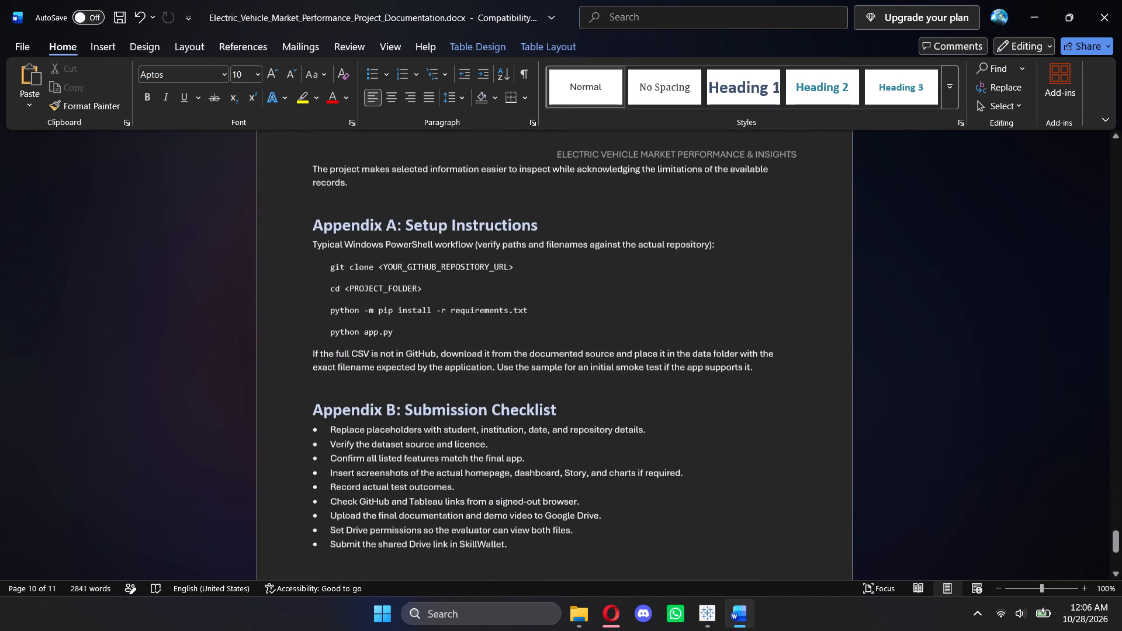
Go back to the front of the document and delete the draft note paragraph below the Contents list.
{"action": "middle_click", "coordinate": [276, 501]}
{"action": "left_click", "coordinate": [256, 202]}
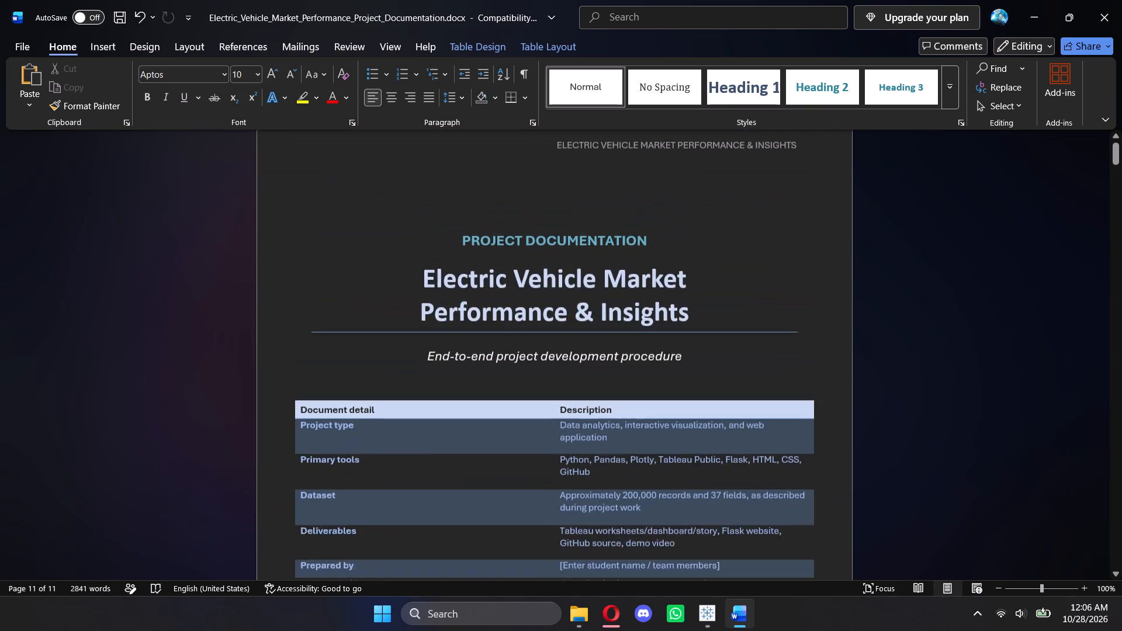
{"action": "scroll", "coordinate": [359, 383], "scroll_direction": "up", "scroll_amount": 5}
{"action": "scroll", "coordinate": [373, 367], "scroll_direction": "down", "scroll_amount": 11}
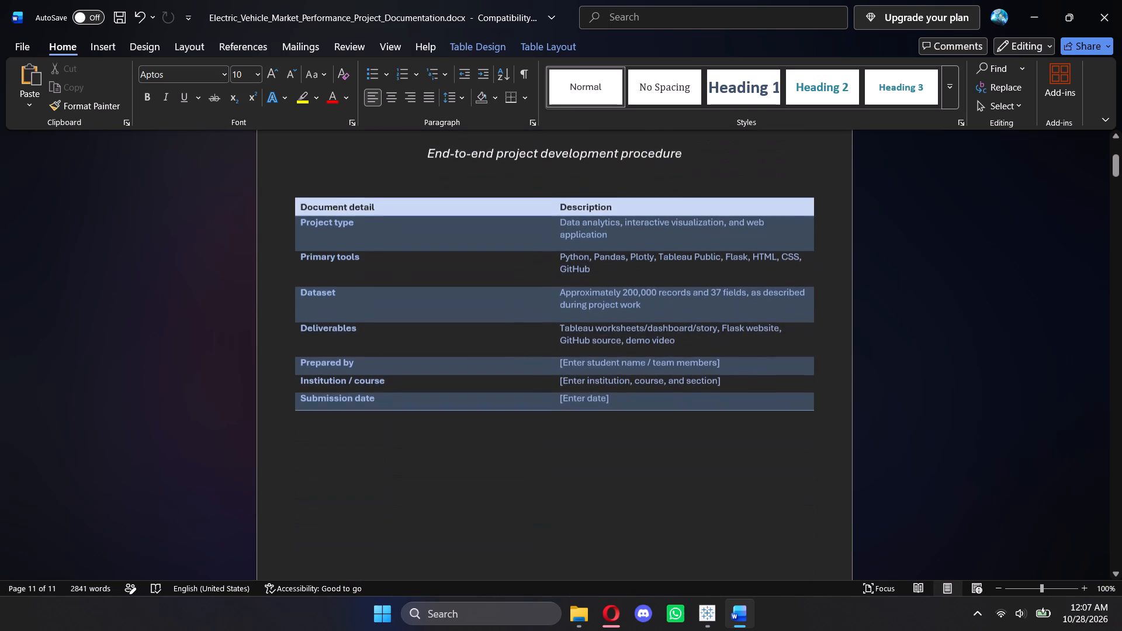
{"action": "scroll", "coordinate": [387, 353], "scroll_direction": "up", "scroll_amount": 6}
{"action": "scroll", "coordinate": [531, 288], "scroll_direction": "down", "scroll_amount": 5}
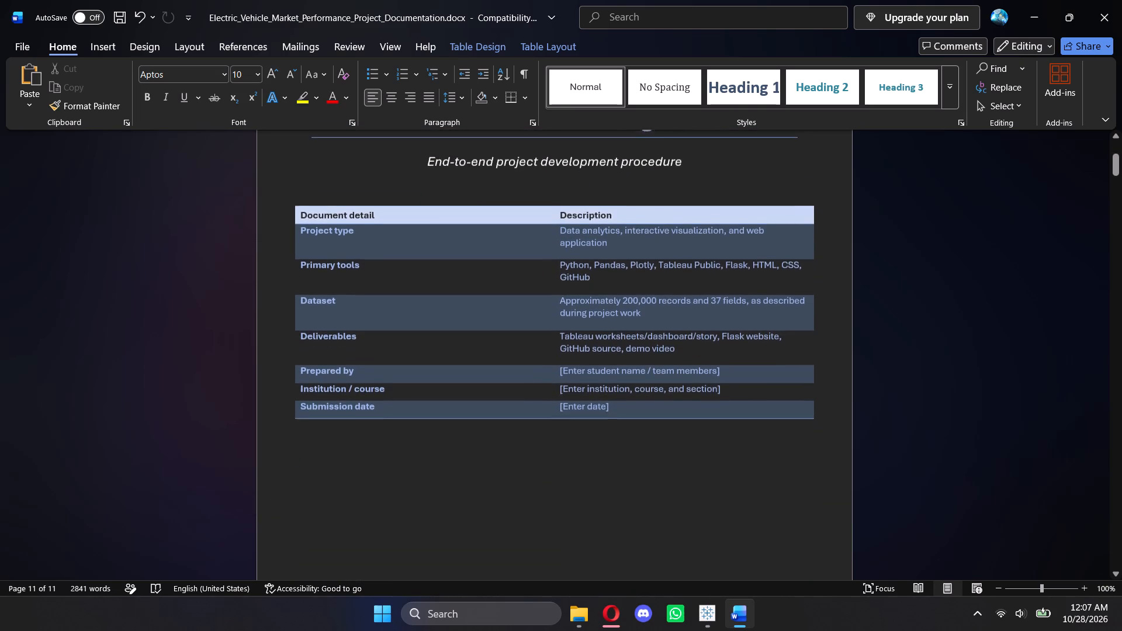
{"action": "scroll", "coordinate": [531, 288], "scroll_direction": "down", "scroll_amount": 19}
{"action": "scroll", "coordinate": [509, 422], "scroll_direction": "down", "scroll_amount": 6}
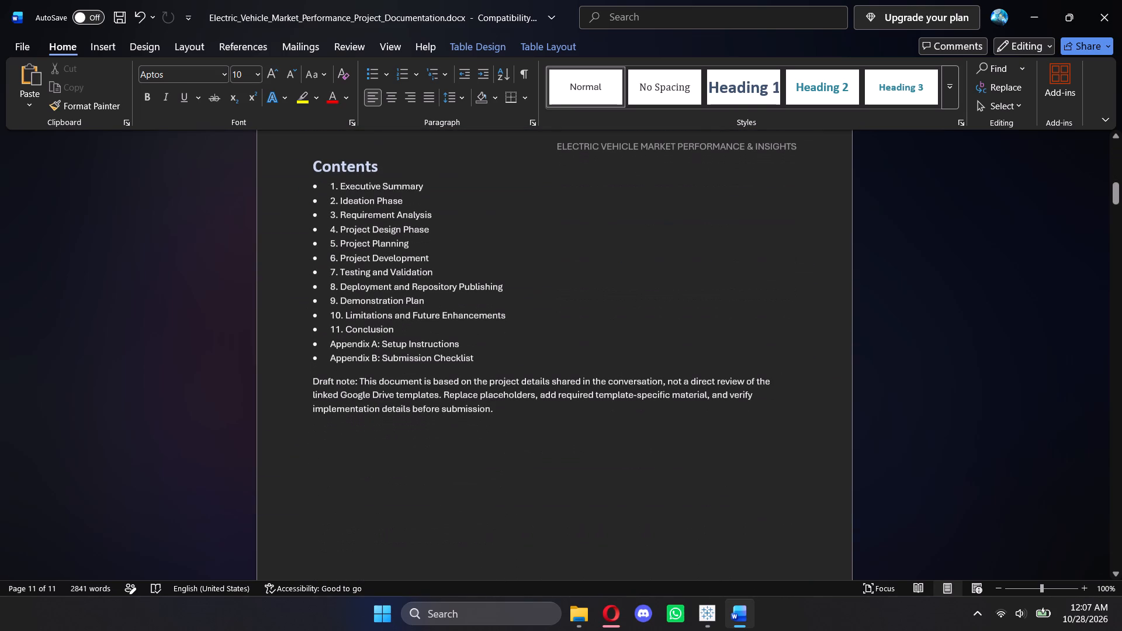
{"action": "left_click_drag", "start_coordinate": [503, 409], "coordinate": [491, 367]}
{"action": "key", "text": "BackSpace"}
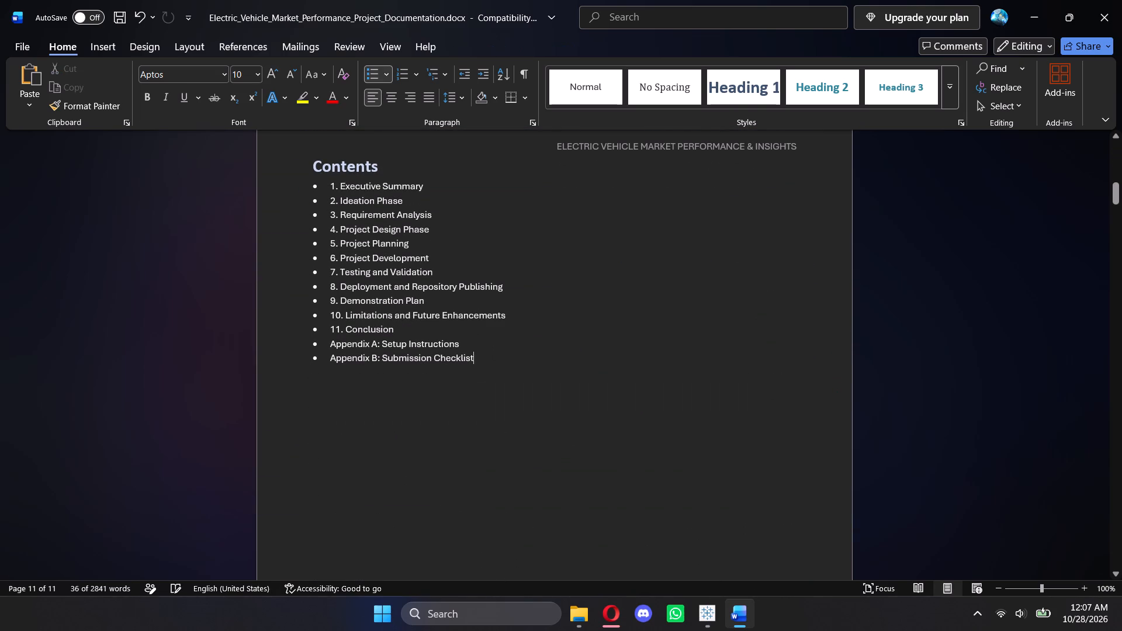
Set the font size of the Contents heading to 22, keeping the section beneath it expanded.
{"action": "left_click_drag", "start_coordinate": [301, 167], "coordinate": [385, 168]}
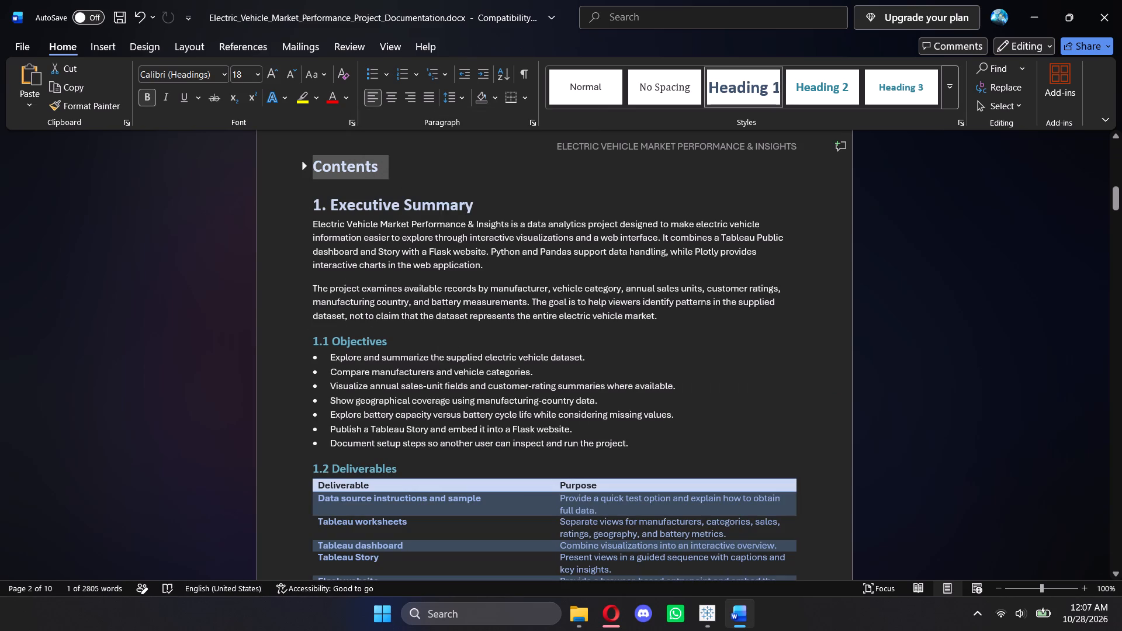
{"action": "left_click", "coordinate": [304, 167]}
{"action": "left_click", "coordinate": [370, 182]}
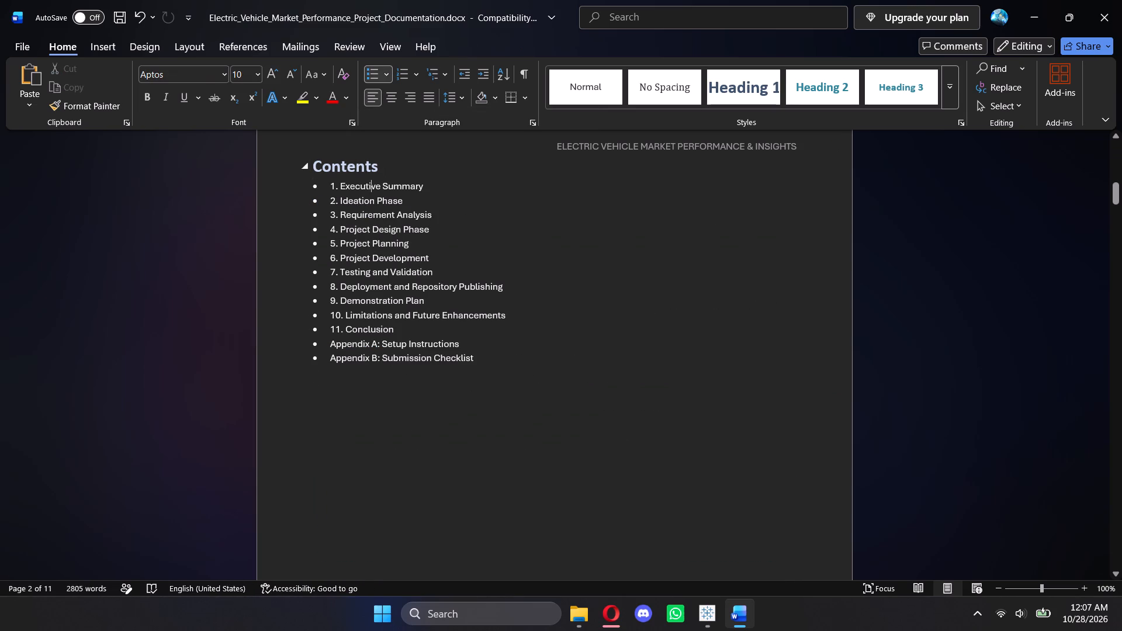
{"action": "left_click_drag", "start_coordinate": [396, 170], "coordinate": [316, 165]}
{"action": "left_click", "coordinate": [432, 125]}
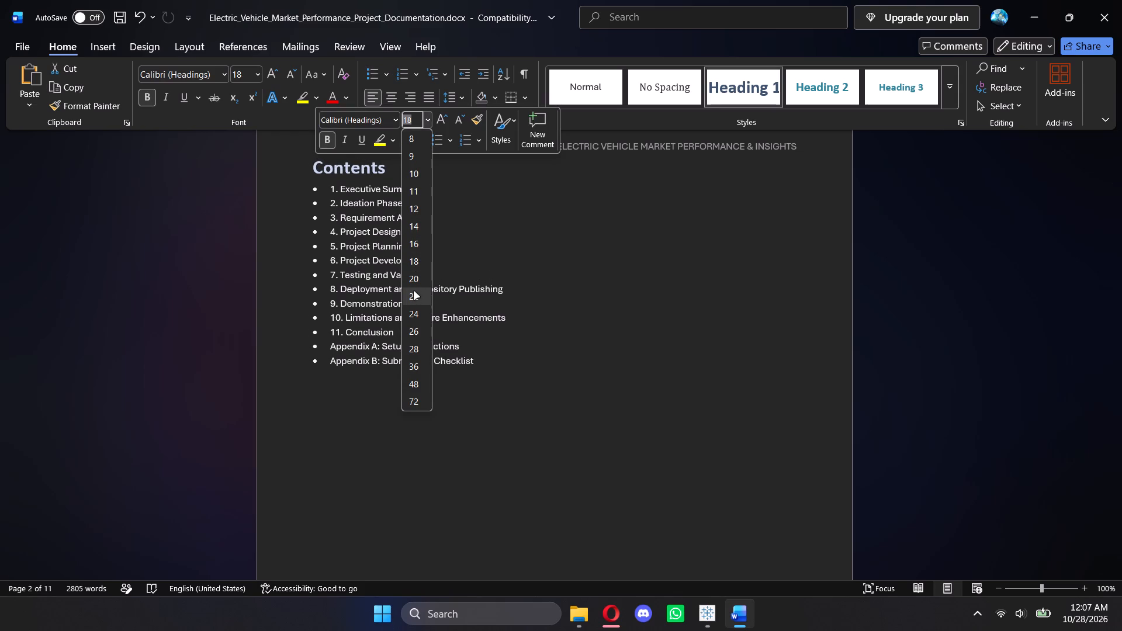
{"action": "left_click", "coordinate": [417, 289]}
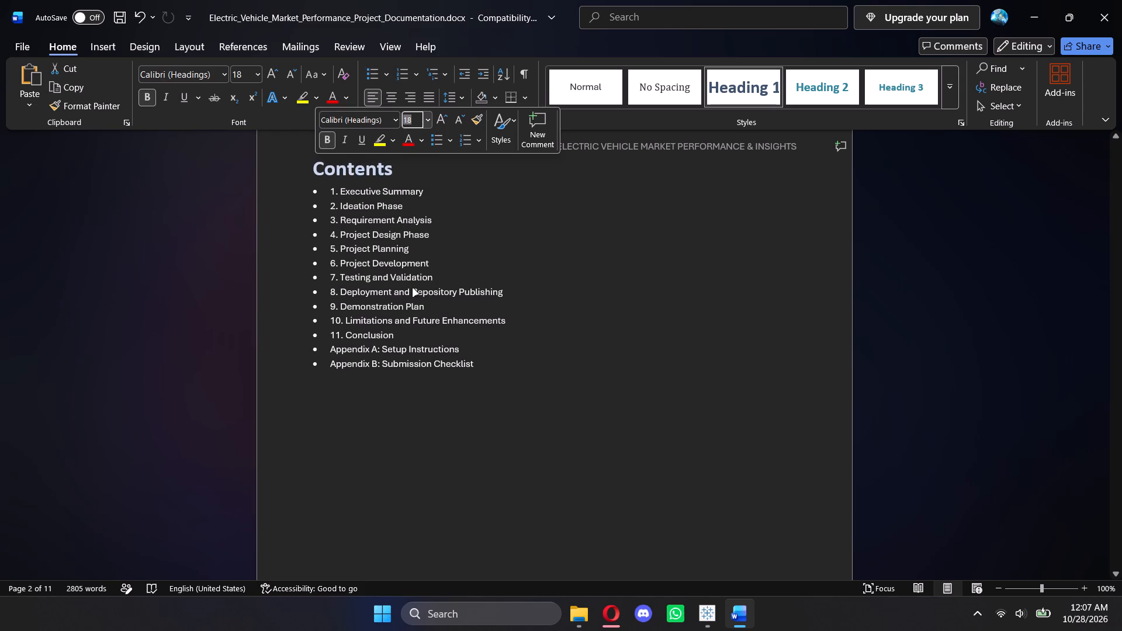
Set the font size of all Contents list entries, from Executive Summary to Appendix B, to 14.
{"action": "left_click_drag", "start_coordinate": [485, 370], "coordinate": [327, 194]}
{"action": "left_click", "coordinate": [439, 150]}
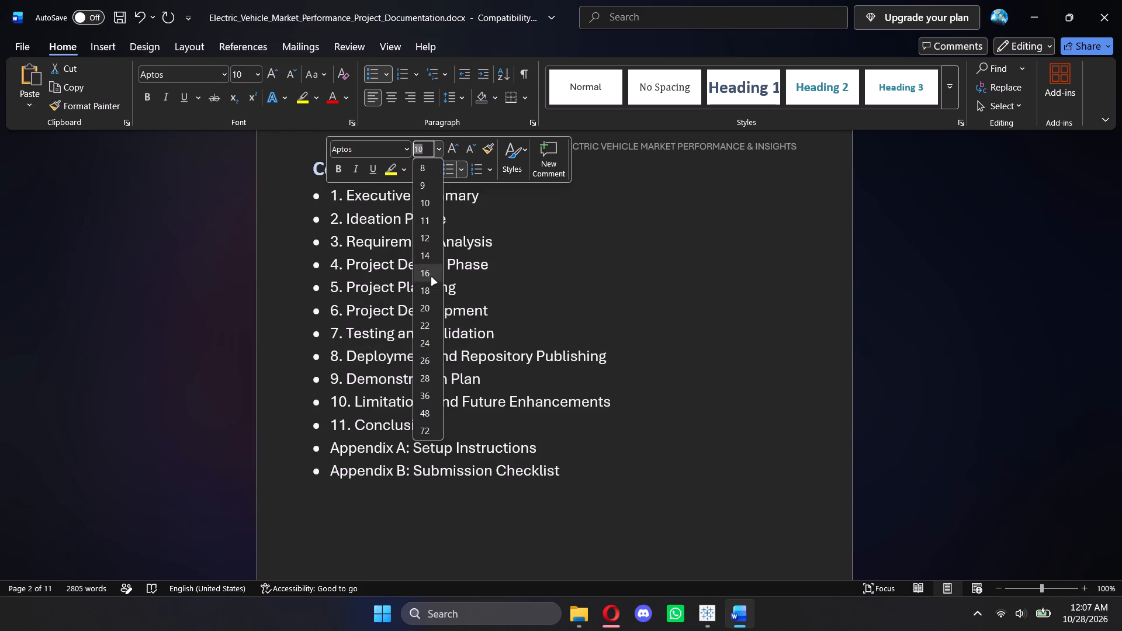
{"action": "left_click", "coordinate": [427, 256]}
{"action": "left_click", "coordinate": [298, 256]}
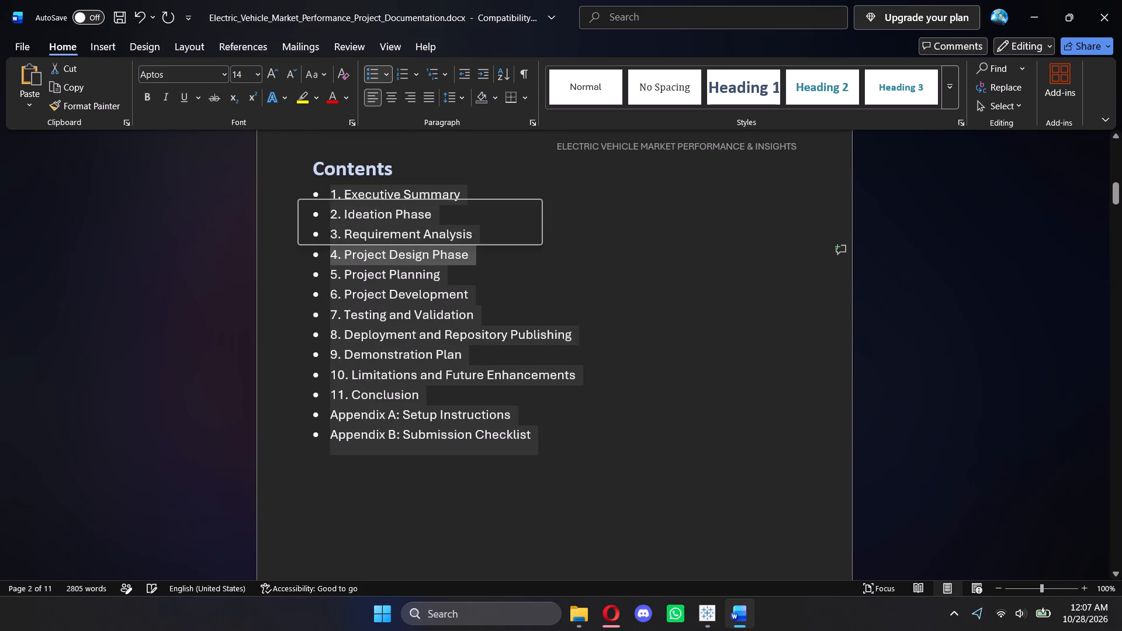
Set the font size of all text in the cover page's document detail table to 14.
{"action": "scroll", "coordinate": [274, 329], "scroll_direction": "down", "scroll_amount": 14}
{"action": "scroll", "coordinate": [269, 317], "scroll_direction": "up", "scroll_amount": 4}
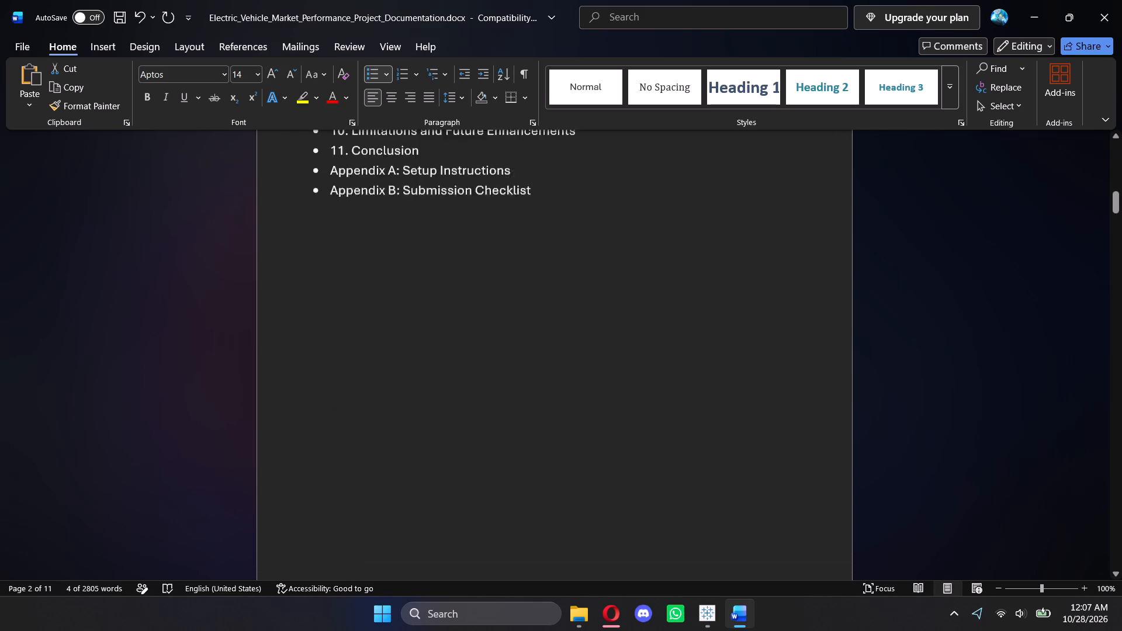
{"action": "scroll", "coordinate": [271, 317], "scroll_direction": "up", "scroll_amount": 11}
{"action": "scroll", "coordinate": [282, 314], "scroll_direction": "down", "scroll_amount": 3, "text": "ctrl"}
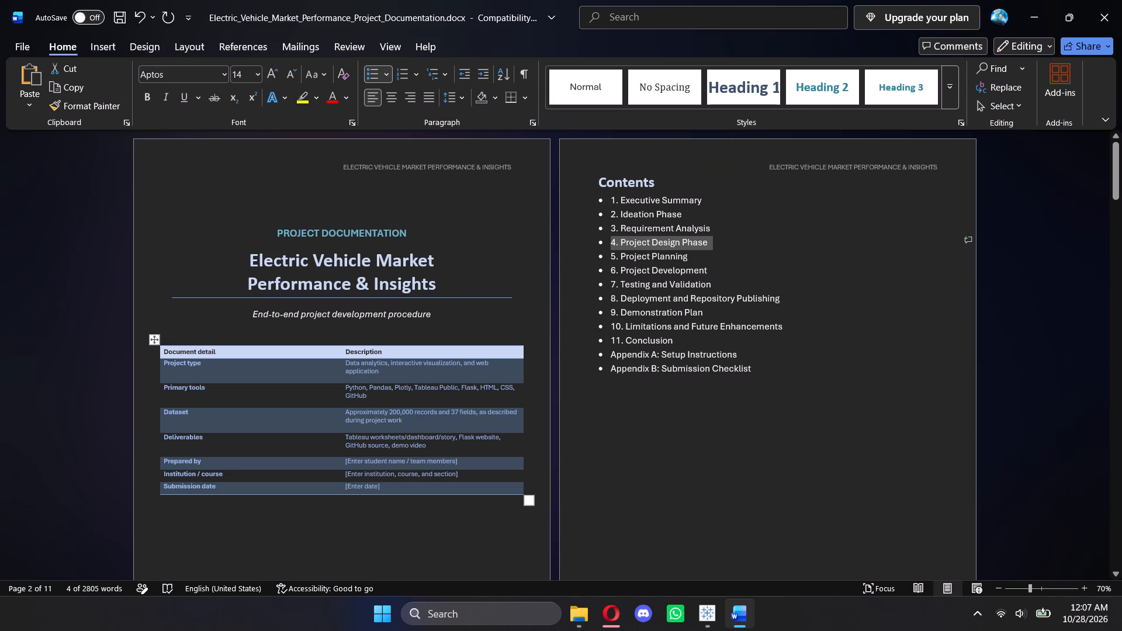
{"action": "left_click", "coordinate": [620, 397]}
{"action": "scroll", "coordinate": [662, 431], "scroll_direction": "down", "scroll_amount": 8}
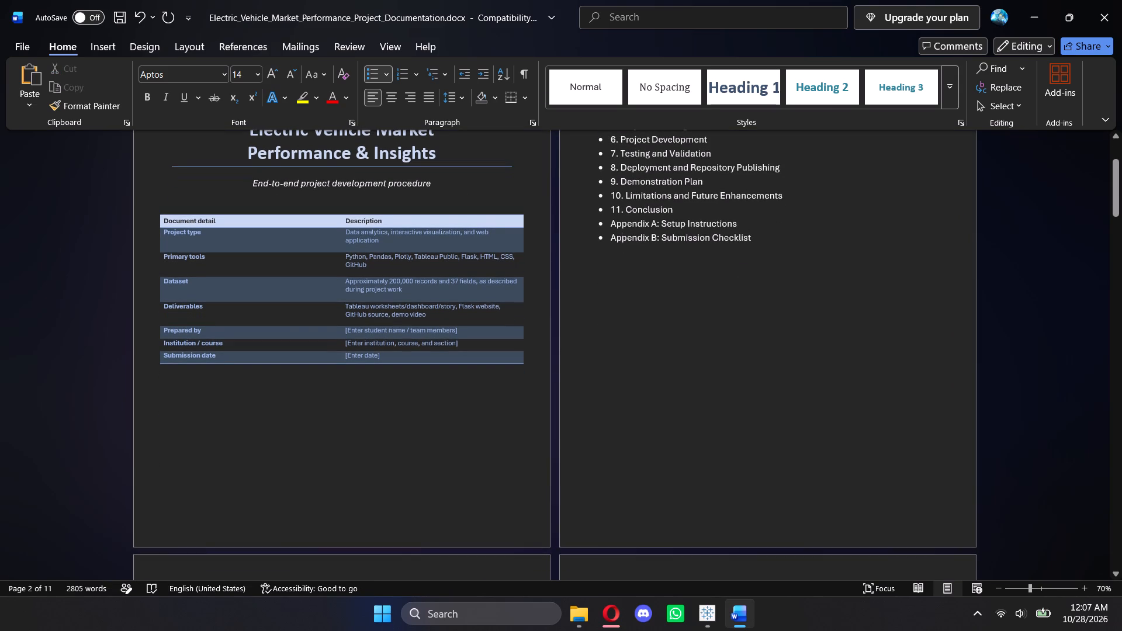
{"action": "scroll", "coordinate": [369, 392], "scroll_direction": "up", "scroll_amount": 1}
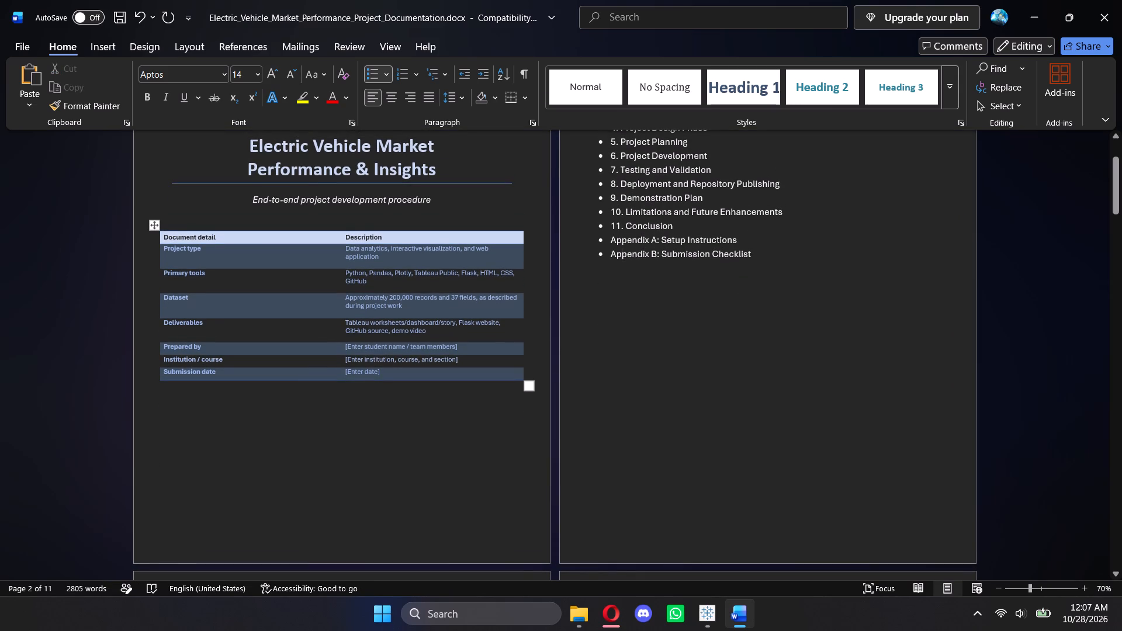
{"action": "left_click_drag", "start_coordinate": [529, 372], "coordinate": [157, 234]}
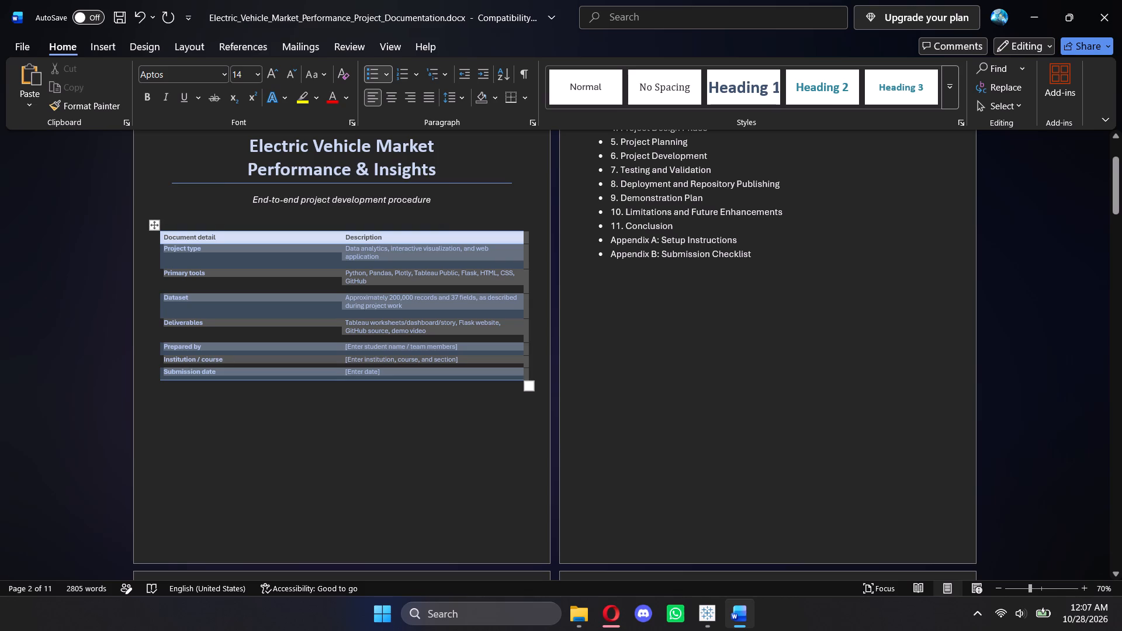
{"action": "left_click", "coordinate": [246, 189]}
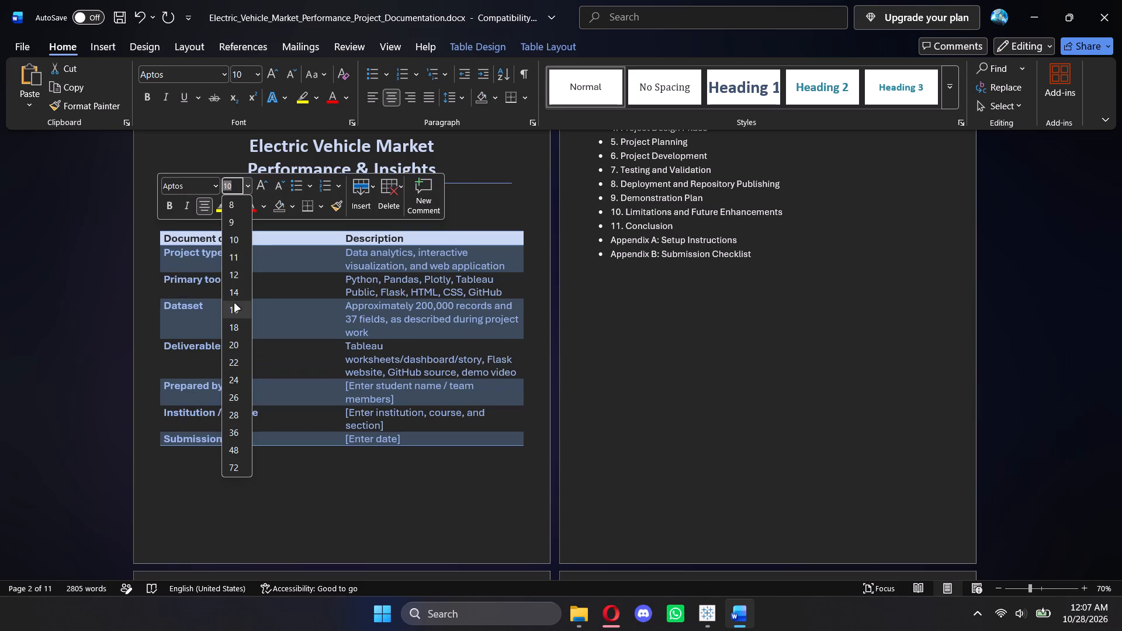
{"action": "left_click", "coordinate": [234, 288]}
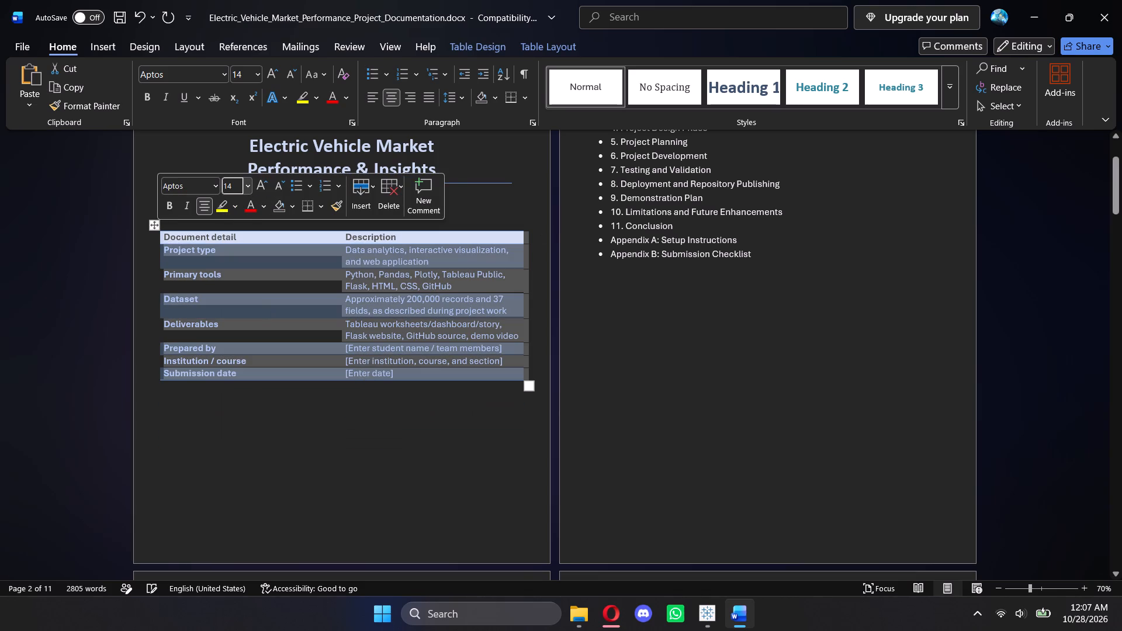
Stretch the cover page's document detail table slightly taller so its rows have more height.
{"action": "left_click_drag", "start_coordinate": [530, 385], "coordinate": [523, 418]}
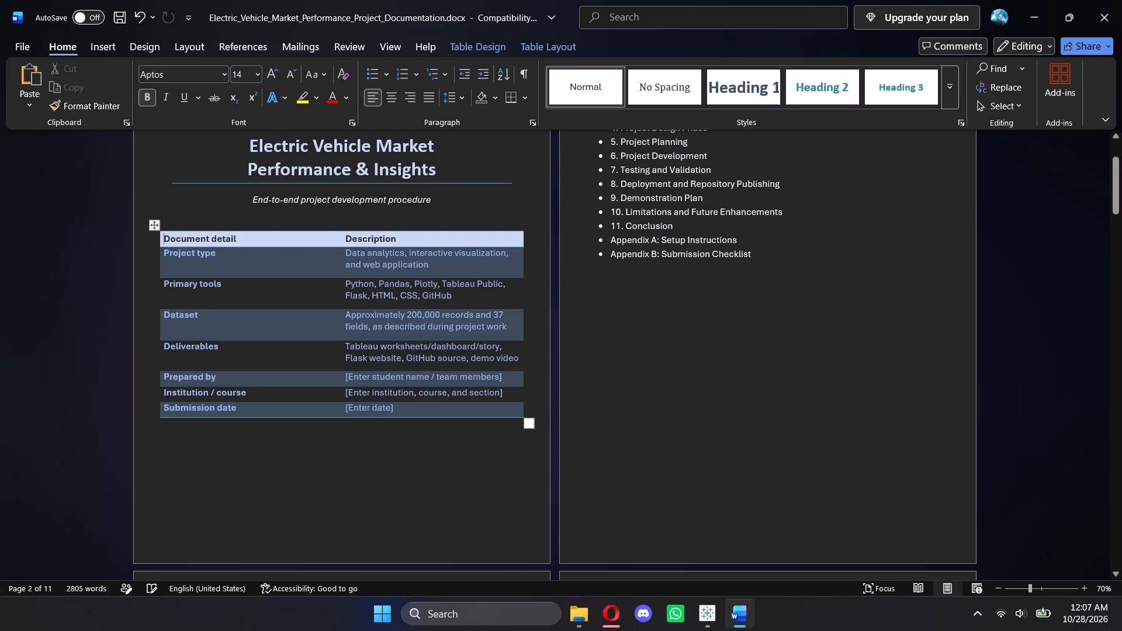
{"action": "left_click", "coordinate": [480, 442]}
Check the font size of the cover title, Electric Vehicle Market Performance & Insights.
{"action": "scroll", "coordinate": [487, 448], "scroll_direction": "up", "scroll_amount": 4}
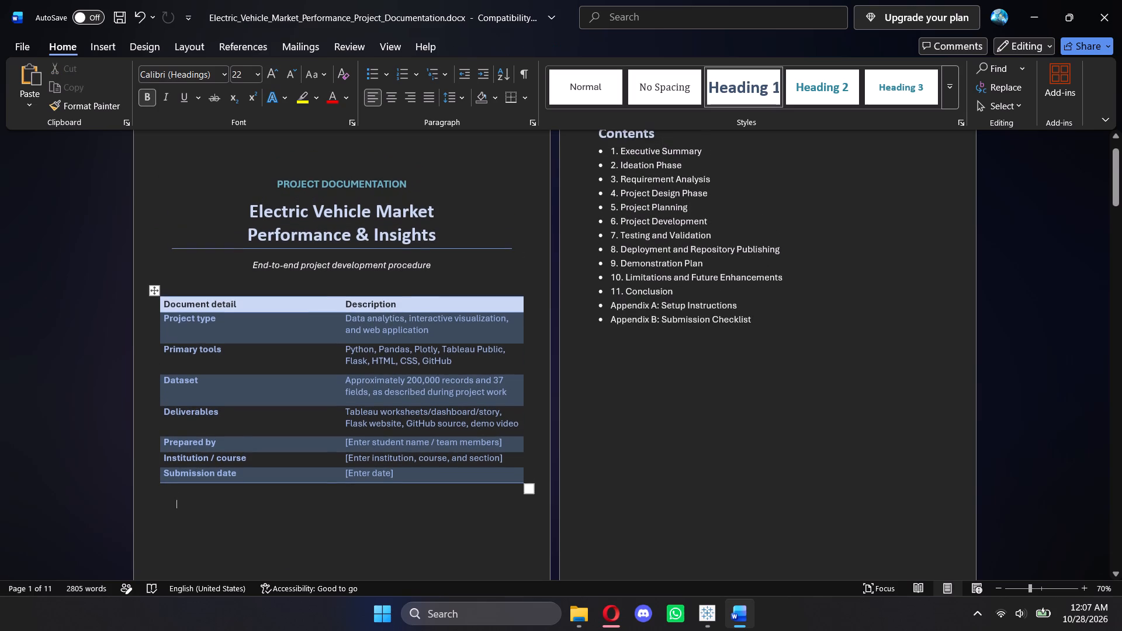
{"action": "scroll", "coordinate": [553, 436], "scroll_direction": "up", "scroll_amount": 4}
{"action": "left_click_drag", "start_coordinate": [440, 291], "coordinate": [233, 245]}
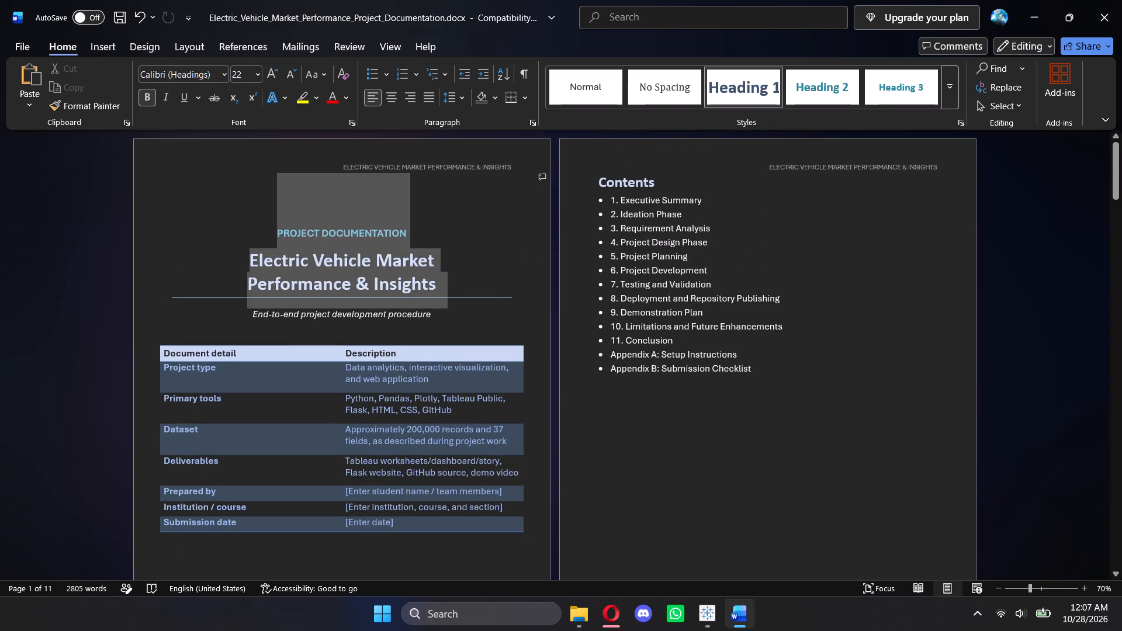
{"action": "left_click_drag", "start_coordinate": [233, 245], "coordinate": [230, 257]}
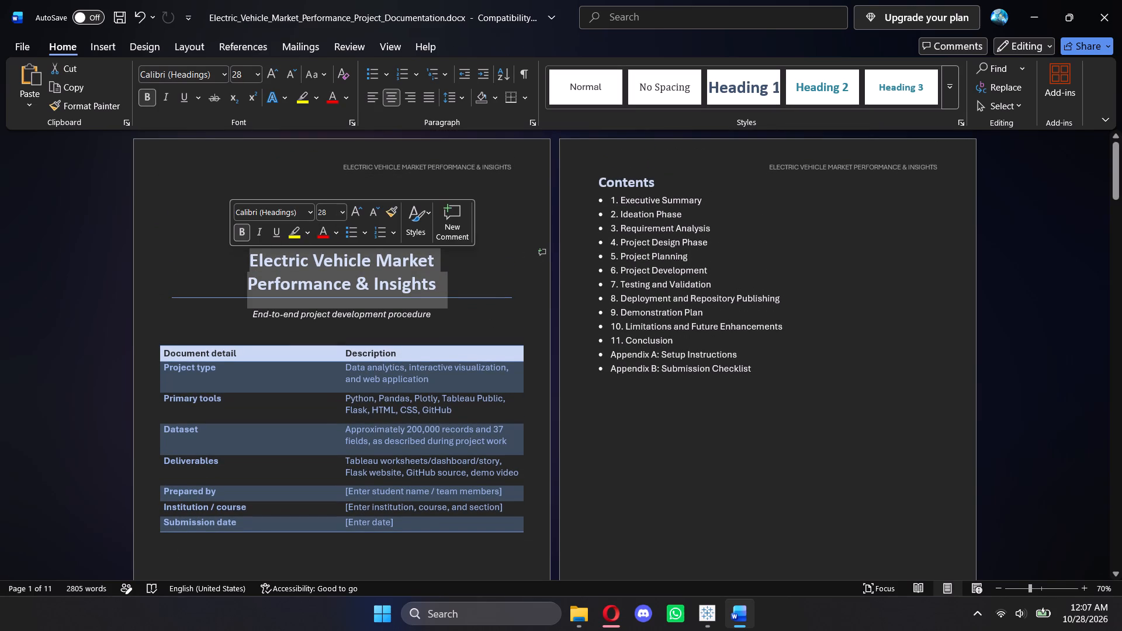
{"action": "left_click", "coordinate": [649, 359]}
Set the font size of all Contents list entries, from Executive Summary to Appendix B, to 16.
{"action": "left_click_drag", "start_coordinate": [756, 373], "coordinate": [607, 202]}
{"action": "left_click", "coordinate": [719, 161]}
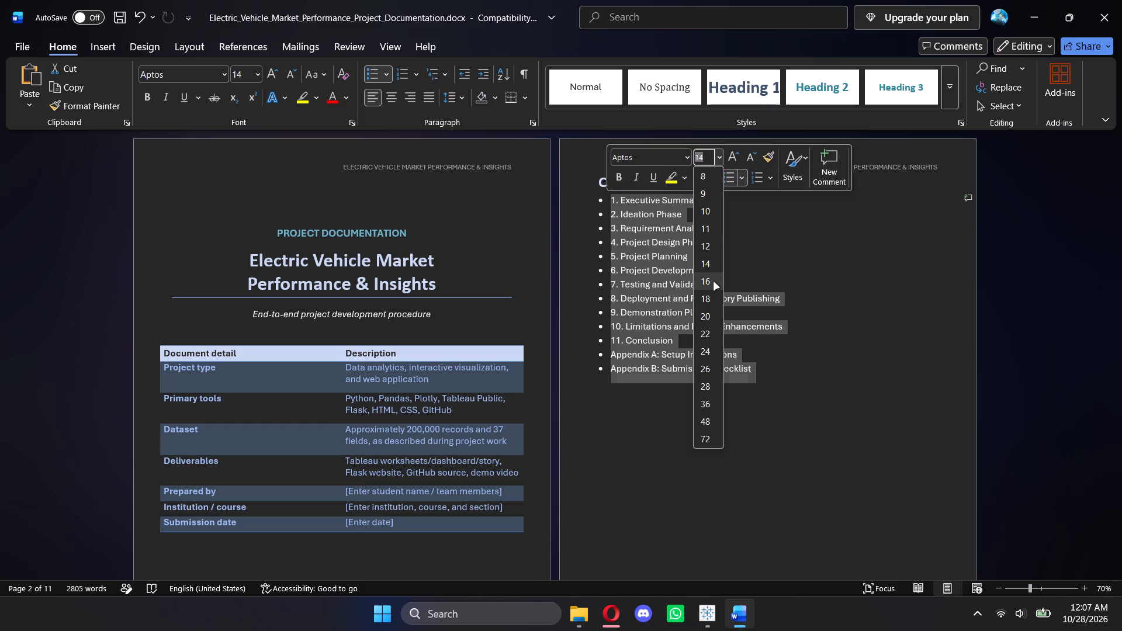
{"action": "left_click", "coordinate": [714, 282]}
{"action": "left_click", "coordinate": [735, 248]}
Set the font size of the Contents heading to 24.
{"action": "left_click_drag", "start_coordinate": [678, 183], "coordinate": [589, 186]}
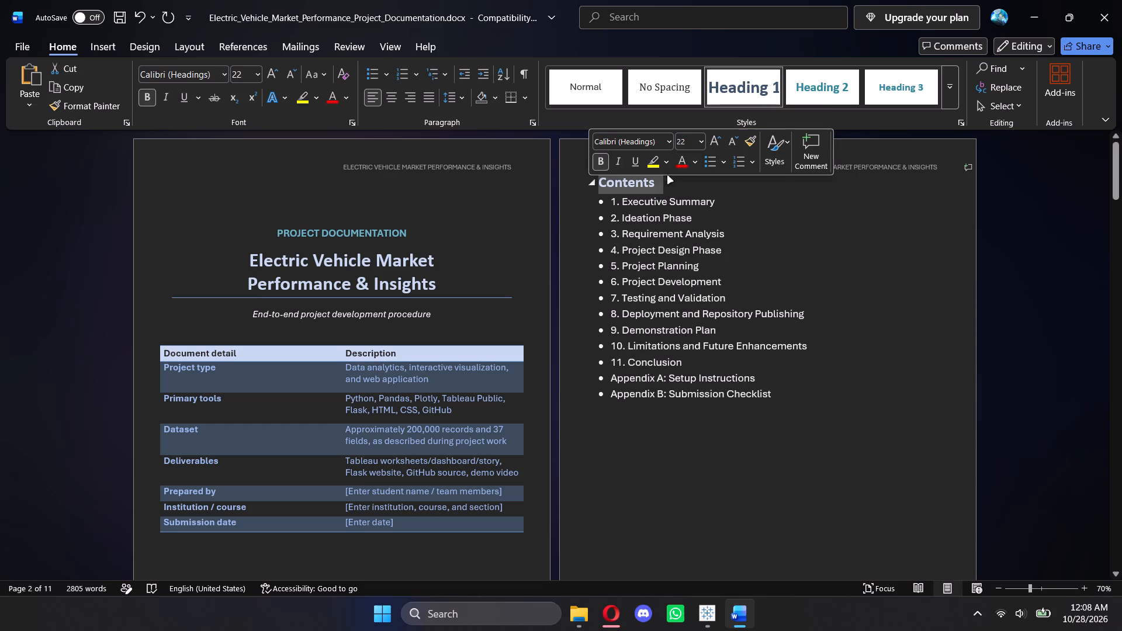
{"action": "left_click", "coordinate": [702, 136]}
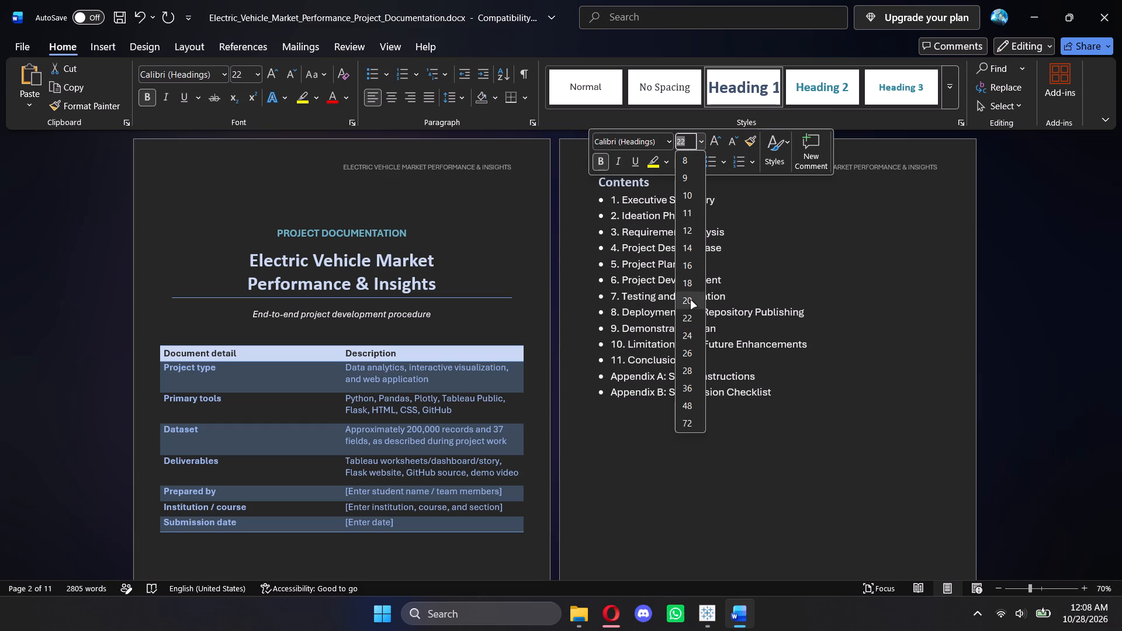
{"action": "left_click", "coordinate": [691, 334]}
{"action": "left_click", "coordinate": [793, 313]}
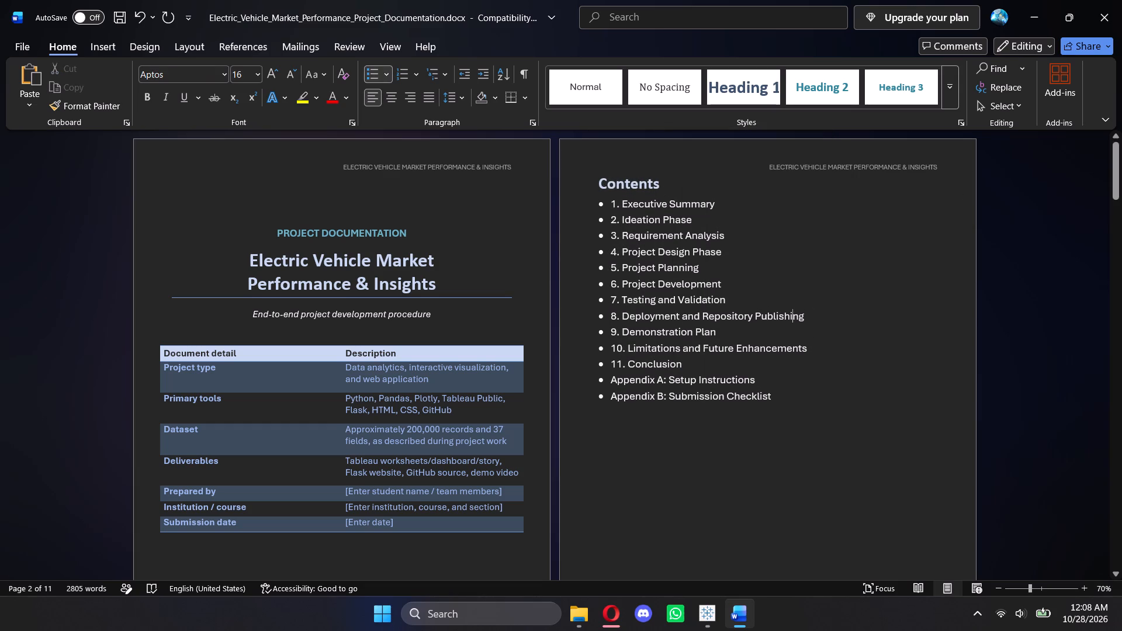
Remove the number 1 prefix from the Executive Summary entry in the Contents list, keeping its bullet.
{"action": "scroll", "coordinate": [763, 333], "scroll_direction": "down", "scroll_amount": 4}
{"action": "scroll", "coordinate": [792, 377], "scroll_direction": "up", "scroll_amount": 6}
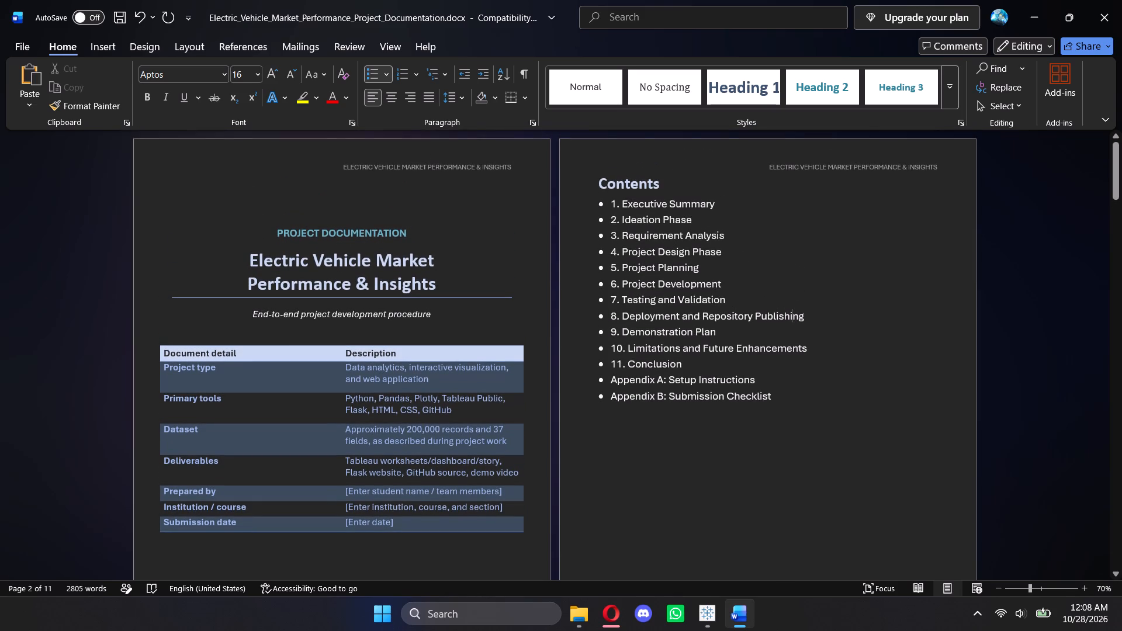
{"action": "left_click", "coordinate": [619, 203]}
{"action": "key", "text": "Right"}
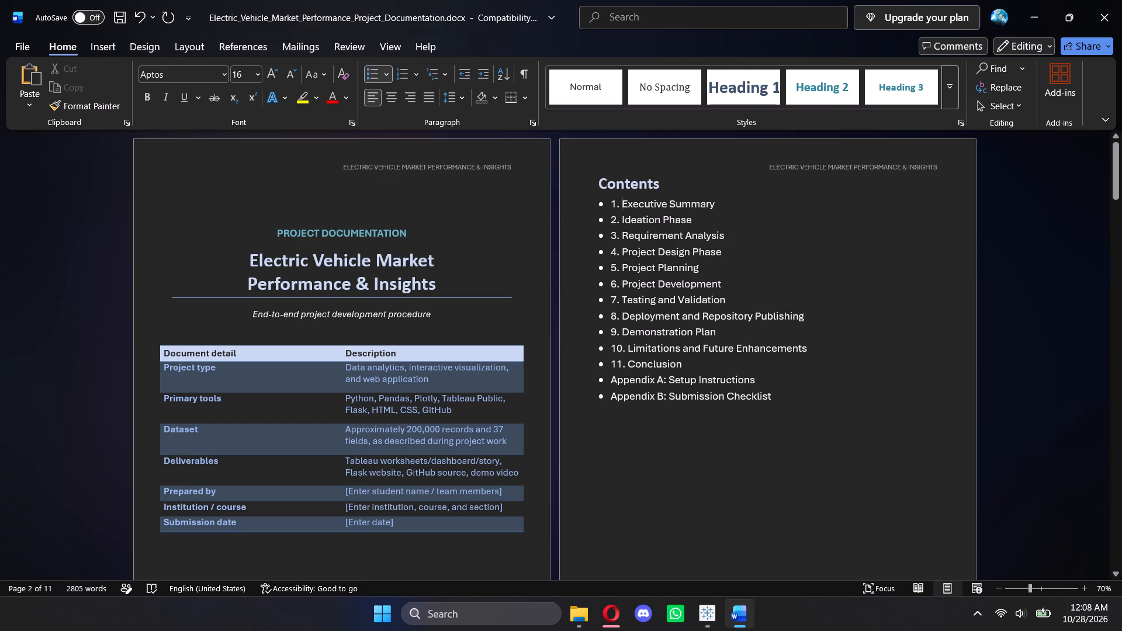
{"action": "scroll", "coordinate": [616, 353], "scroll_direction": "up", "scroll_amount": 3}
{"action": "scroll", "coordinate": [640, 346], "scroll_direction": "down", "scroll_amount": 7}
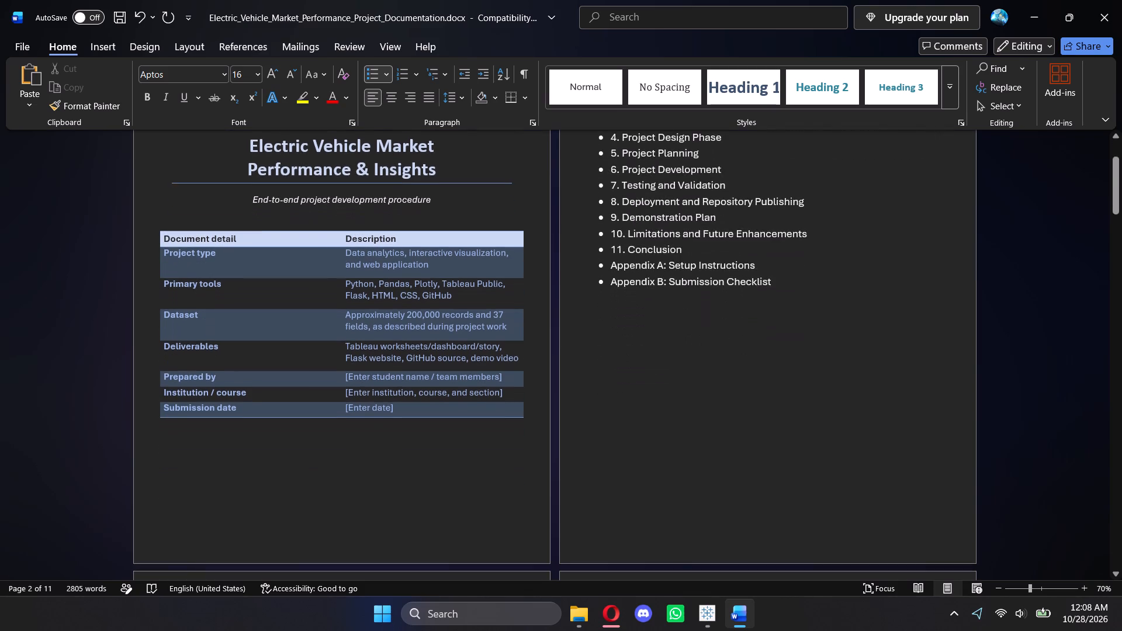
{"action": "scroll", "coordinate": [640, 347], "scroll_direction": "down", "scroll_amount": 7}
{"action": "scroll", "coordinate": [640, 347], "scroll_direction": "up", "scroll_amount": 15}
{"action": "scroll", "coordinate": [642, 338], "scroll_direction": "down", "scroll_amount": 16}
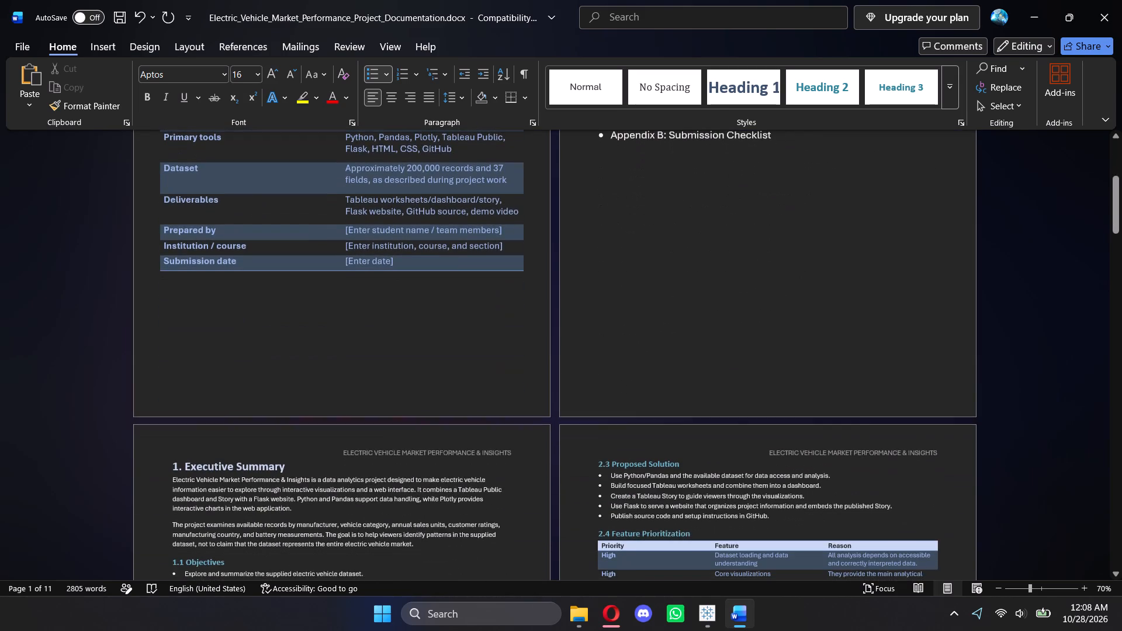
{"action": "scroll", "coordinate": [640, 326], "scroll_direction": "up", "scroll_amount": 15}
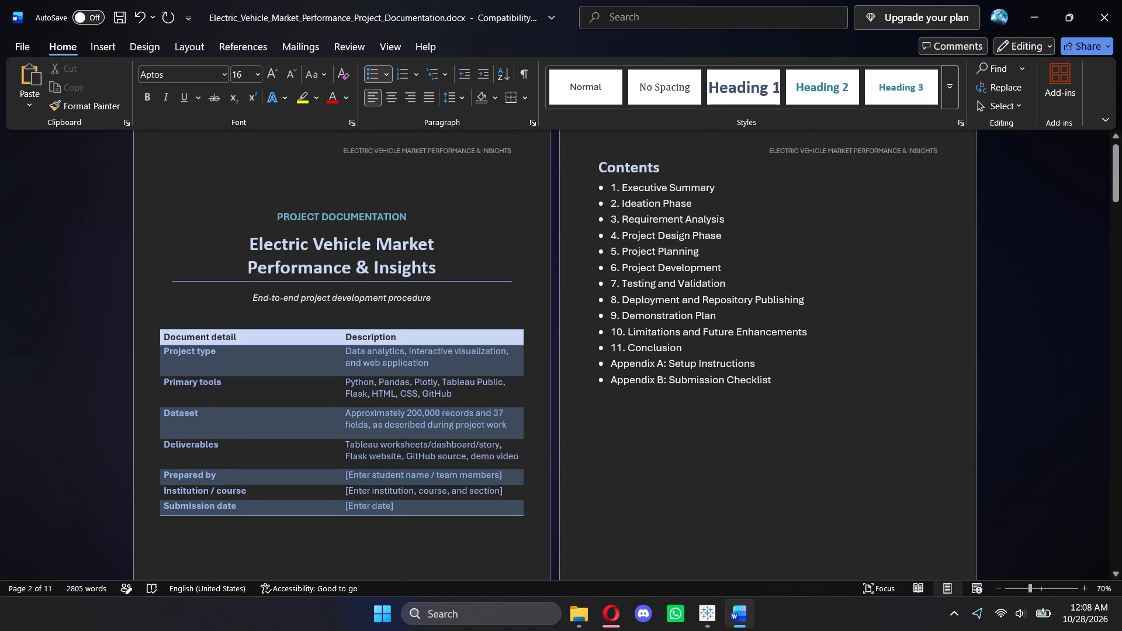
{"action": "key", "text": "BackSpace"}
{"action": "key", "text": "BackSpace"}
{"action": "key", "text": "BackSpace"}
Remove the number prefixes 2 and 3 from the Ideation Phase and Requirement Analysis entries in the Contents list.
{"action": "key", "text": "Down"}
{"action": "key", "text": "Right"}
{"action": "key", "text": "Right"}
{"action": "key", "text": "Right"}
{"action": "key", "text": "BackSpace"}
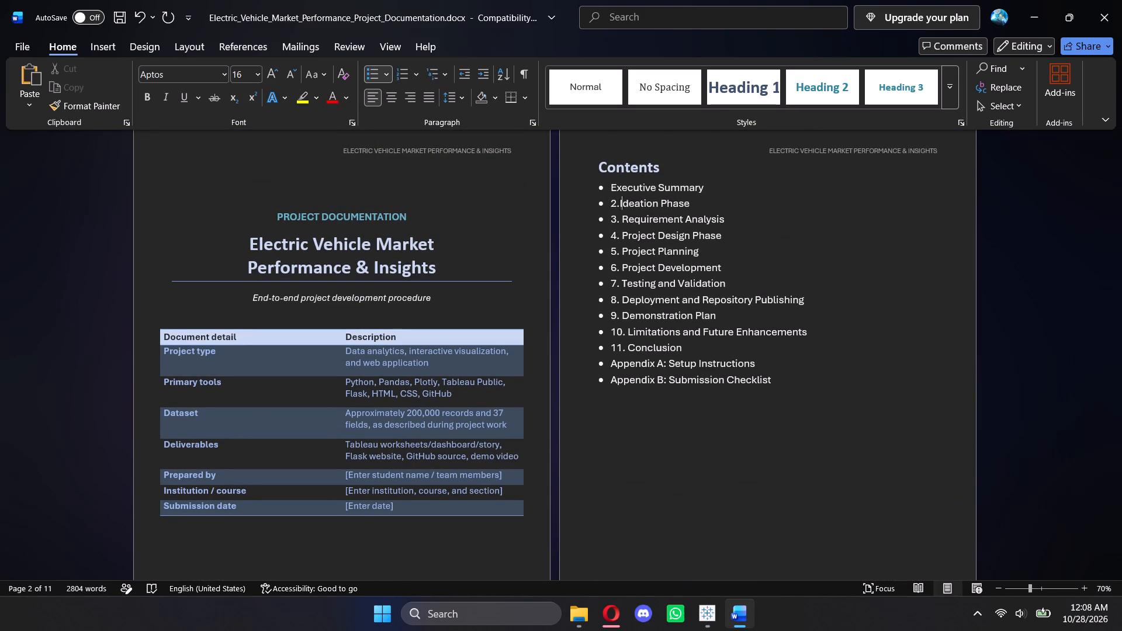
{"action": "key", "text": "BackSpace"}
{"action": "key", "text": "BackSpace"}
{"action": "key", "text": "Down"}
{"action": "key", "text": "Right"}
{"action": "key", "text": "Right"}
{"action": "key", "text": "Right"}
{"action": "key", "text": "BackSpace"}
{"action": "key", "text": "BackSpace"}
{"action": "key", "text": "BackSpace"}
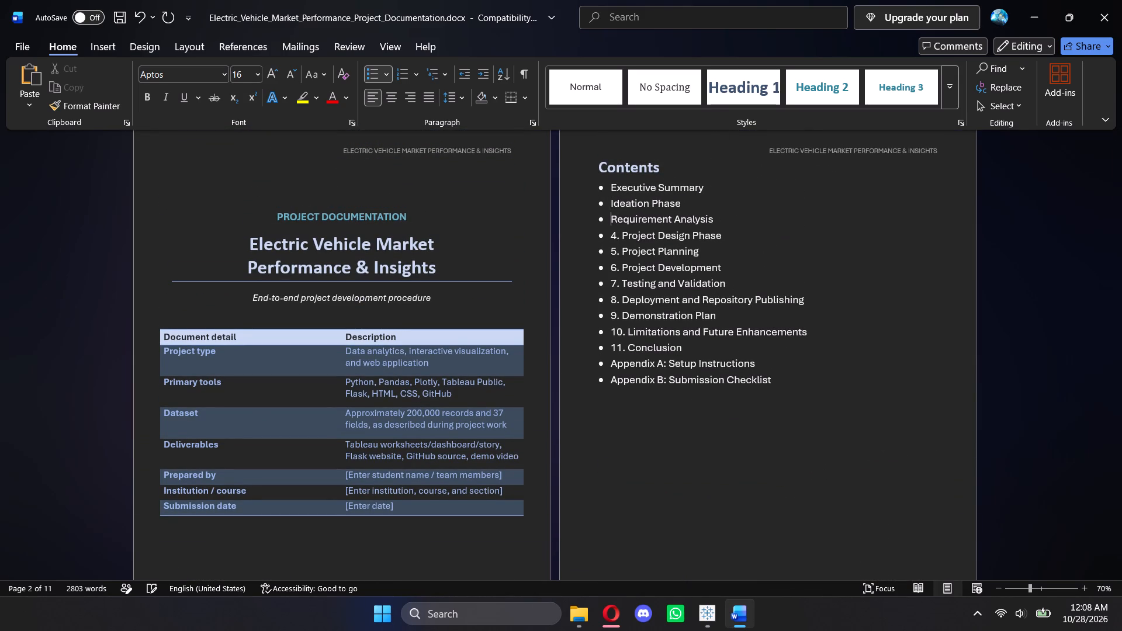
Remove the number prefixes 4 and 5 from the Project Design Phase and Project Planning entries in the Contents list.
{"action": "key", "text": "Down"}
{"action": "key", "text": "Right"}
{"action": "key", "text": "Right"}
{"action": "key", "text": "Right"}
{"action": "key", "text": "BackSpace"}
{"action": "key", "text": "BackSpace"}
{"action": "key", "text": "BackSpace"}
{"action": "key", "text": "Down"}
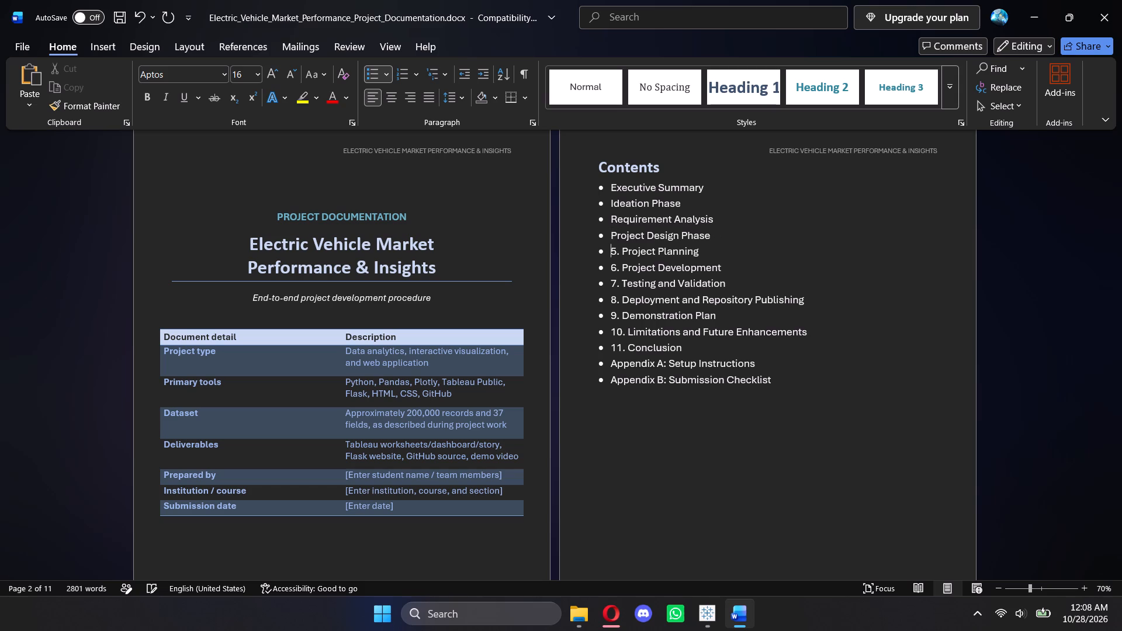
{"action": "key", "text": "Right"}
{"action": "key", "text": "Right"}
{"action": "key", "text": "Right"}
{"action": "key", "text": "BackSpace"}
{"action": "key", "text": "BackSpace"}
{"action": "key", "text": "BackSpace"}
Remove the number prefixes 6 and 7 from the Project Development and Testing and Validation entries in the Contents list.
{"action": "key", "text": "Down"}
{"action": "key", "text": "Right"}
{"action": "key", "text": "Right"}
{"action": "key", "text": "Right"}
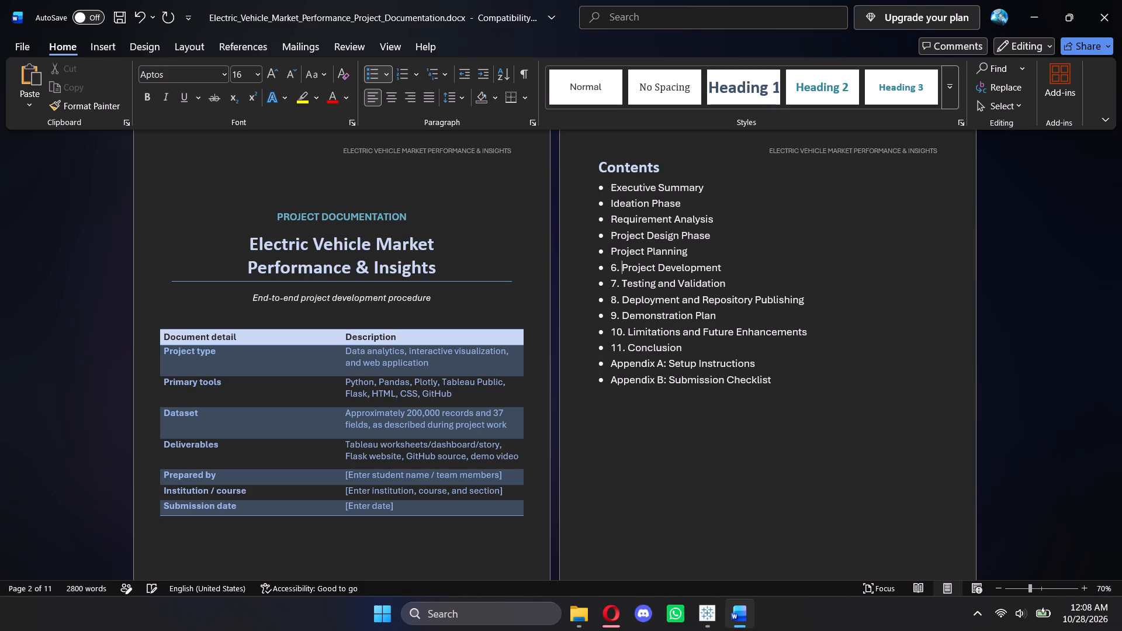
{"action": "key", "text": "BackSpace"}
{"action": "key", "text": "BackSpace"}
{"action": "key", "text": "BackSpace"}
{"action": "key", "text": "Down"}
{"action": "key", "text": "Right"}
{"action": "key", "text": "Right"}
{"action": "key", "text": "Right"}
{"action": "key", "text": "BackSpace"}
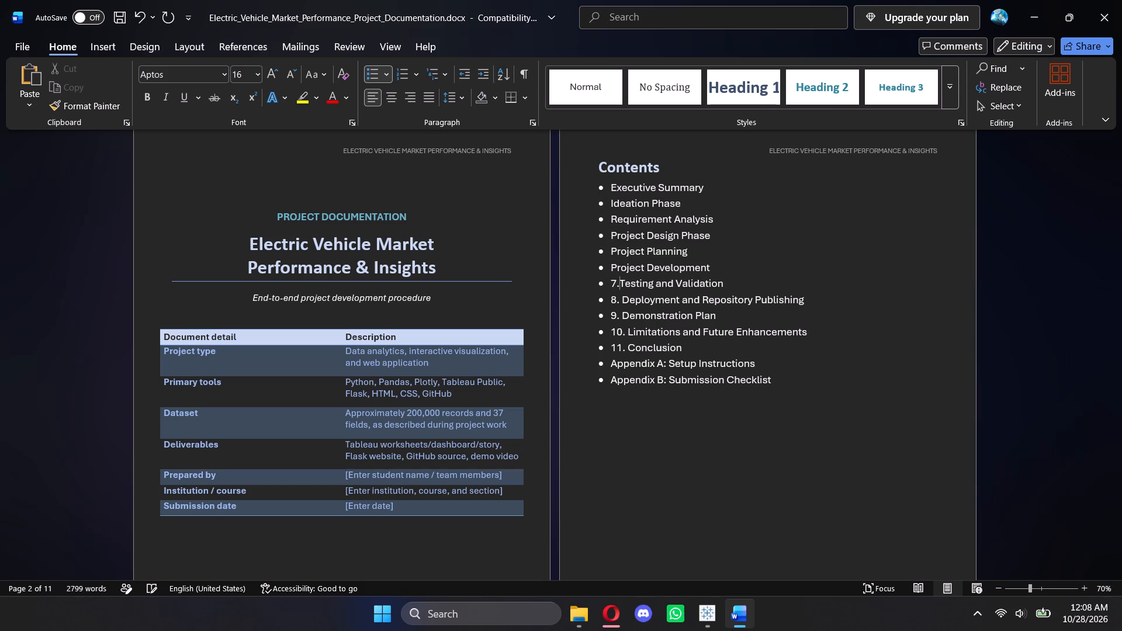
{"action": "key", "text": "BackSpace"}
{"action": "key", "text": "BackSpace"}
Remove the number prefixes 8 and 9 from the Deployment and Repository Publishing and Demonstration Plan entries in the Contents list.
{"action": "key", "text": "Down"}
{"action": "key", "text": "Right"}
{"action": "key", "text": "Right"}
{"action": "key", "text": "Right"}
{"action": "key", "text": "BackSpace"}
{"action": "key", "text": "BackSpace"}
{"action": "key", "text": "BackSpace"}
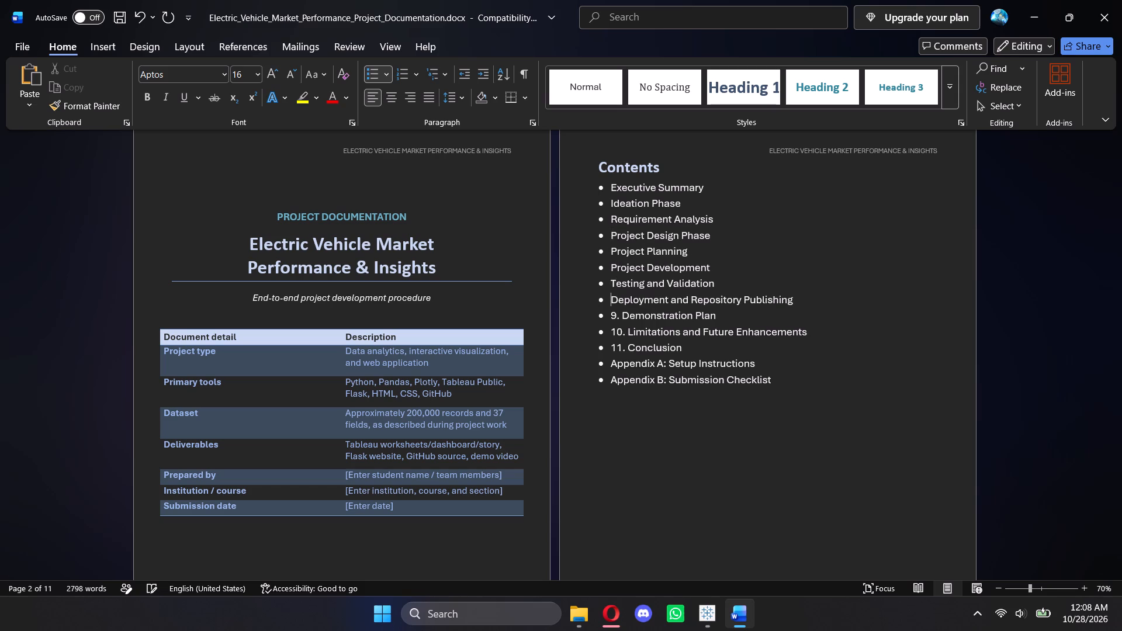
{"action": "key", "text": "Down"}
{"action": "key", "text": "Right"}
{"action": "key", "text": "Right"}
{"action": "key", "text": "Right"}
{"action": "key", "text": "BackSpace"}
{"action": "key", "text": "BackSpace"}
{"action": "key", "text": "BackSpace"}
Remove the number prefixes 10 and 11 from the Limitations and Future Enhancements and Conclusion entries in the Contents list.
{"action": "key", "text": "Down"}
{"action": "key", "text": "Right"}
{"action": "key", "text": "Right"}
{"action": "key", "text": "Right"}
{"action": "key", "text": "Right"}
{"action": "key", "text": "BackSpace"}
{"action": "key", "text": "BackSpace"}
{"action": "key", "text": "BackSpace"}
{"action": "key", "text": "BackSpace"}
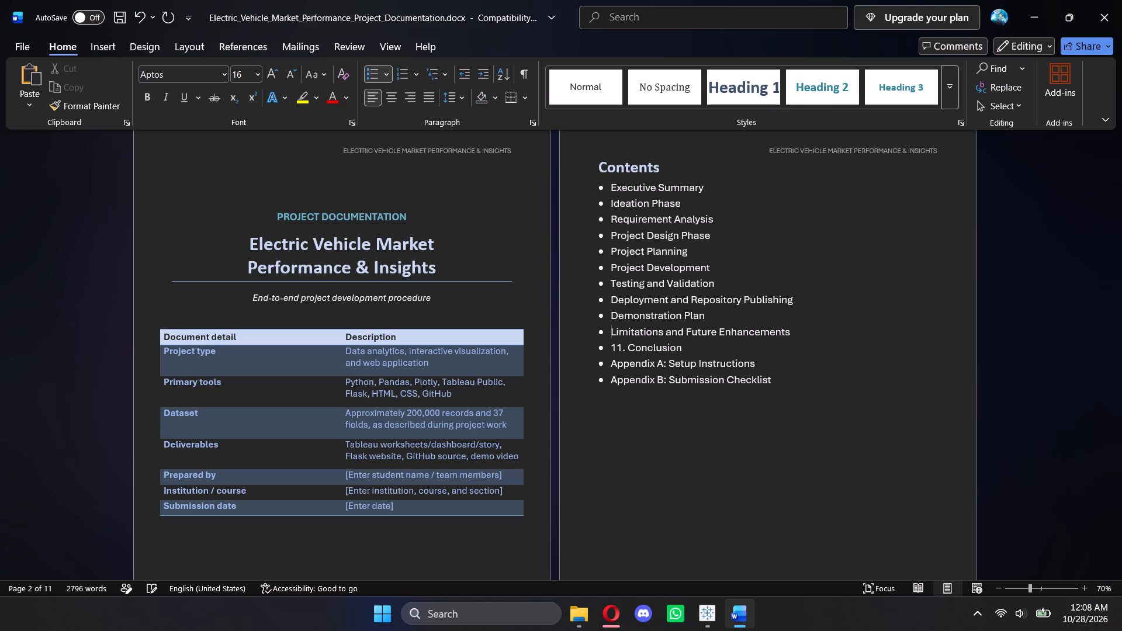
{"action": "key", "text": "Down"}
{"action": "key", "text": "Right"}
{"action": "key", "text": "Right"}
{"action": "key", "text": "Right"}
{"action": "key", "text": "Right"}
{"action": "key", "text": "BackSpace"}
{"action": "key", "text": "BackSpace"}
{"action": "key", "text": "BackSpace"}
{"action": "key", "text": "BackSpace"}
Set the font size of the section heading 1. Executive Summary to 24.
{"action": "scroll", "coordinate": [650, 325], "scroll_direction": "down", "scroll_amount": 4}
{"action": "scroll", "coordinate": [727, 414], "scroll_direction": "down", "scroll_amount": 9}
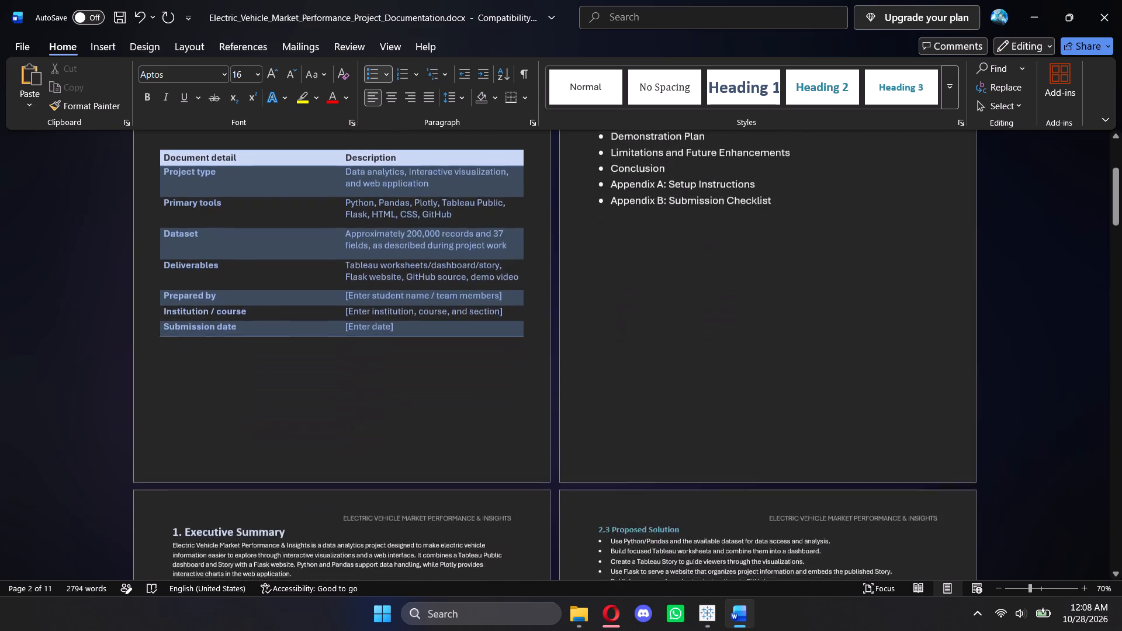
{"action": "scroll", "coordinate": [725, 414], "scroll_direction": "down", "scroll_amount": 5}
{"action": "scroll", "coordinate": [378, 389], "scroll_direction": "down", "scroll_amount": 6}
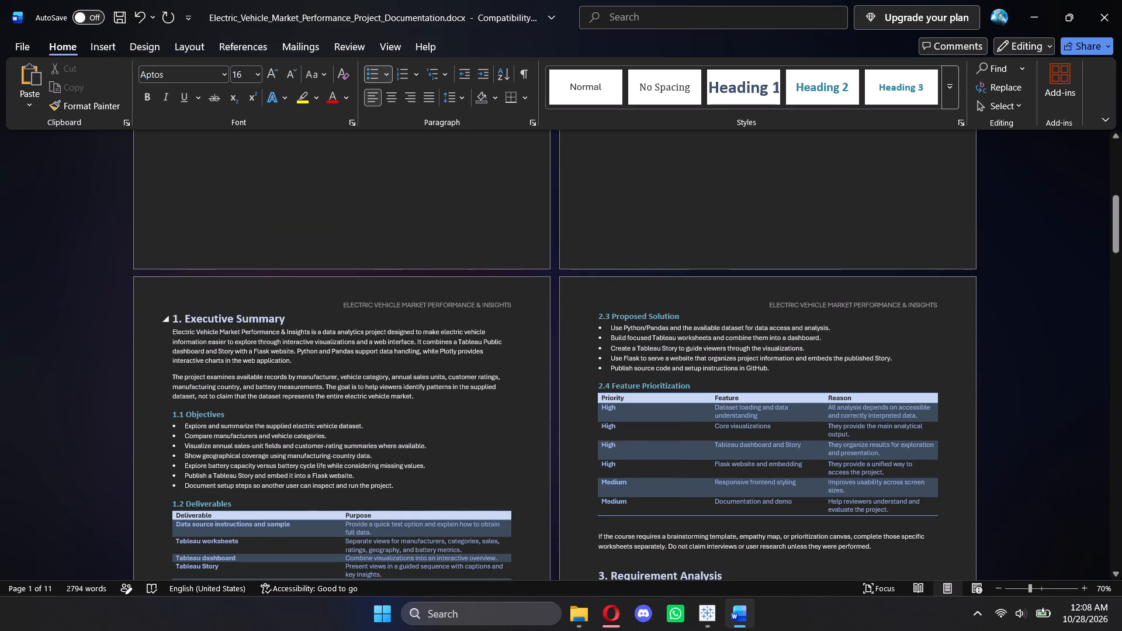
{"action": "left_click_drag", "start_coordinate": [173, 321], "coordinate": [299, 318]}
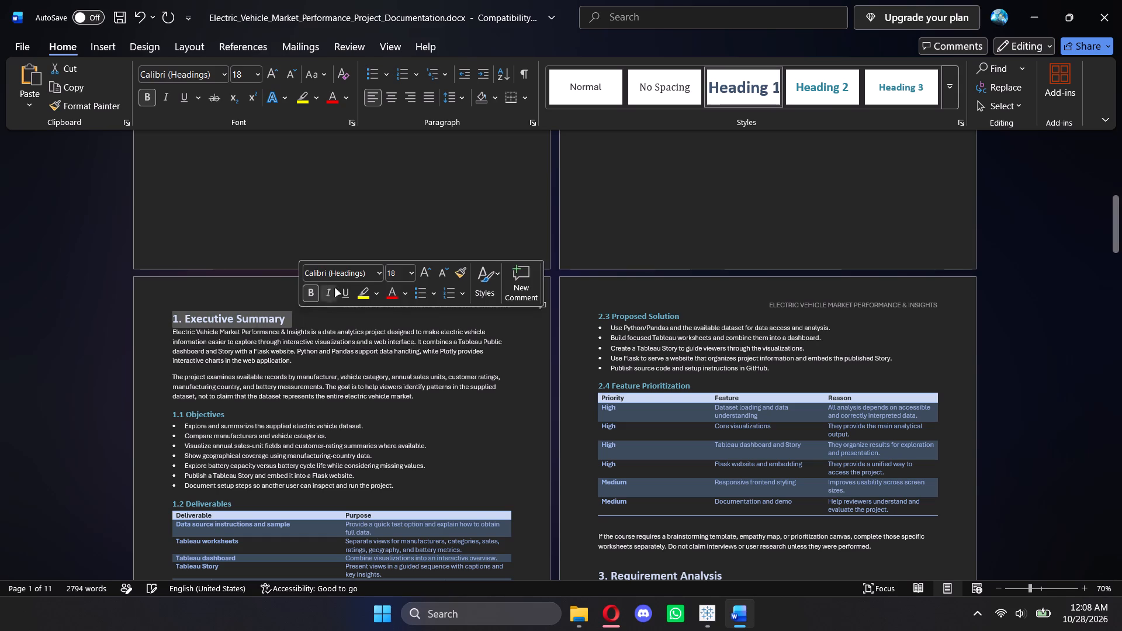
{"action": "left_click", "coordinate": [410, 276]}
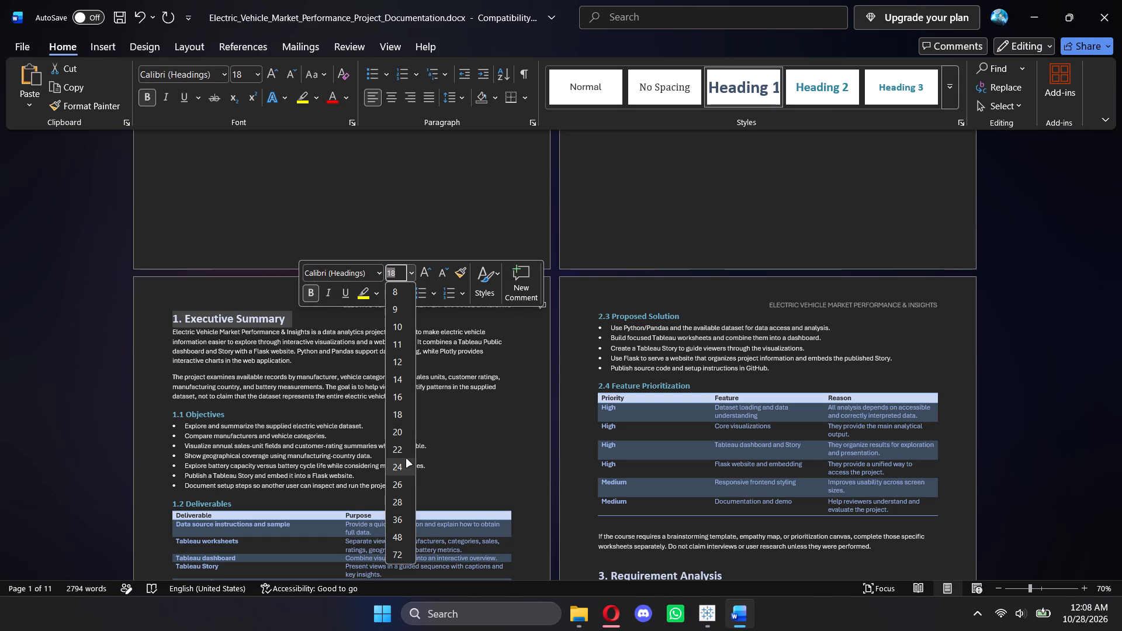
{"action": "left_click", "coordinate": [399, 468]}
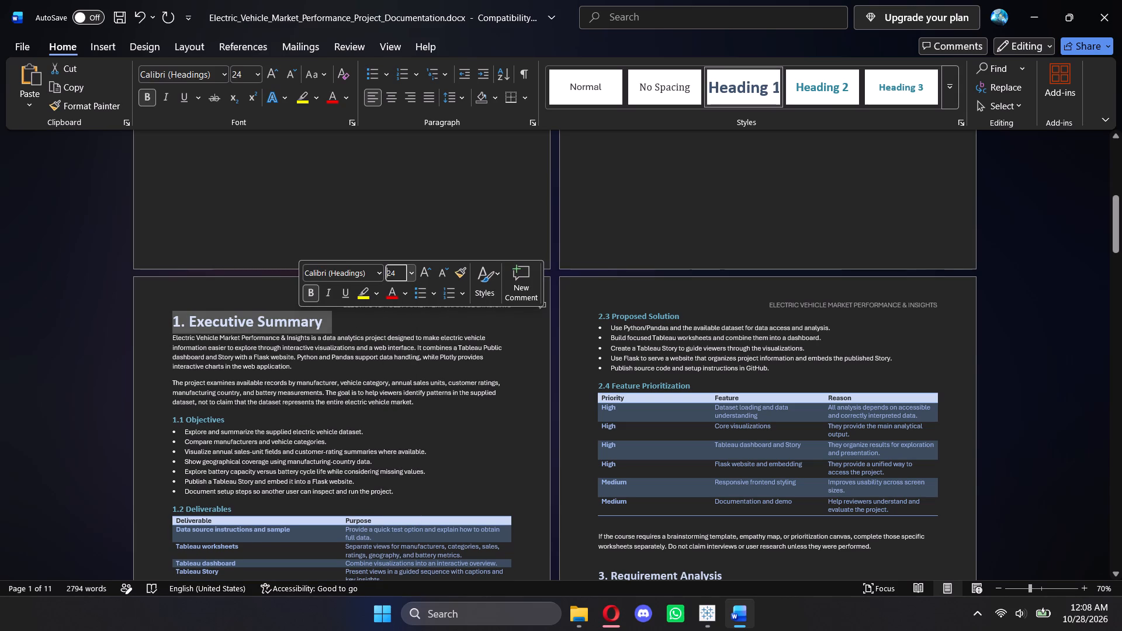
Set the font size of the subheadings 1.1 Objectives and 1.2 Deliverables to 20.
{"action": "left_click_drag", "start_coordinate": [231, 417], "coordinate": [172, 417]}
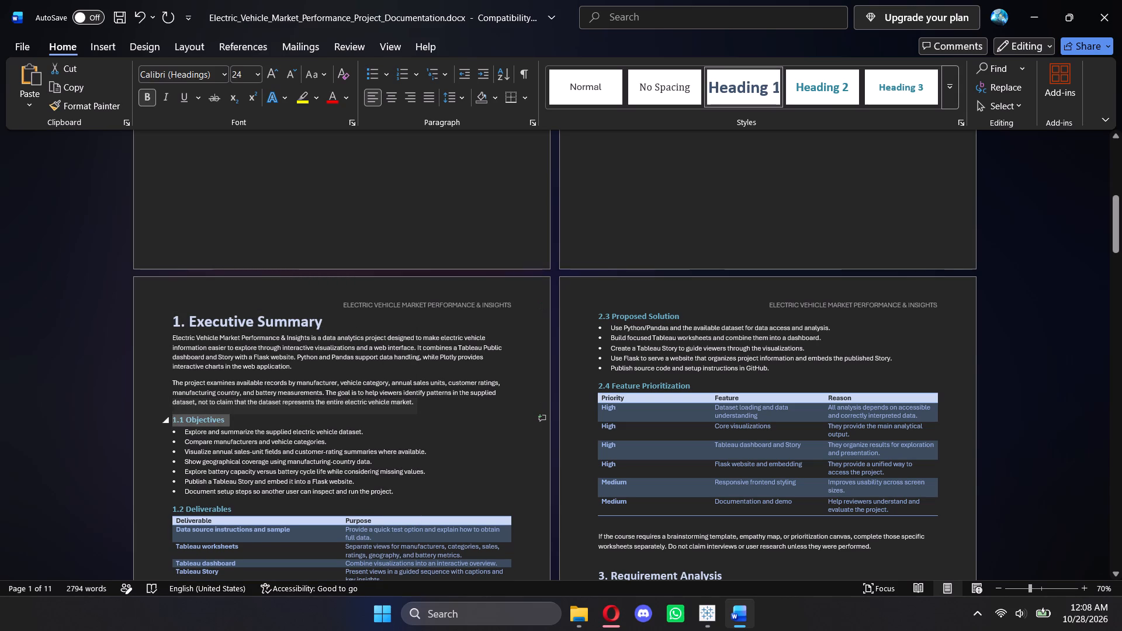
{"action": "left_click_drag", "start_coordinate": [172, 417], "coordinate": [175, 417]}
{"action": "left_click", "coordinate": [288, 372]}
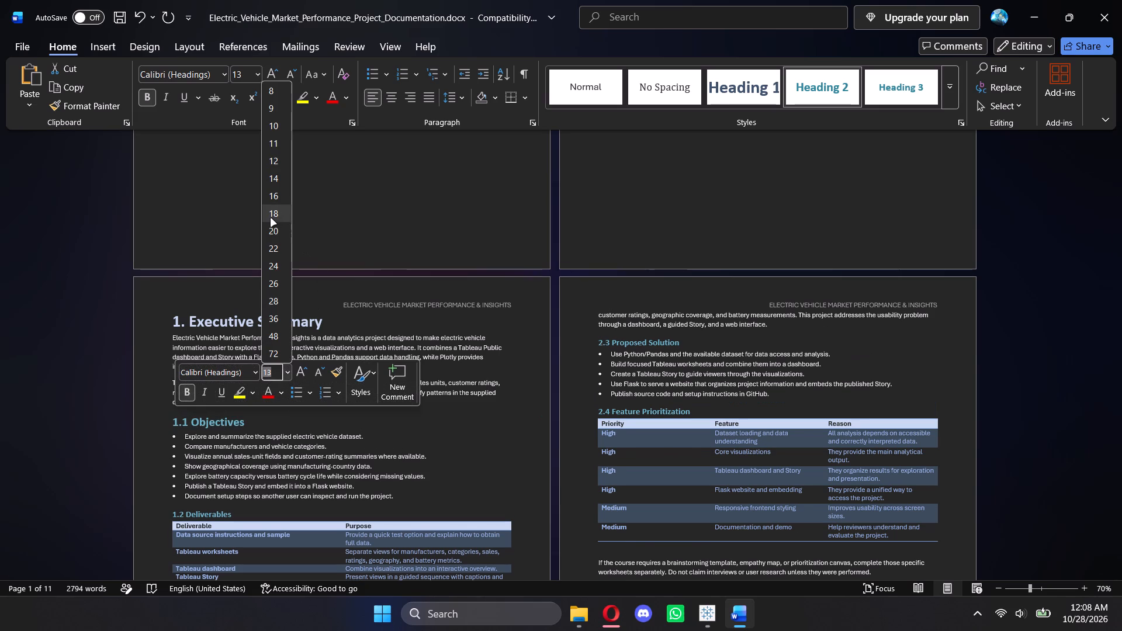
{"action": "left_click", "coordinate": [276, 235]}
{"action": "scroll", "coordinate": [283, 431], "scroll_direction": "down", "scroll_amount": 2}
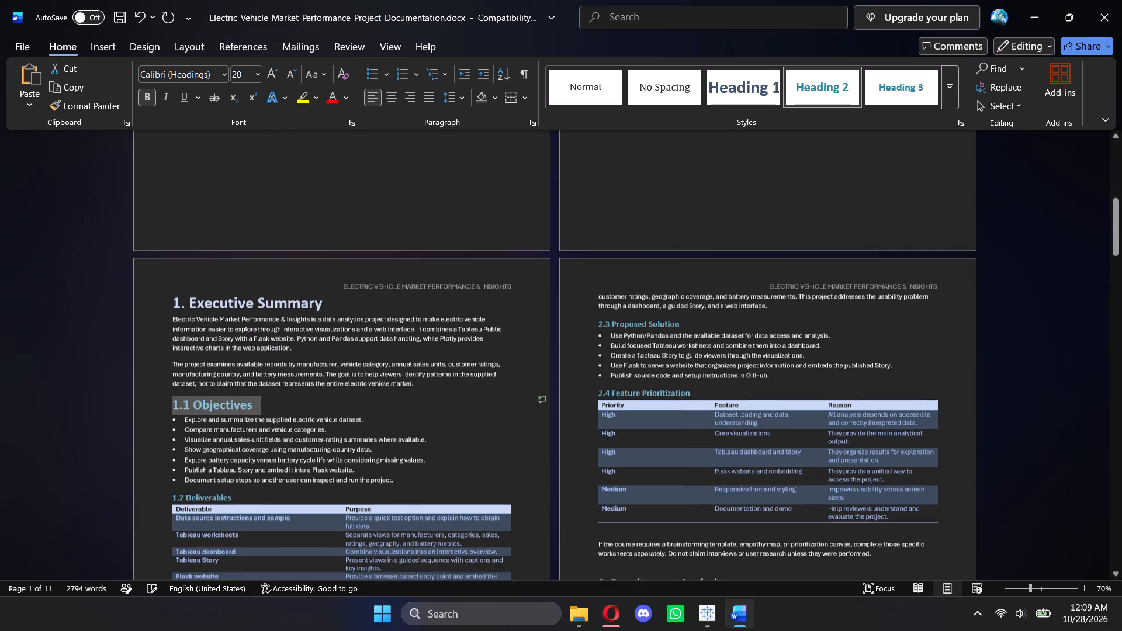
{"action": "scroll", "coordinate": [282, 431], "scroll_direction": "down", "scroll_amount": 1}
{"action": "left_click_drag", "start_coordinate": [240, 467], "coordinate": [171, 463]}
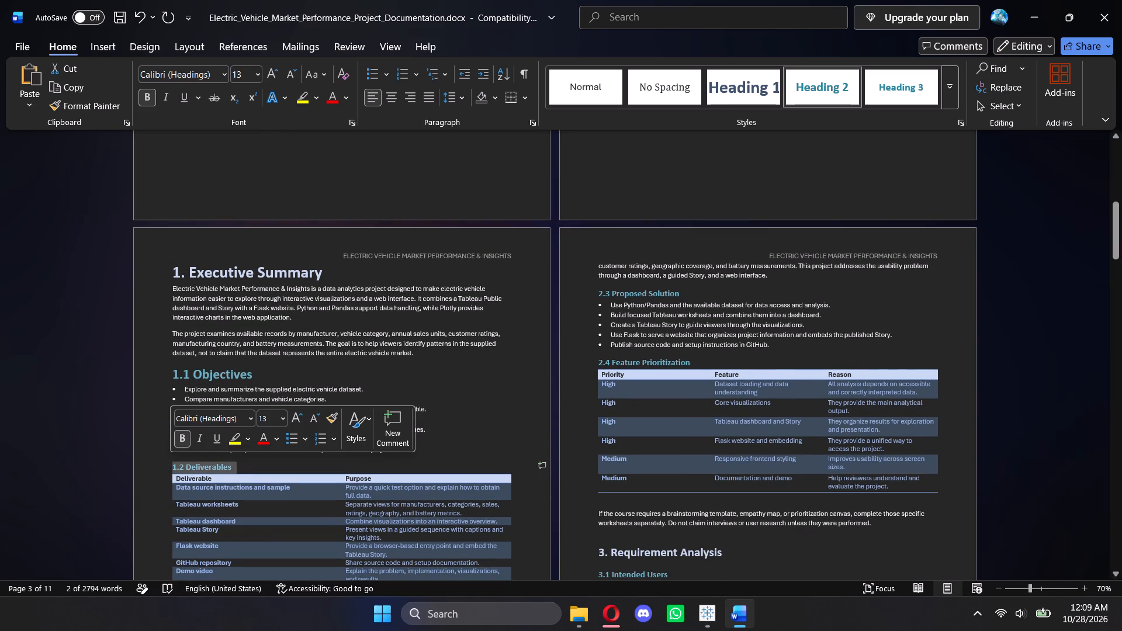
{"action": "left_click", "coordinate": [283, 420]}
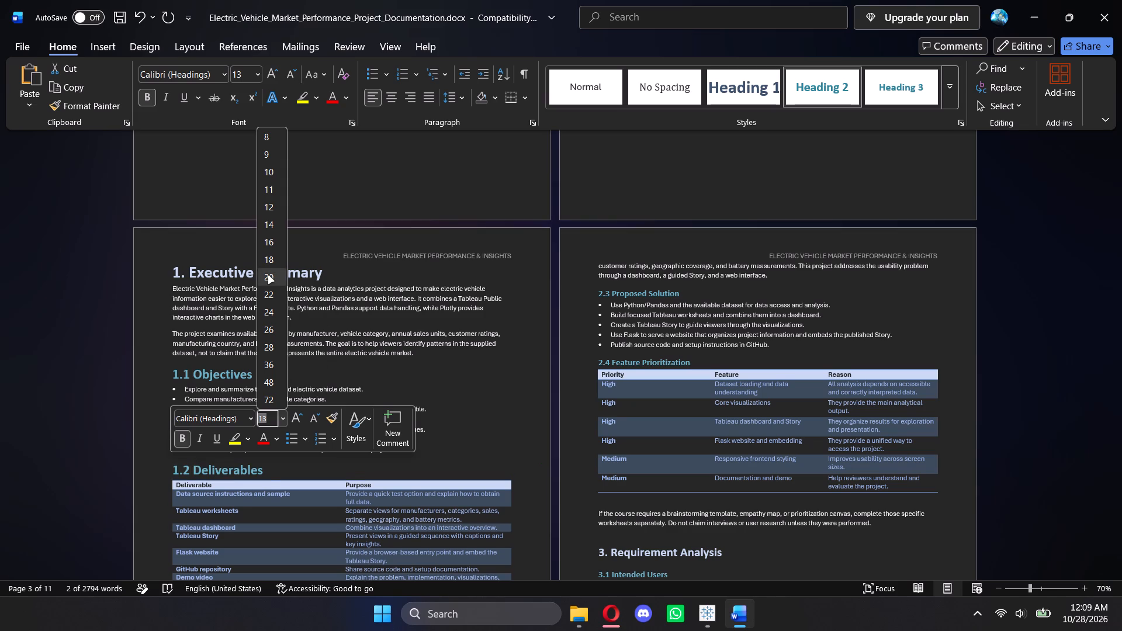
{"action": "left_click", "coordinate": [268, 275]}
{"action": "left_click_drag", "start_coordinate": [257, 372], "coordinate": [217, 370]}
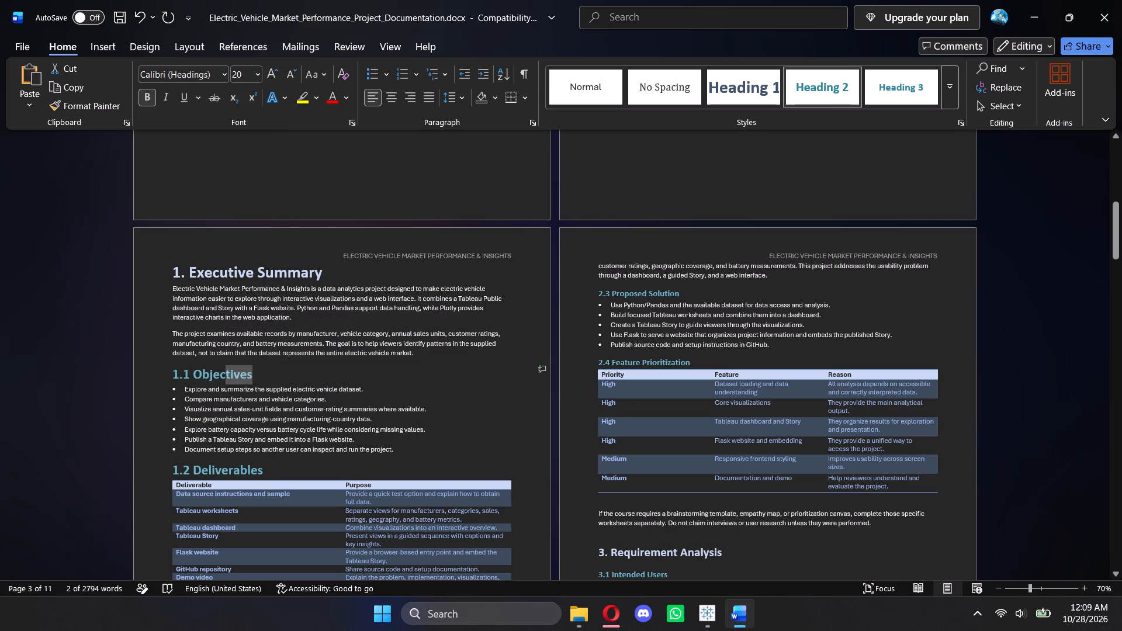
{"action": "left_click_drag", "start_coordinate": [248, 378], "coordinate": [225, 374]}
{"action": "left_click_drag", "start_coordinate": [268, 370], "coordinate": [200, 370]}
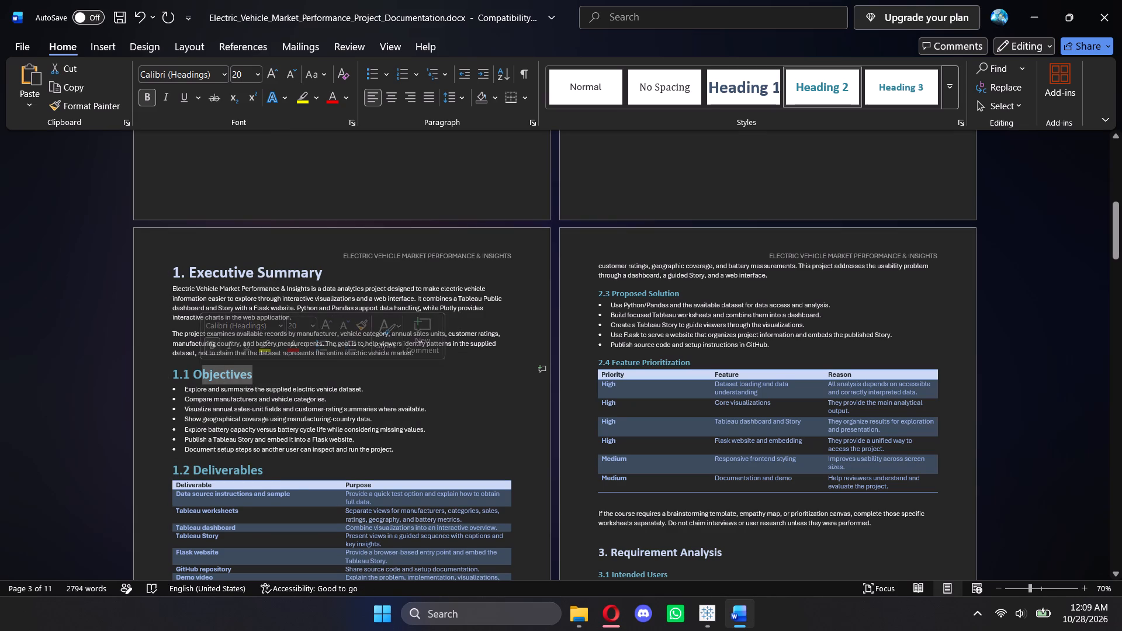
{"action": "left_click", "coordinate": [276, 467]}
Set the font size of the subheadings 2.1 Background and Opportunity and 2.2 Problem Statement to 20.
{"action": "scroll", "coordinate": [543, 379], "scroll_direction": "down", "scroll_amount": 6}
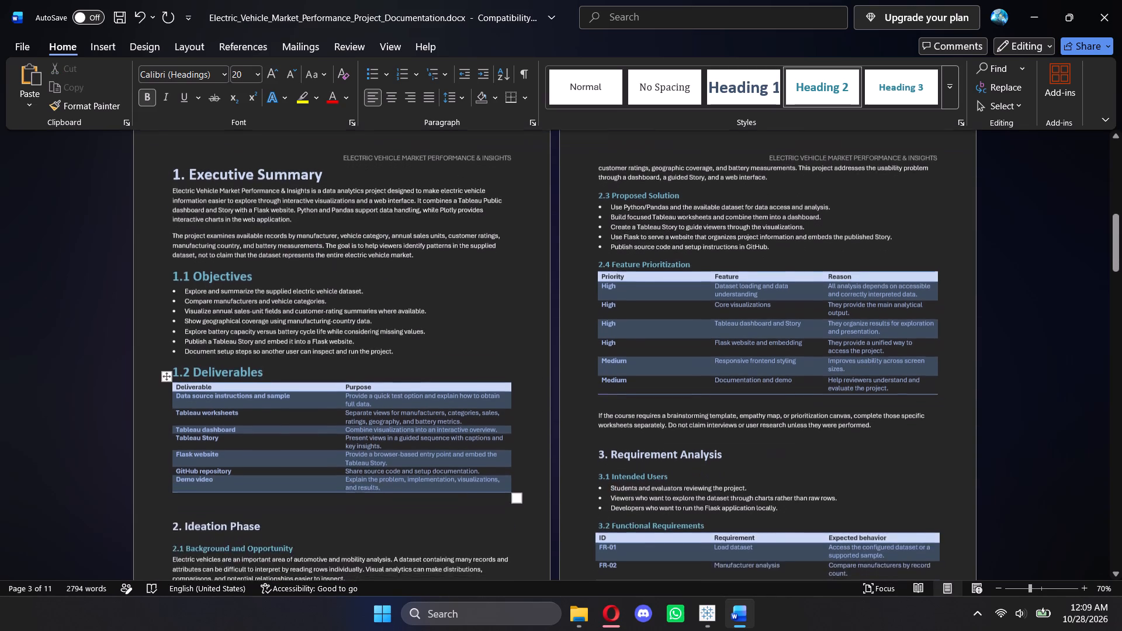
{"action": "scroll", "coordinate": [366, 440], "scroll_direction": "down", "scroll_amount": 5}
{"action": "left_click_drag", "start_coordinate": [302, 470], "coordinate": [170, 469]}
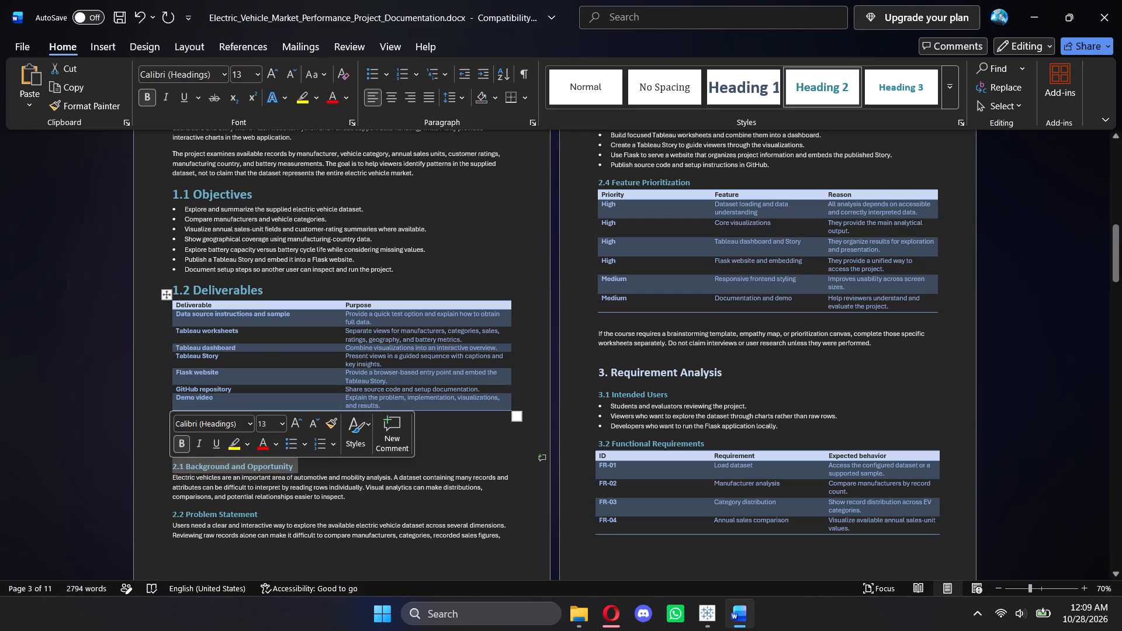
{"action": "left_click", "coordinate": [283, 421]}
{"action": "left_click", "coordinate": [272, 282]}
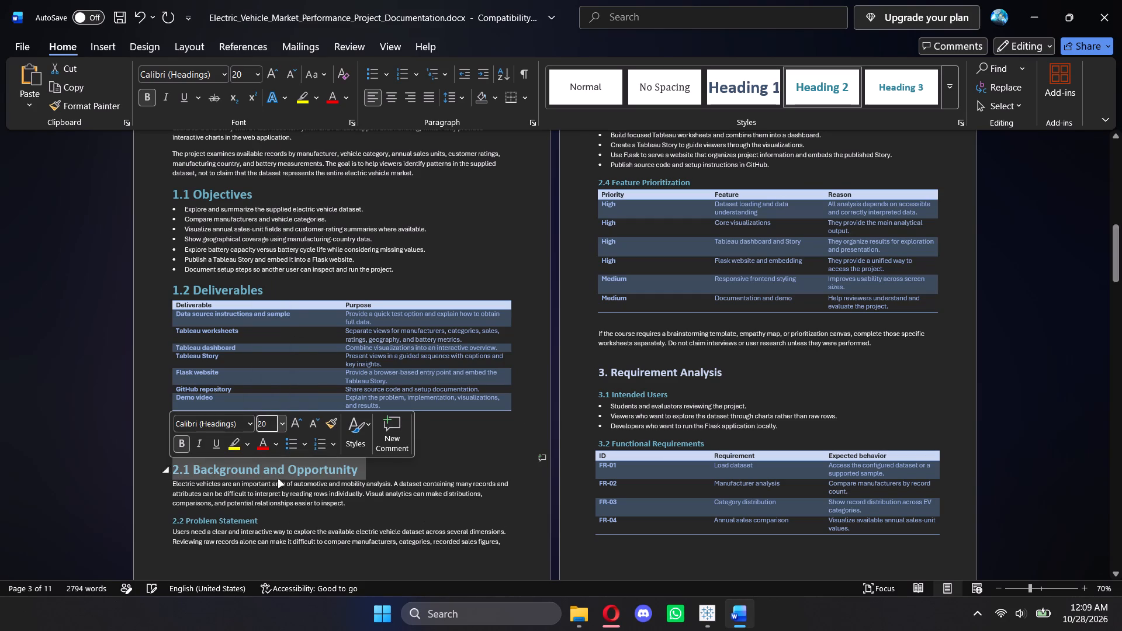
{"action": "left_click_drag", "start_coordinate": [273, 517], "coordinate": [169, 519]}
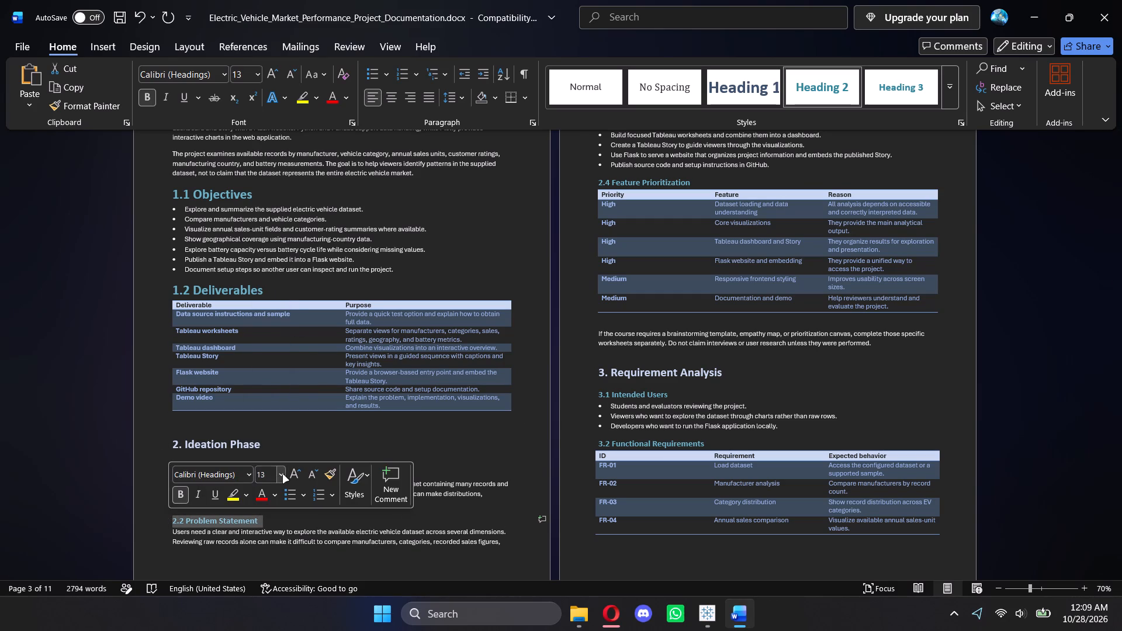
{"action": "left_click", "coordinate": [283, 474]}
{"action": "left_click", "coordinate": [273, 331]}
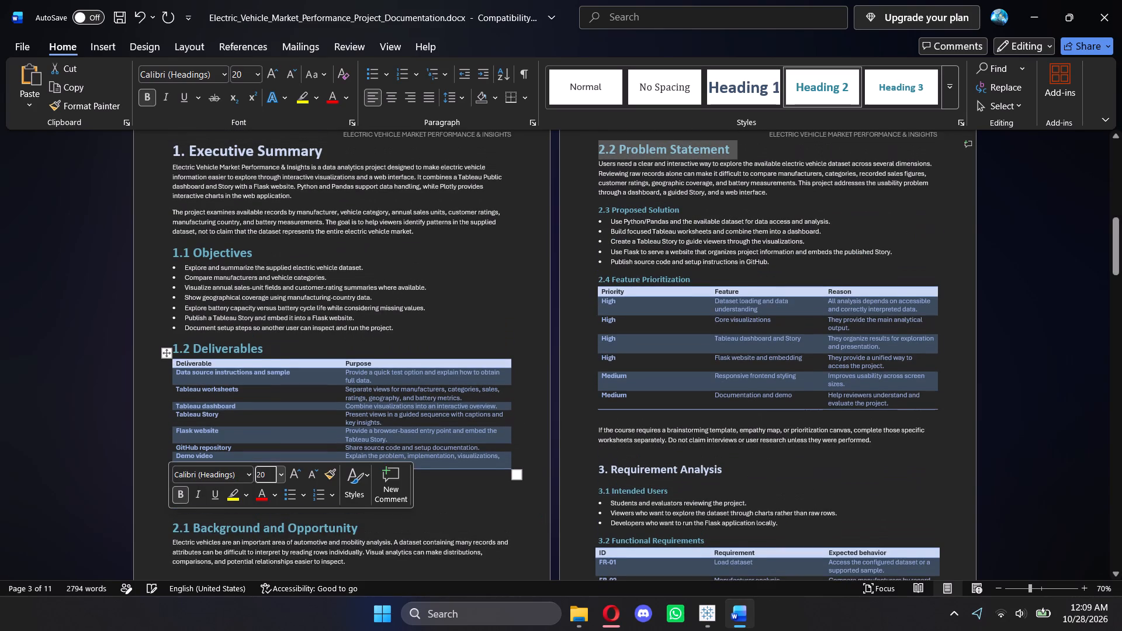
Set the font size of the subheadings 2.3 Proposed Solution and 2.4 Feature Prioritization to 20.
{"action": "scroll", "coordinate": [493, 462], "scroll_direction": "up", "scroll_amount": 6}
{"action": "left_click_drag", "start_coordinate": [685, 312], "coordinate": [593, 312]}
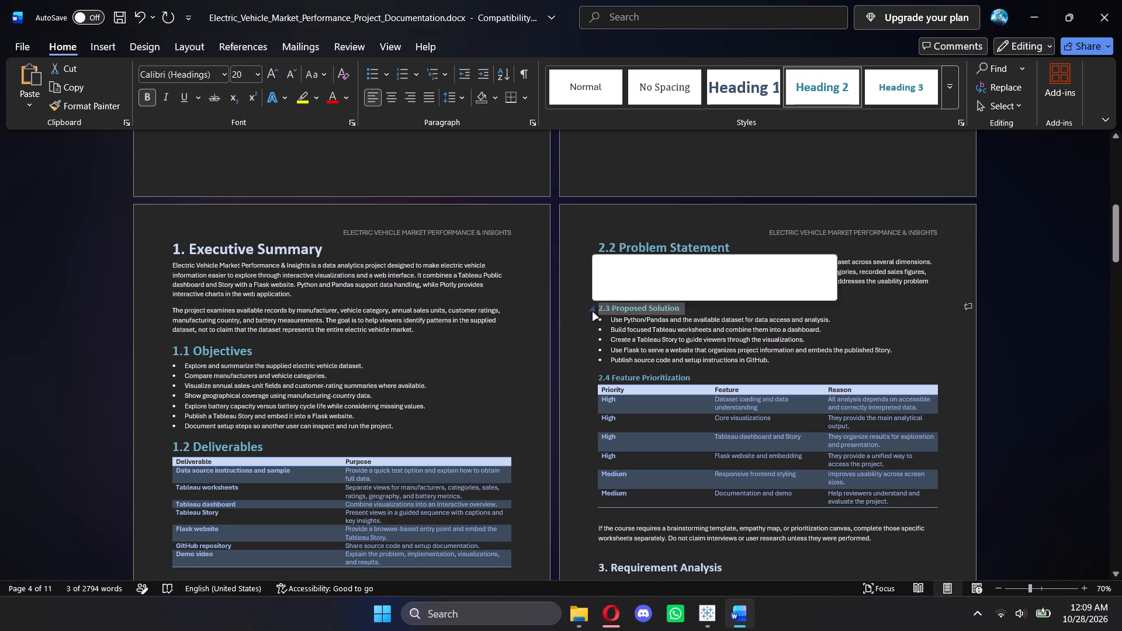
{"action": "left_click", "coordinate": [704, 270]}
{"action": "left_click", "coordinate": [695, 432]}
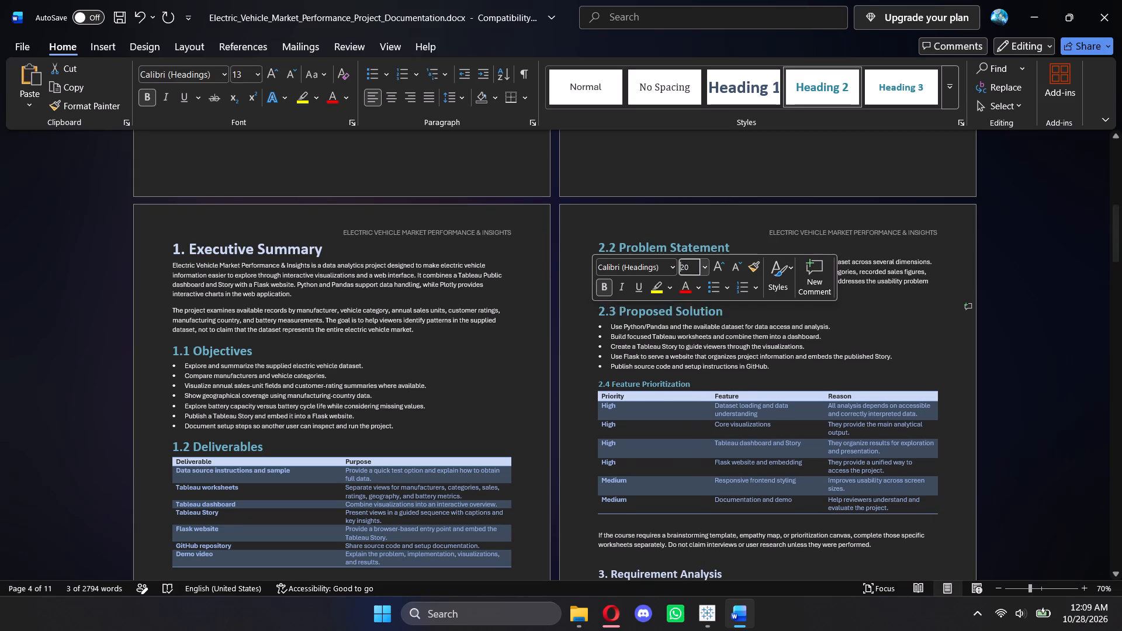
{"action": "left_click_drag", "start_coordinate": [702, 384], "coordinate": [595, 383]}
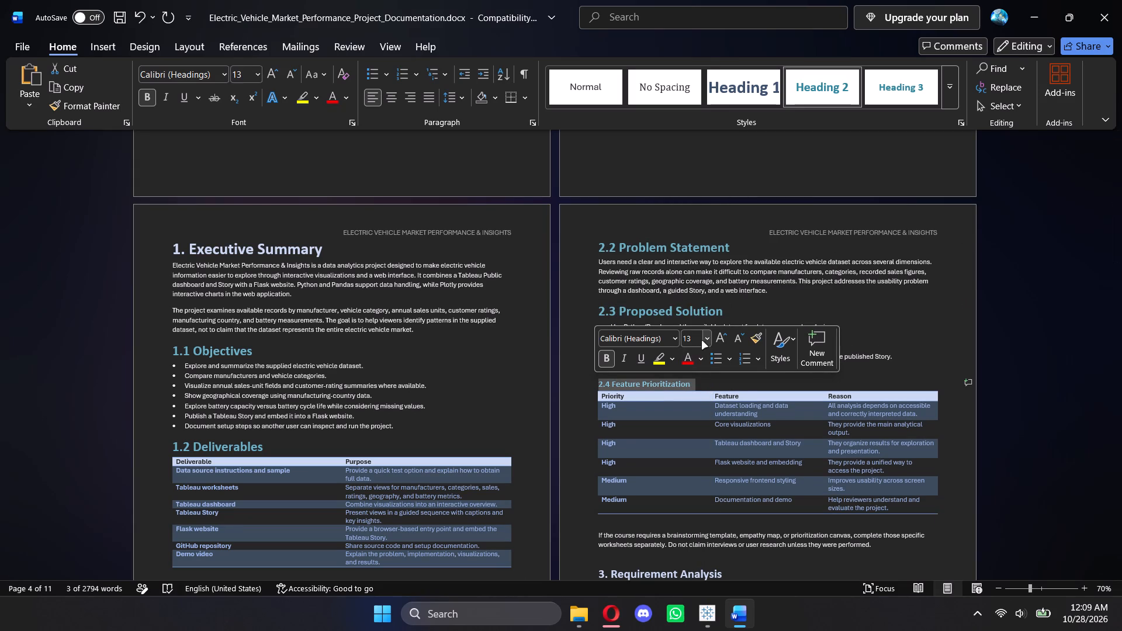
{"action": "left_click", "coordinate": [705, 339]}
{"action": "left_click", "coordinate": [690, 199]}
Set the font size of the subheading 3.1 Intended Users to 20.
{"action": "scroll", "coordinate": [569, 438], "scroll_direction": "down", "scroll_amount": 2}
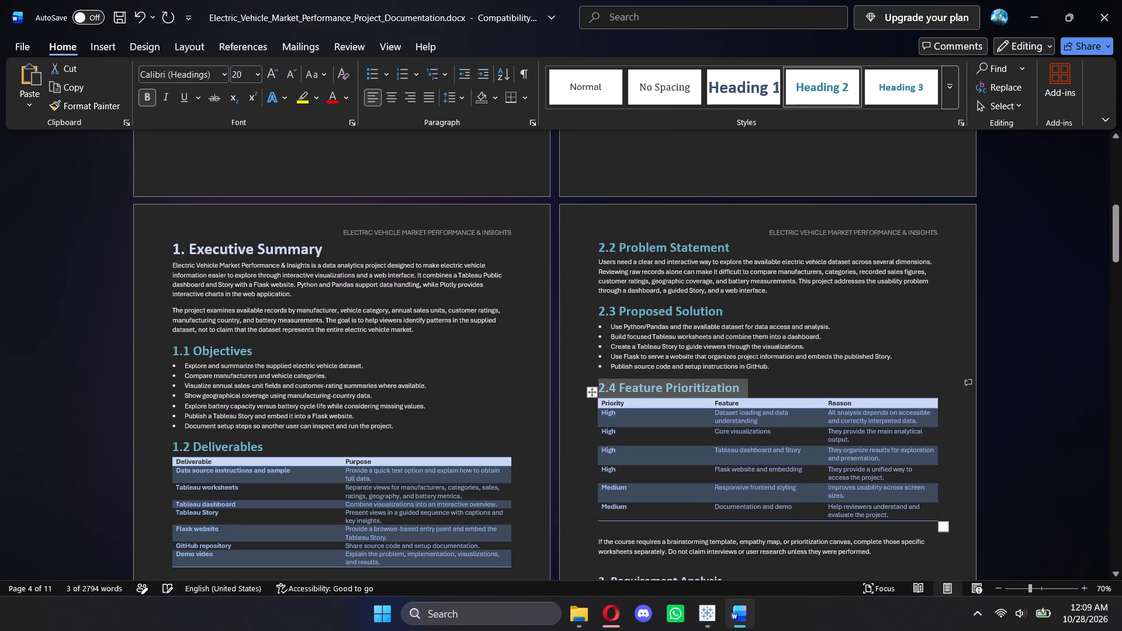
{"action": "scroll", "coordinate": [567, 438], "scroll_direction": "down", "scroll_amount": 9}
{"action": "left_click_drag", "start_coordinate": [681, 421], "coordinate": [597, 421]}
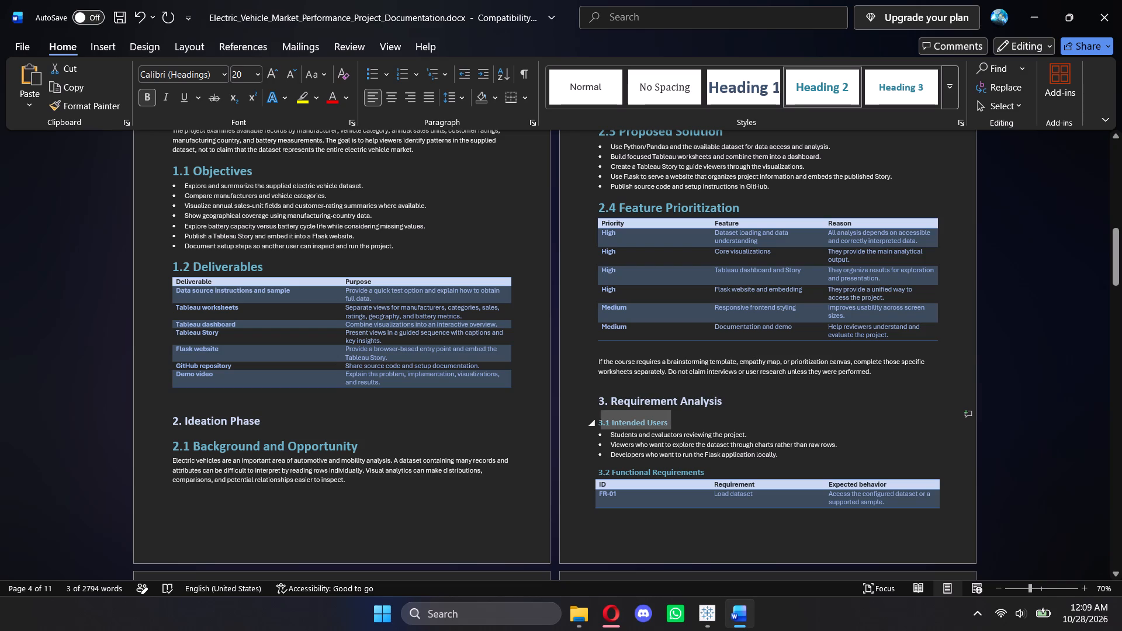
{"action": "left_click_drag", "start_coordinate": [597, 421], "coordinate": [592, 421]}
{"action": "left_click", "coordinate": [702, 383]}
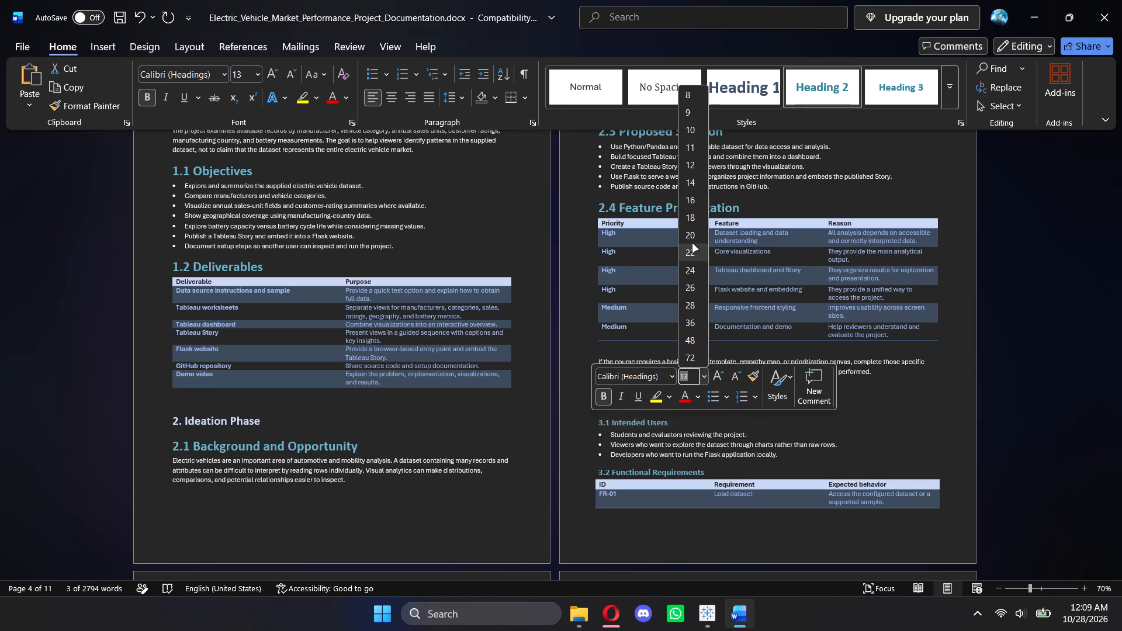
{"action": "left_click", "coordinate": [691, 237]}
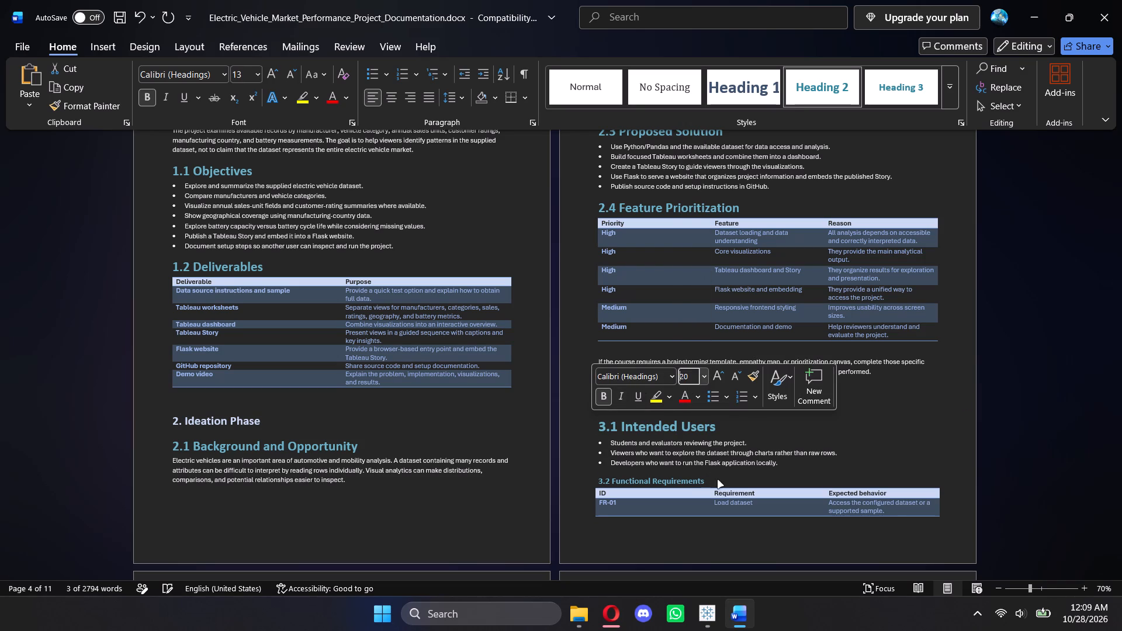
Set the font size of the subheading 3.2 Functional Requirements to 20.
{"action": "scroll", "coordinate": [734, 490], "scroll_direction": "down", "scroll_amount": 2}
{"action": "left_click", "coordinate": [716, 446]}
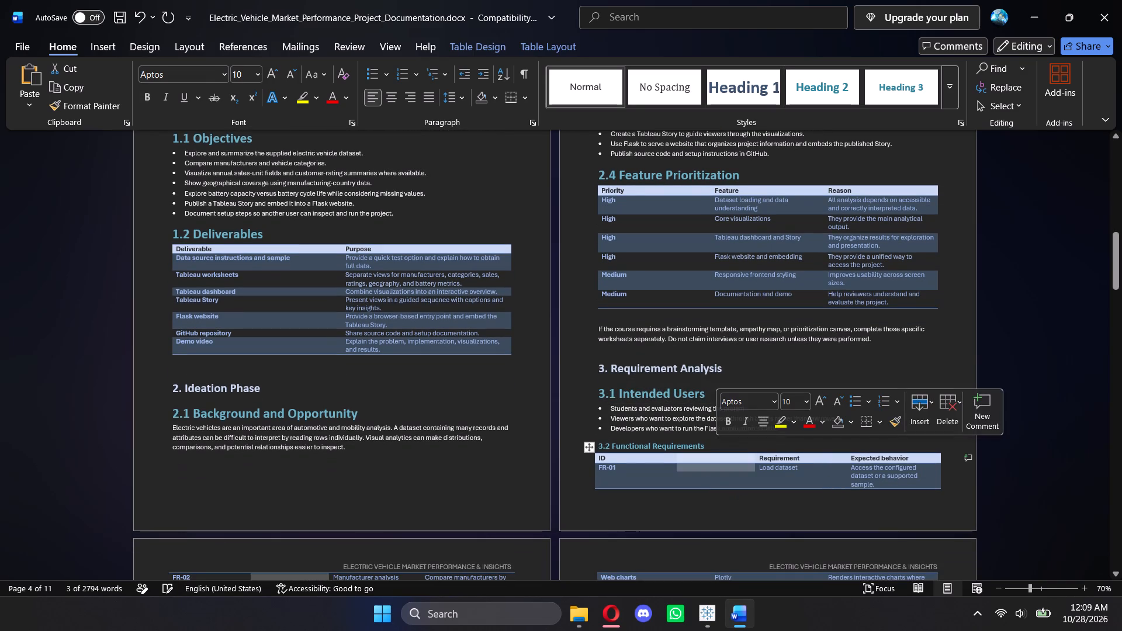
{"action": "key", "text": "ctrl+z"}
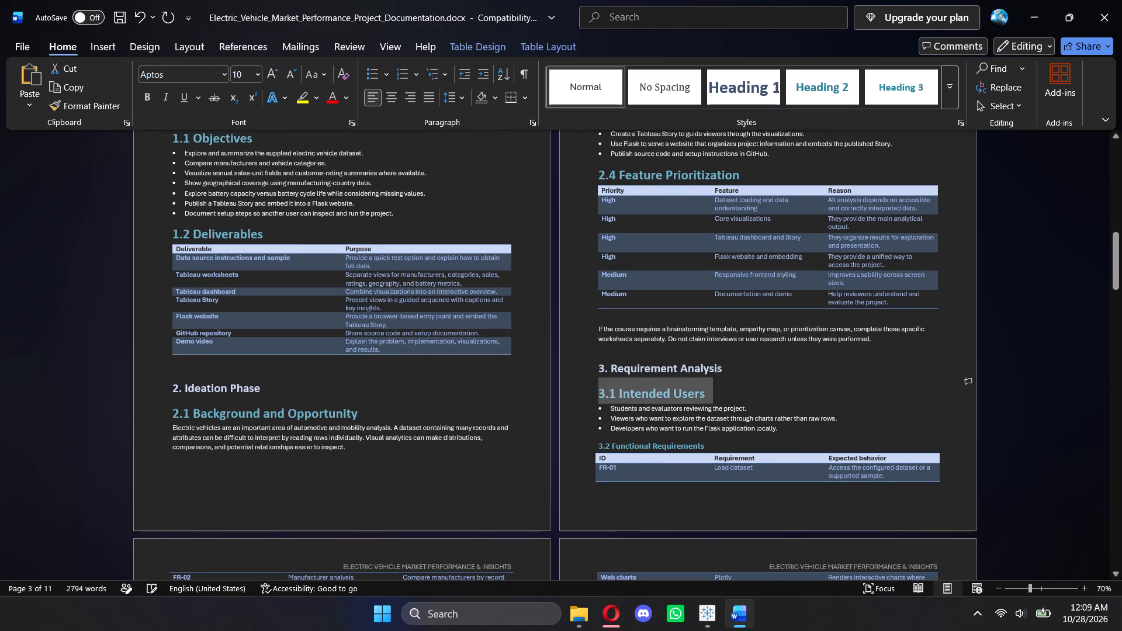
{"action": "left_click", "coordinate": [715, 449]}
{"action": "left_click_drag", "start_coordinate": [709, 448], "coordinate": [588, 441]}
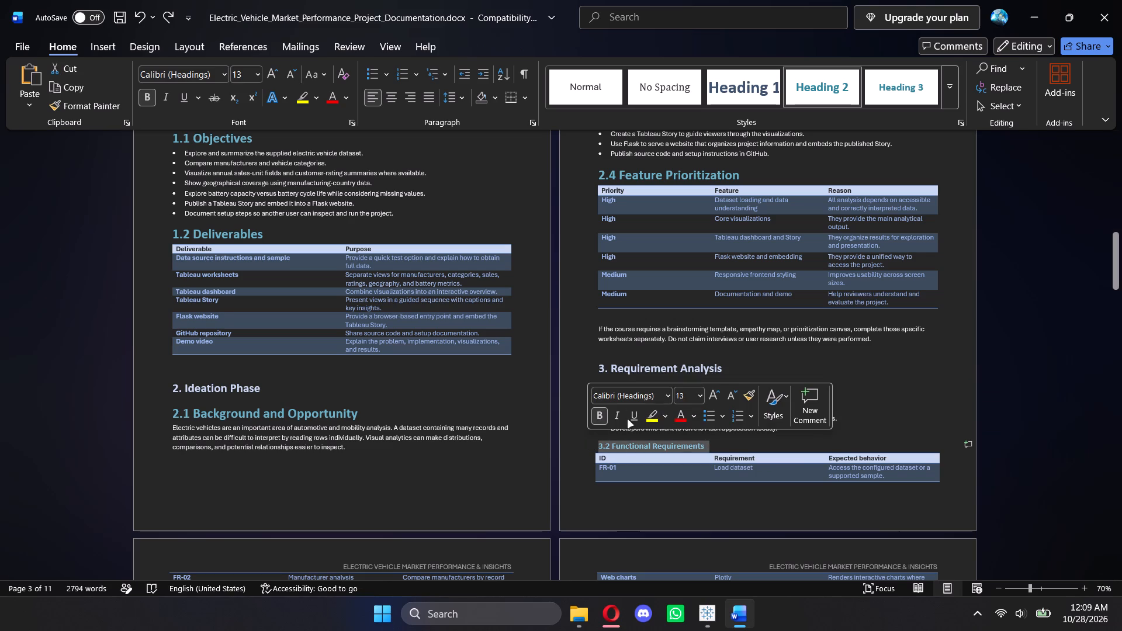
{"action": "left_click", "coordinate": [698, 398]}
{"action": "left_click", "coordinate": [681, 255]}
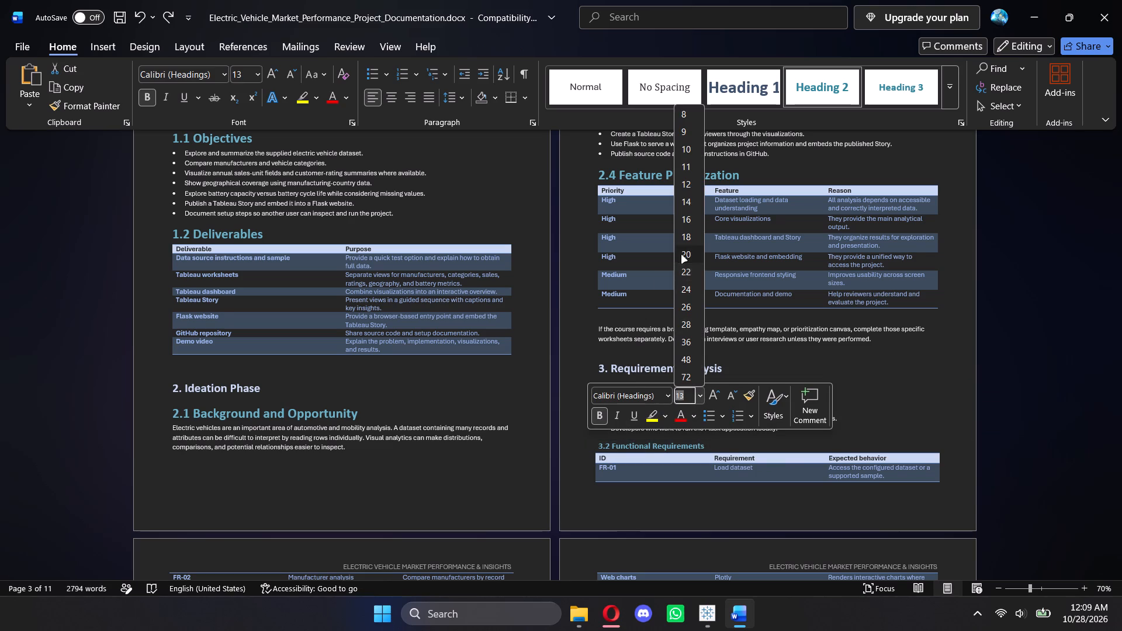
Set the font size of the subheadings 3.3 Non-Functional Requirements and 3.4 User Stories to 20.
{"action": "scroll", "coordinate": [556, 419], "scroll_direction": "down", "scroll_amount": 6}
{"action": "scroll", "coordinate": [462, 425], "scroll_direction": "down", "scroll_amount": 6}
{"action": "scroll", "coordinate": [414, 426], "scroll_direction": "down", "scroll_amount": 6}
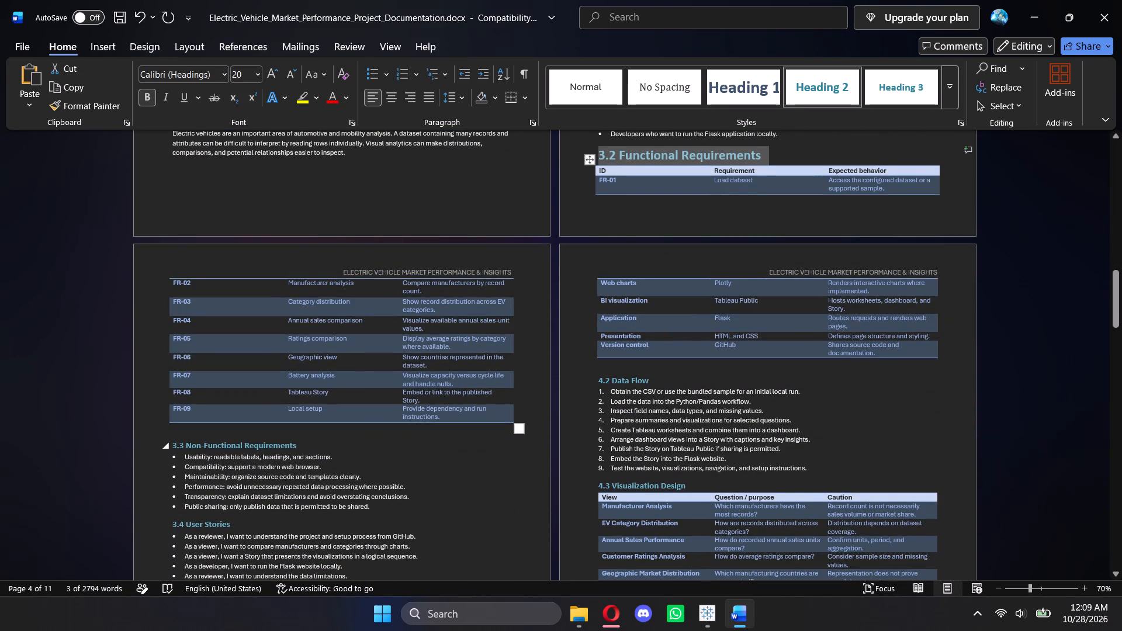
{"action": "left_click_drag", "start_coordinate": [296, 443], "coordinate": [169, 445]}
{"action": "left_click", "coordinate": [282, 398]}
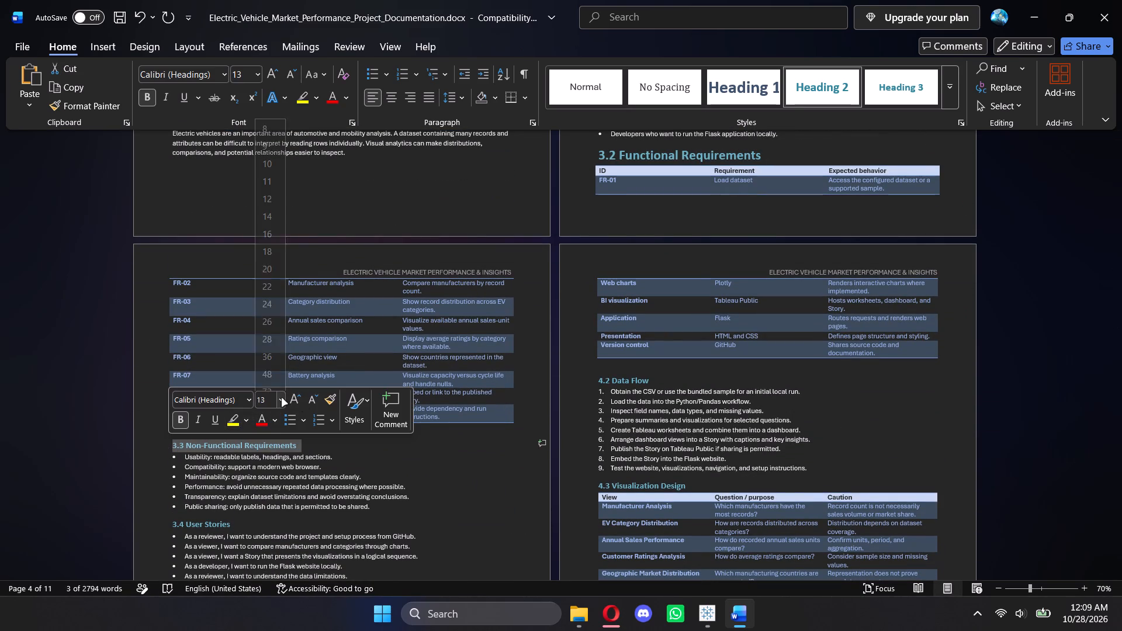
{"action": "left_click", "coordinate": [277, 258]}
{"action": "left_click_drag", "start_coordinate": [236, 532], "coordinate": [216, 533]}
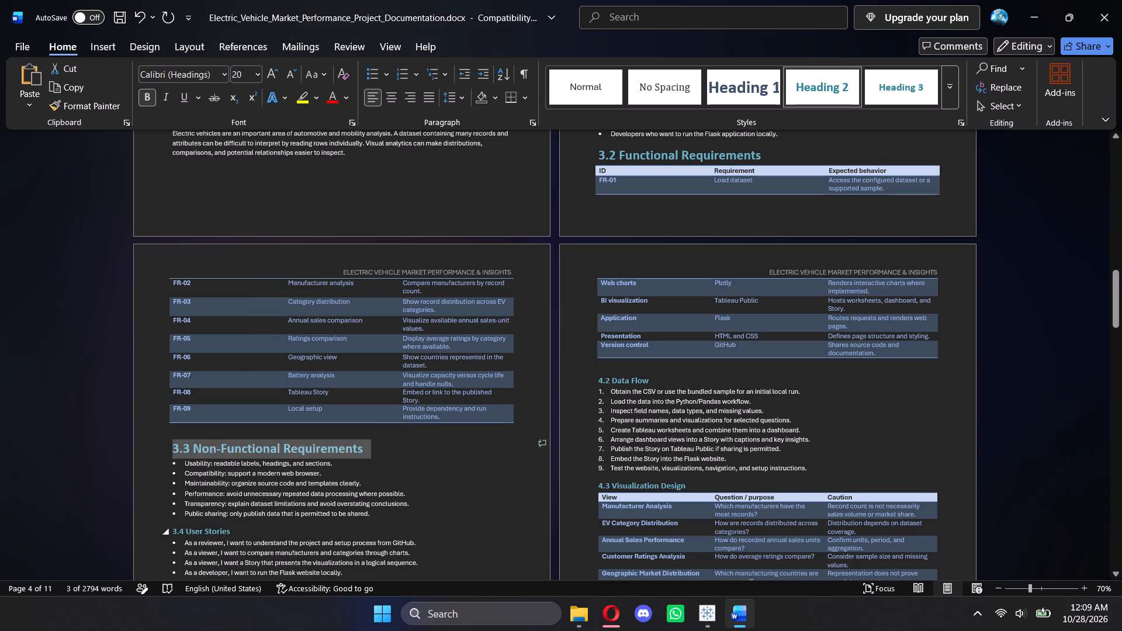
{"action": "left_click_drag", "start_coordinate": [216, 533], "coordinate": [169, 530]}
{"action": "left_click", "coordinate": [283, 484]}
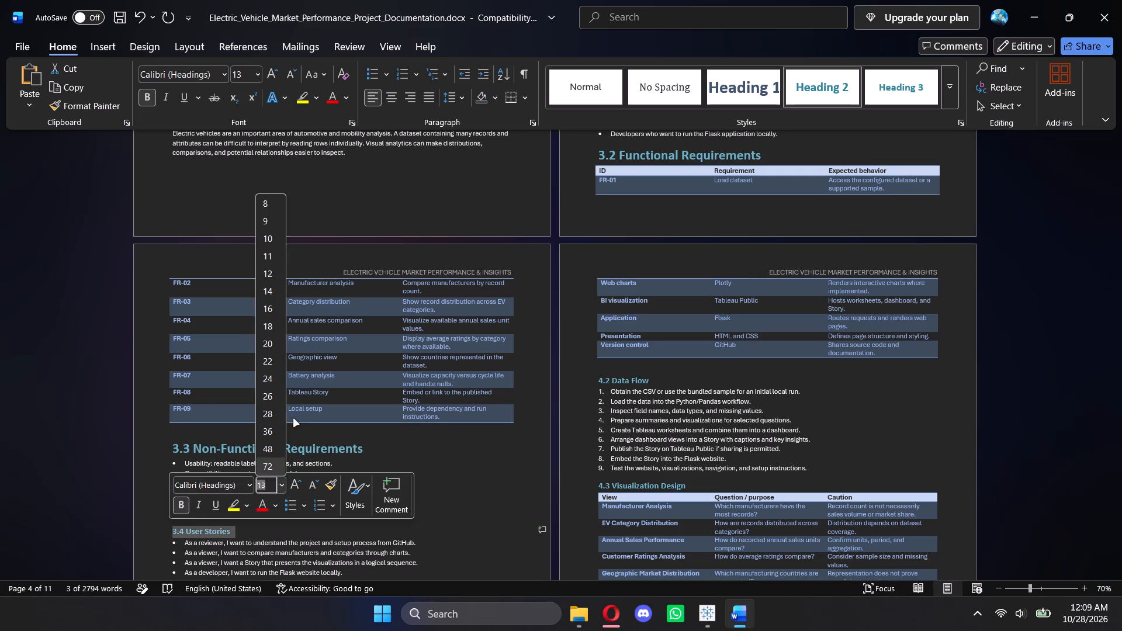
{"action": "left_click", "coordinate": [269, 344]}
Set the font size of the subheadings 4.2 Data Flow and 4.3 Visualization Design to 20.
{"action": "left_click_drag", "start_coordinate": [662, 395], "coordinate": [593, 401]}
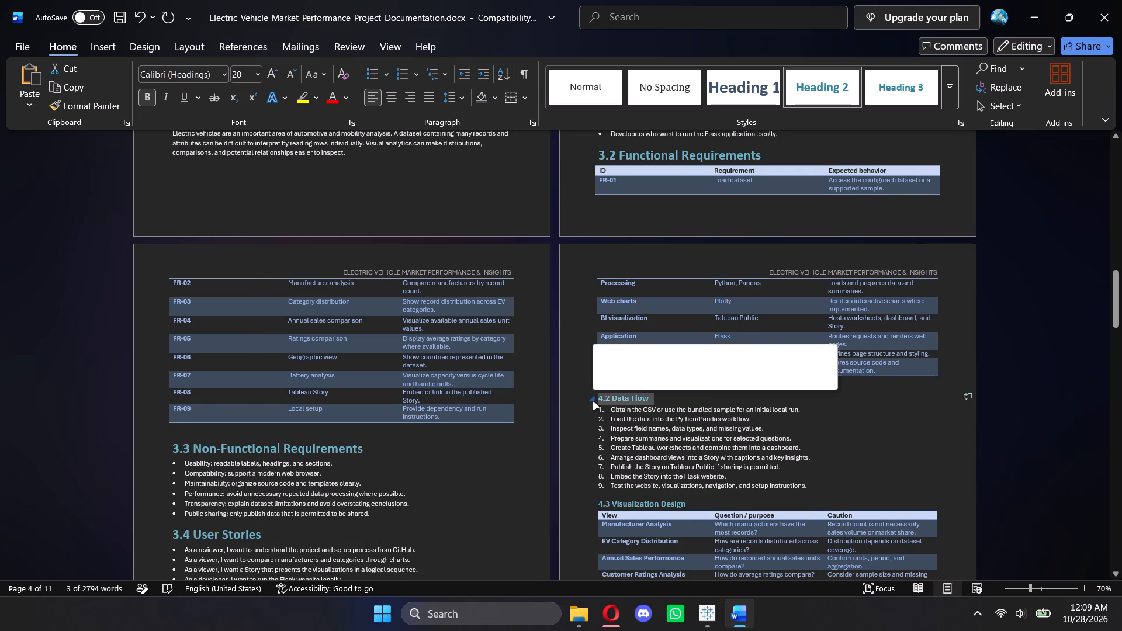
{"action": "left_click", "coordinate": [706, 357]}
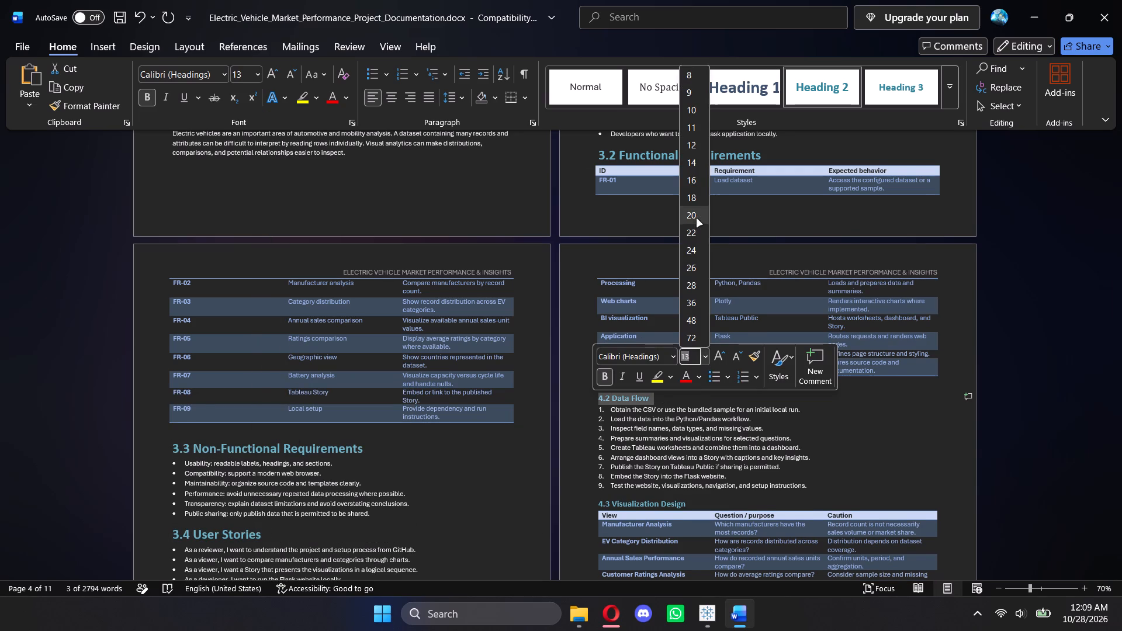
{"action": "left_click", "coordinate": [695, 217]}
{"action": "left_click_drag", "start_coordinate": [688, 516], "coordinate": [588, 509]}
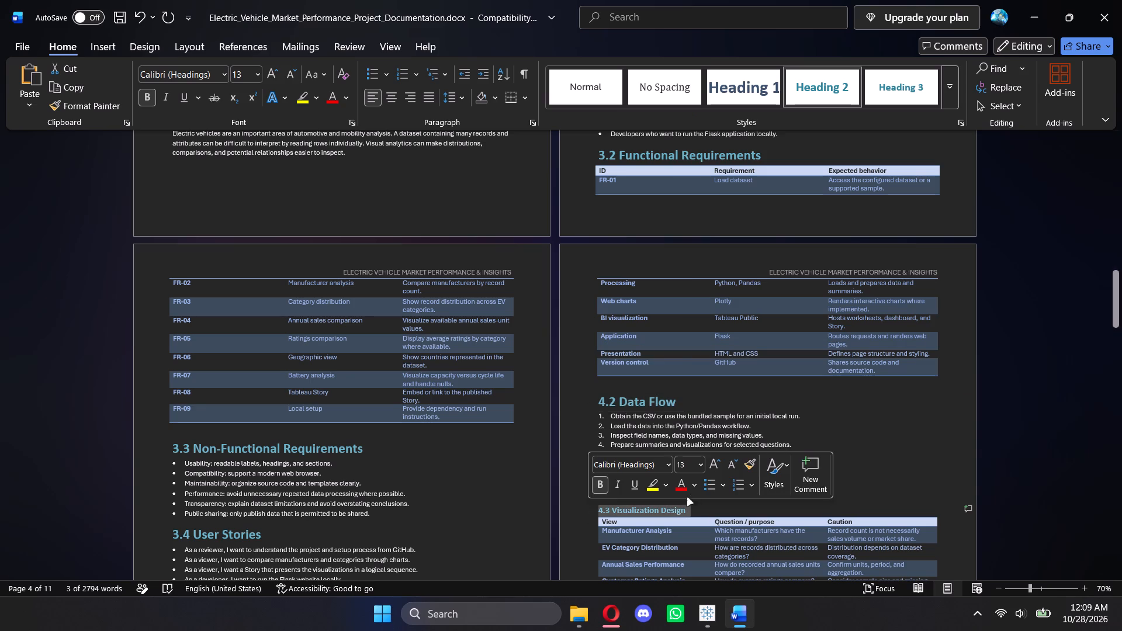
{"action": "left_click", "coordinate": [702, 467]}
{"action": "left_click", "coordinate": [688, 324]}
Set the font size of the subheading 4.4 Frontend Design to 20.
{"action": "scroll", "coordinate": [567, 410], "scroll_direction": "down", "scroll_amount": 7}
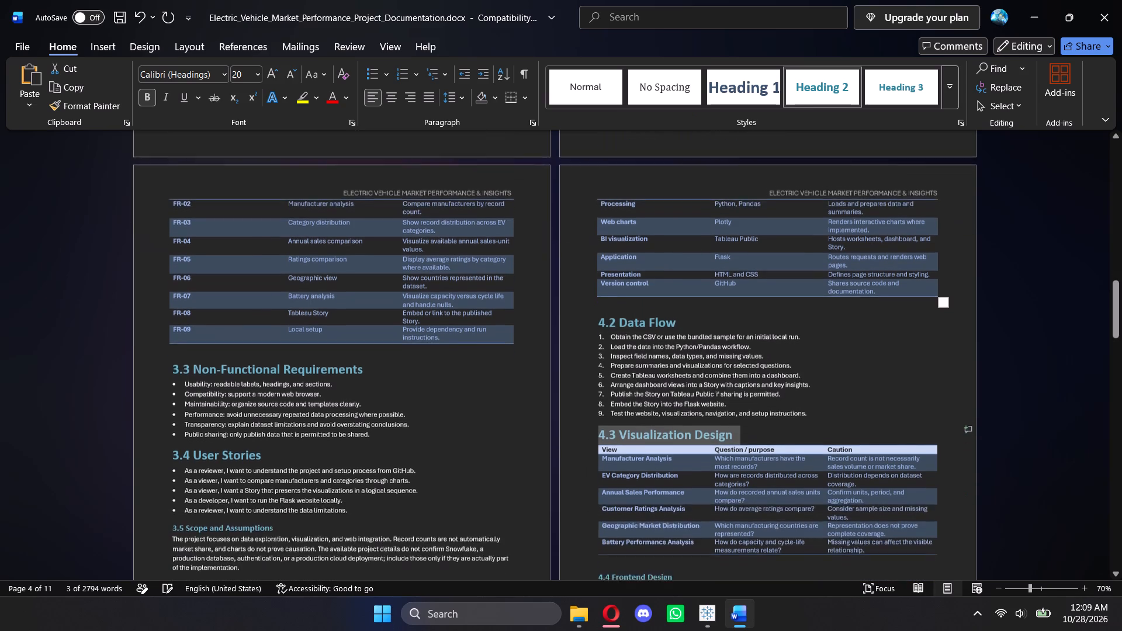
{"action": "scroll", "coordinate": [564, 415], "scroll_direction": "down", "scroll_amount": 4}
{"action": "left_click_drag", "start_coordinate": [688, 477], "coordinate": [594, 477]}
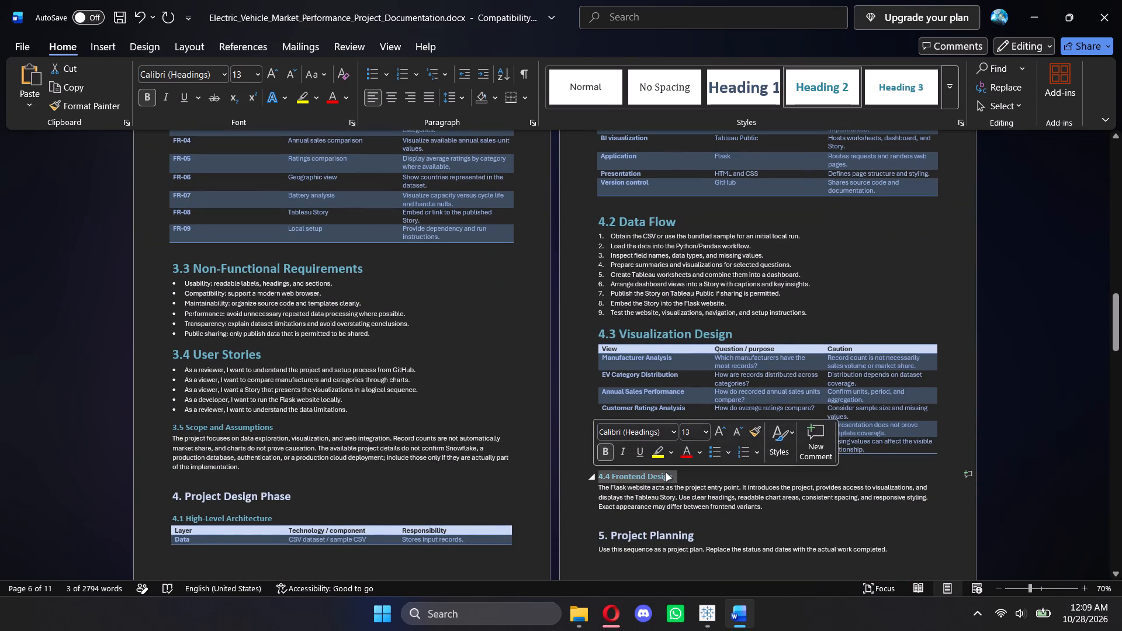
{"action": "left_click", "coordinate": [702, 435]}
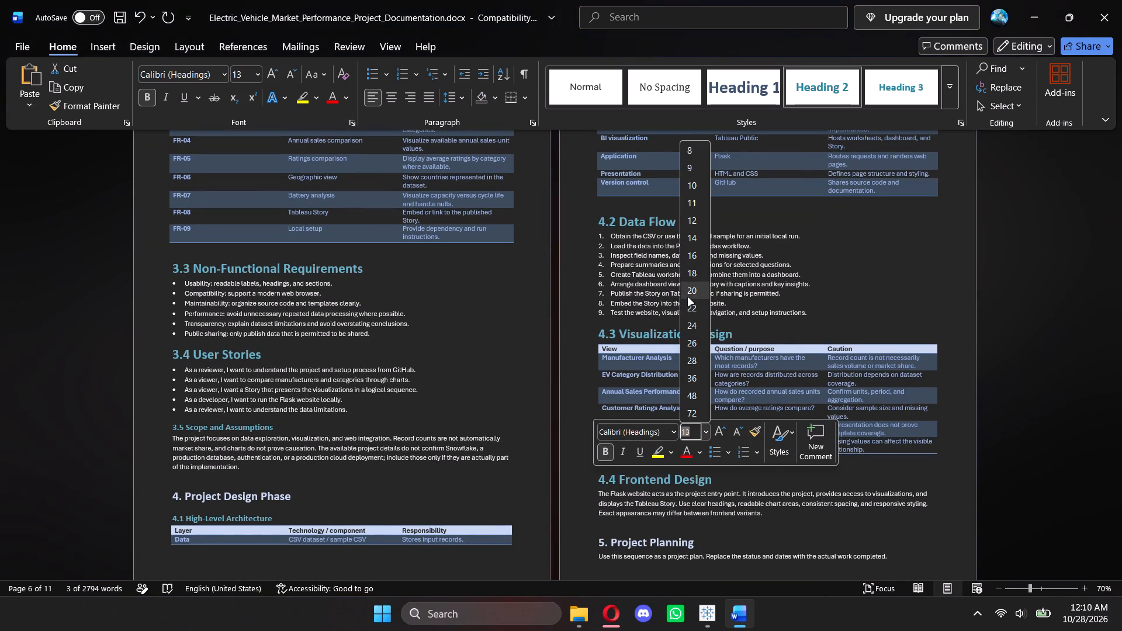
{"action": "left_click", "coordinate": [685, 296]}
Set the font size of the subheadings 3.5 Scope and Assumptions and 4.1 High-Level Architecture to 20.
{"action": "left_click_drag", "start_coordinate": [292, 436], "coordinate": [165, 429]}
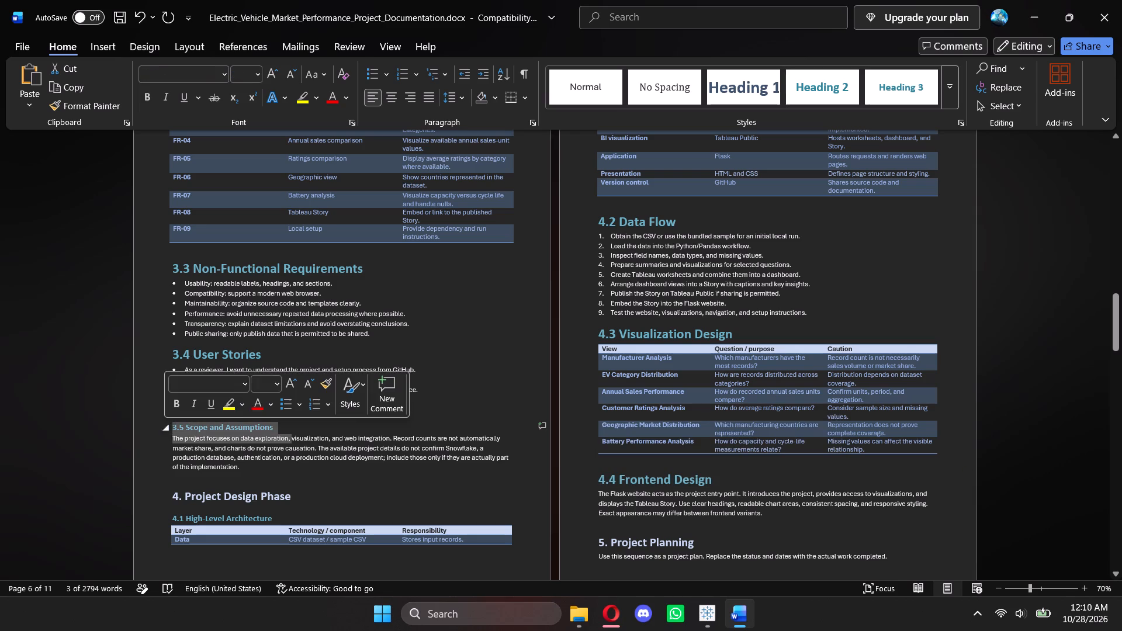
{"action": "left_click", "coordinate": [278, 446]}
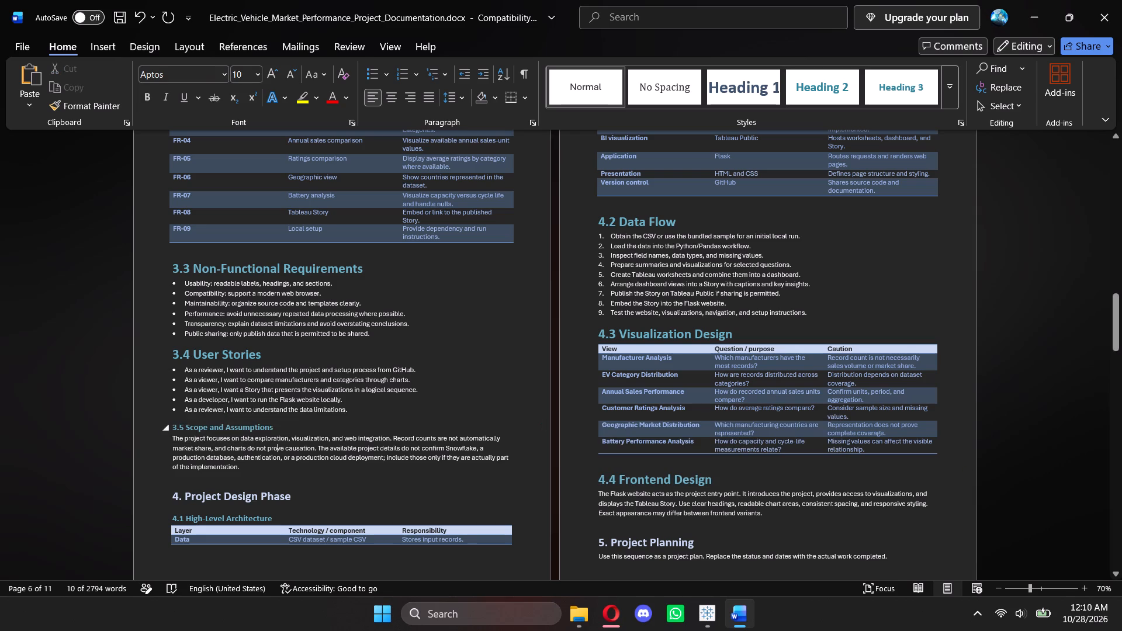
{"action": "left_click_drag", "start_coordinate": [280, 432], "coordinate": [173, 426]}
{"action": "left_click", "coordinate": [284, 382]}
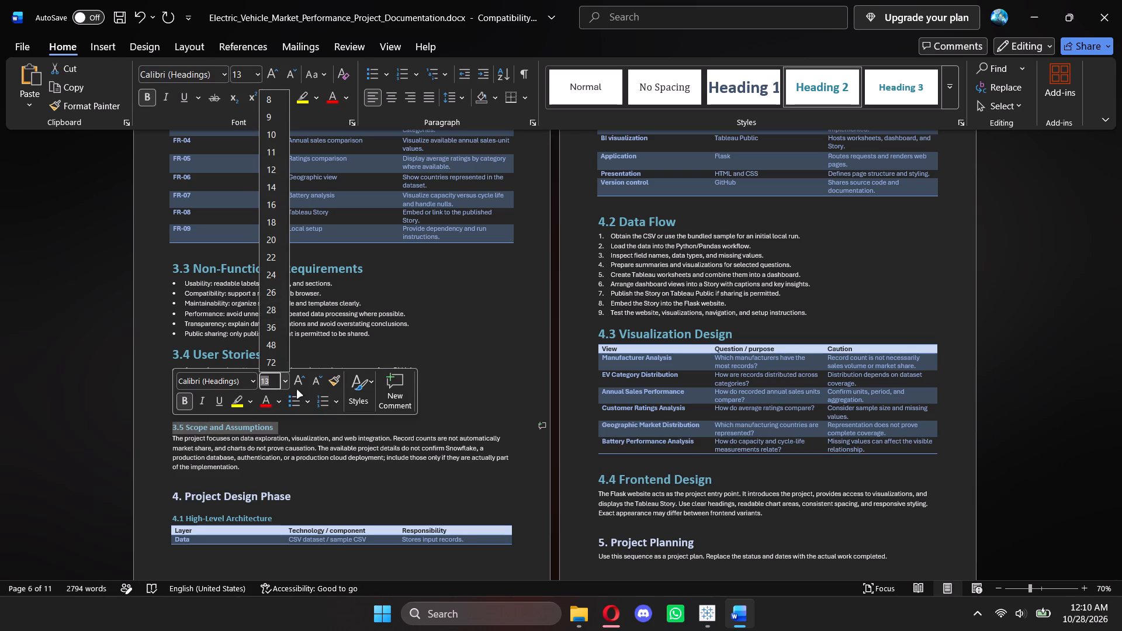
{"action": "left_click", "coordinate": [279, 244]}
{"action": "left_click_drag", "start_coordinate": [279, 531], "coordinate": [275, 531]}
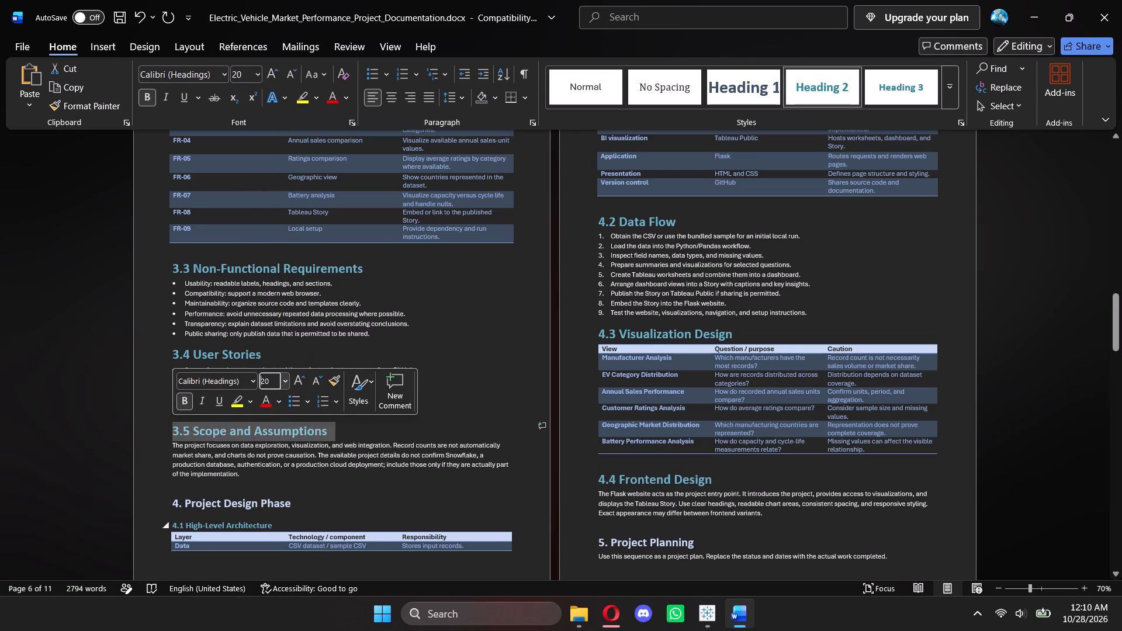
{"action": "left_click_drag", "start_coordinate": [275, 531], "coordinate": [174, 523]}
{"action": "left_click", "coordinate": [282, 483]}
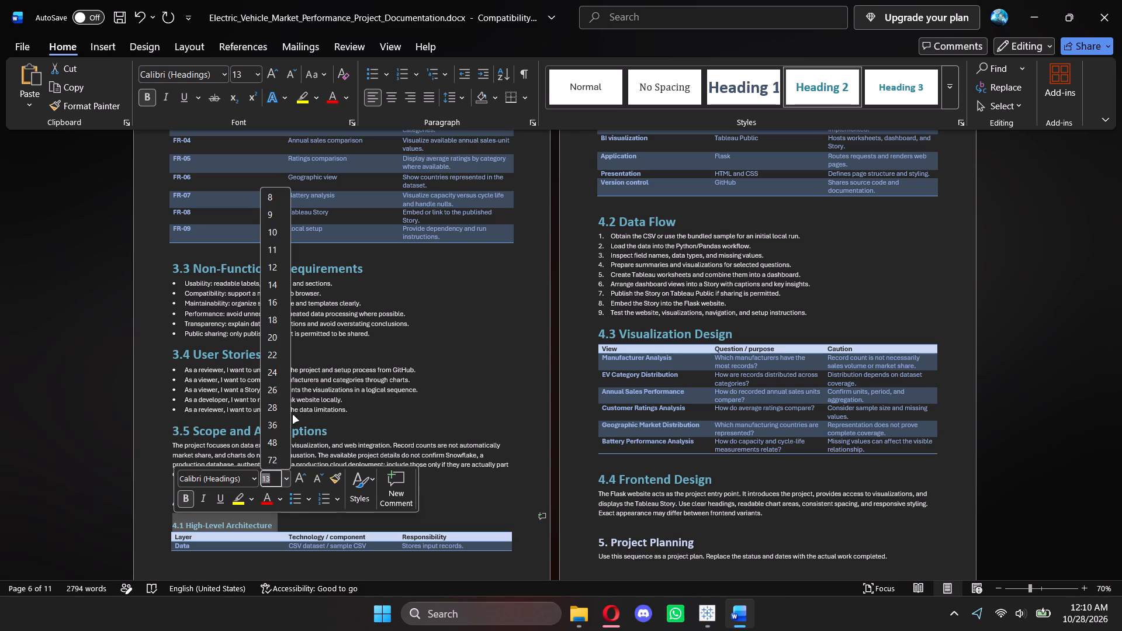
{"action": "left_click", "coordinate": [274, 333]}
Set the font size of the subheadings 6.4 Dashboard Development and 6.5 Tableau Story Development to 20.
{"action": "scroll", "coordinate": [541, 410], "scroll_direction": "down", "scroll_amount": 3}
{"action": "scroll", "coordinate": [651, 506], "scroll_direction": "down", "scroll_amount": 4}
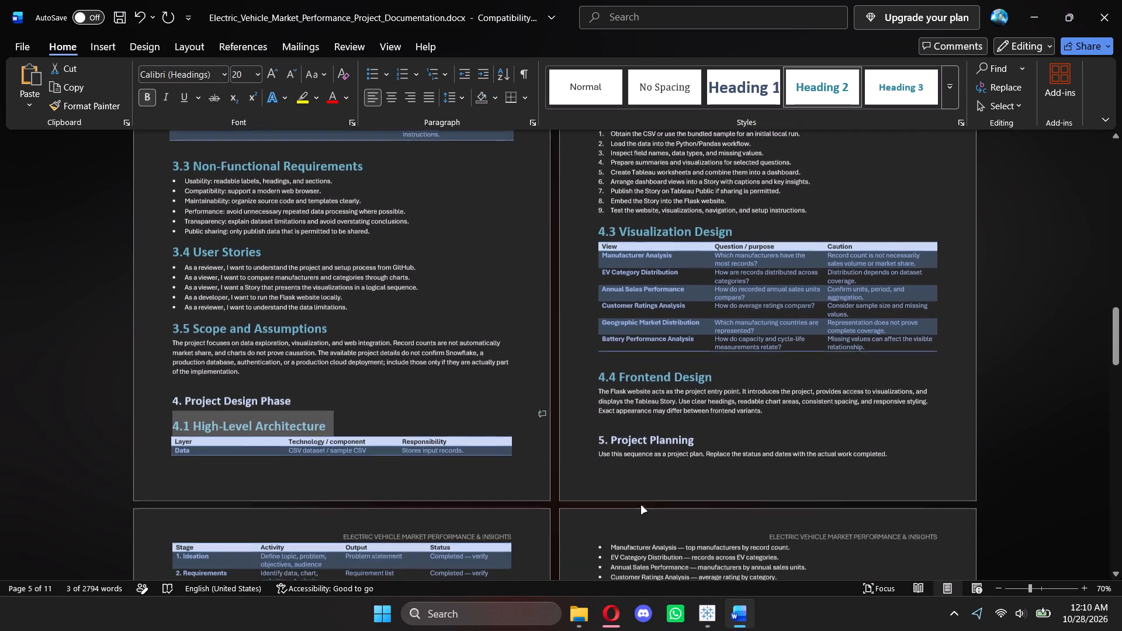
{"action": "scroll", "coordinate": [640, 505], "scroll_direction": "down", "scroll_amount": 11}
{"action": "left_click_drag", "start_coordinate": [711, 450], "coordinate": [692, 450]}
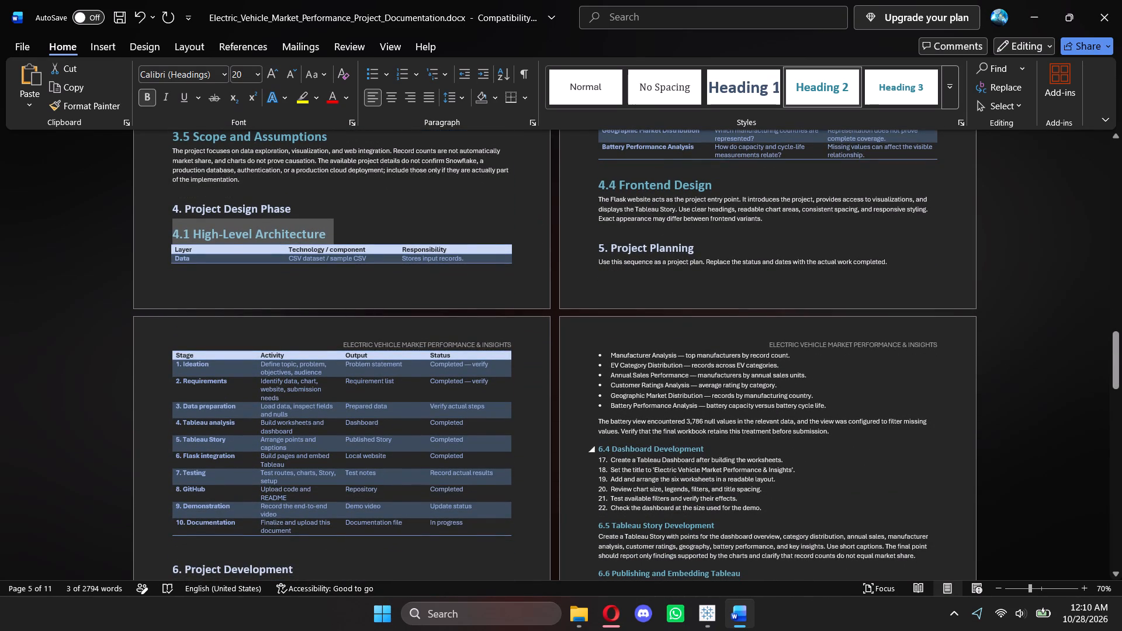
{"action": "left_click_drag", "start_coordinate": [692, 450], "coordinate": [596, 448]}
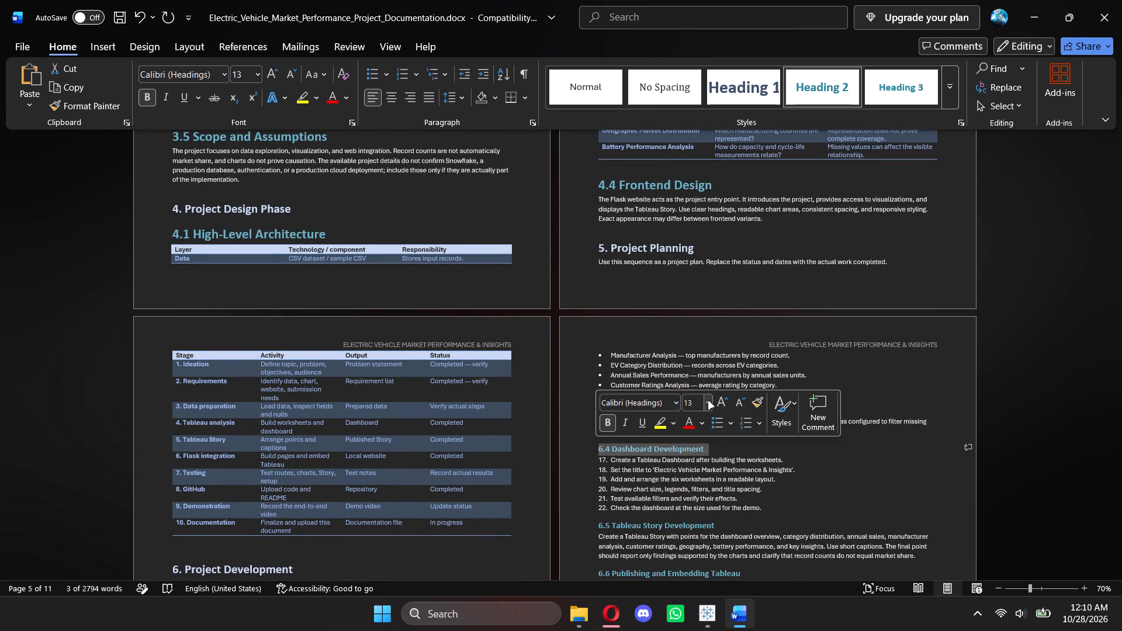
{"action": "left_click", "coordinate": [708, 401]}
{"action": "left_click", "coordinate": [696, 257]}
{"action": "scroll", "coordinate": [754, 432], "scroll_direction": "down", "scroll_amount": 3}
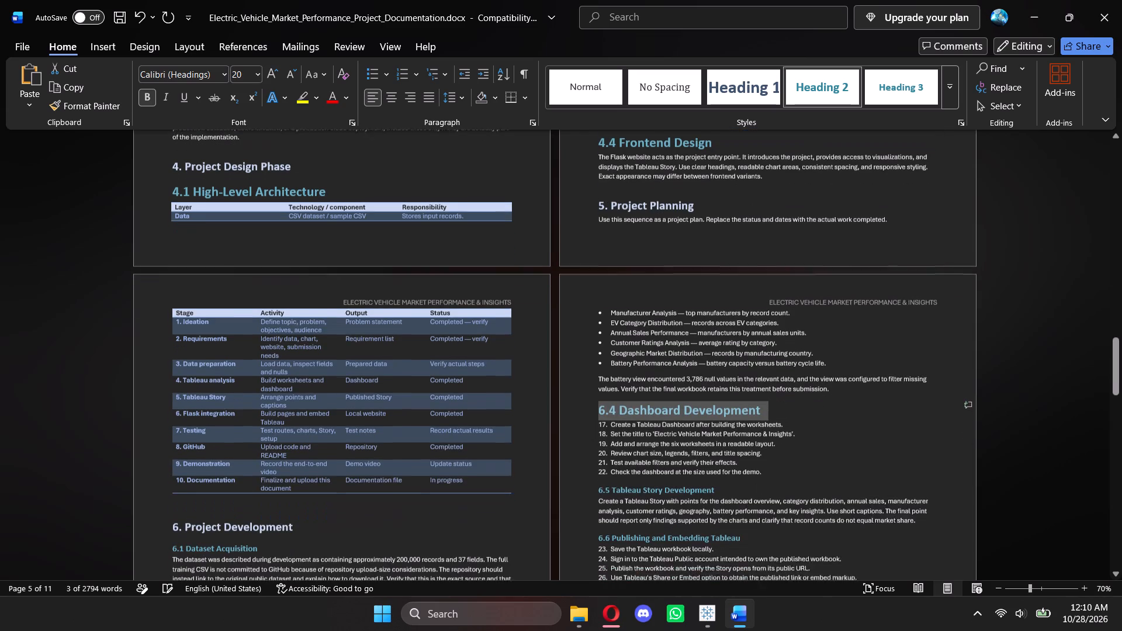
{"action": "left_click_drag", "start_coordinate": [726, 484], "coordinate": [595, 480]}
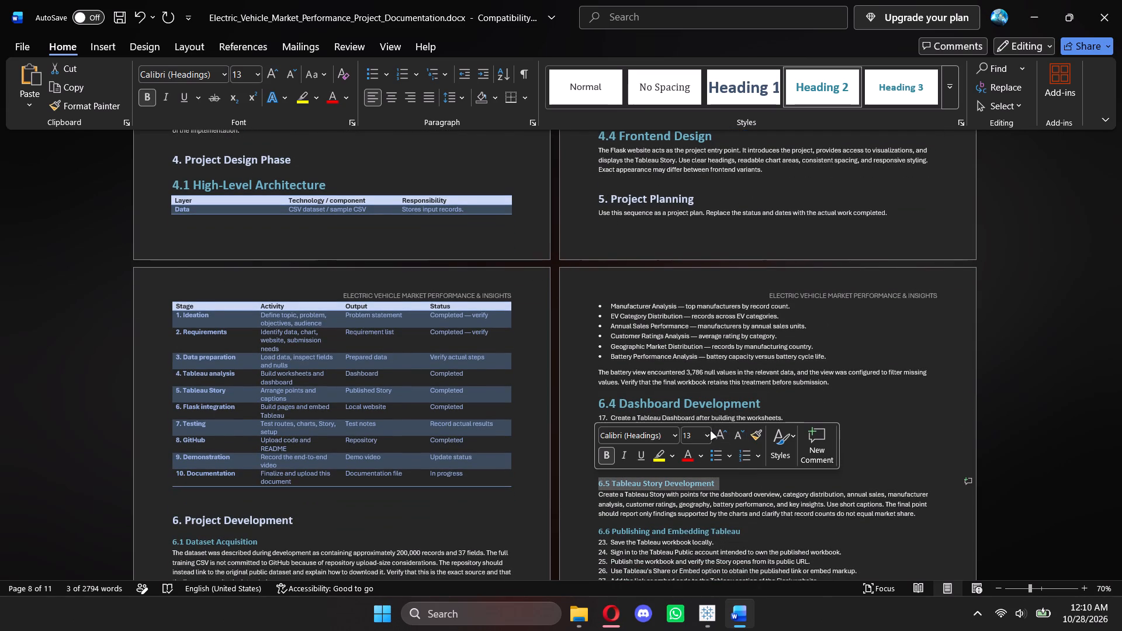
{"action": "left_click", "coordinate": [709, 431]}
{"action": "left_click", "coordinate": [682, 295]}
Set the font size of the subheadings 6.6 Publishing and Embedding Tableau and 6.7 Flask Website Development to 20.
{"action": "scroll", "coordinate": [736, 448], "scroll_direction": "down", "scroll_amount": 5}
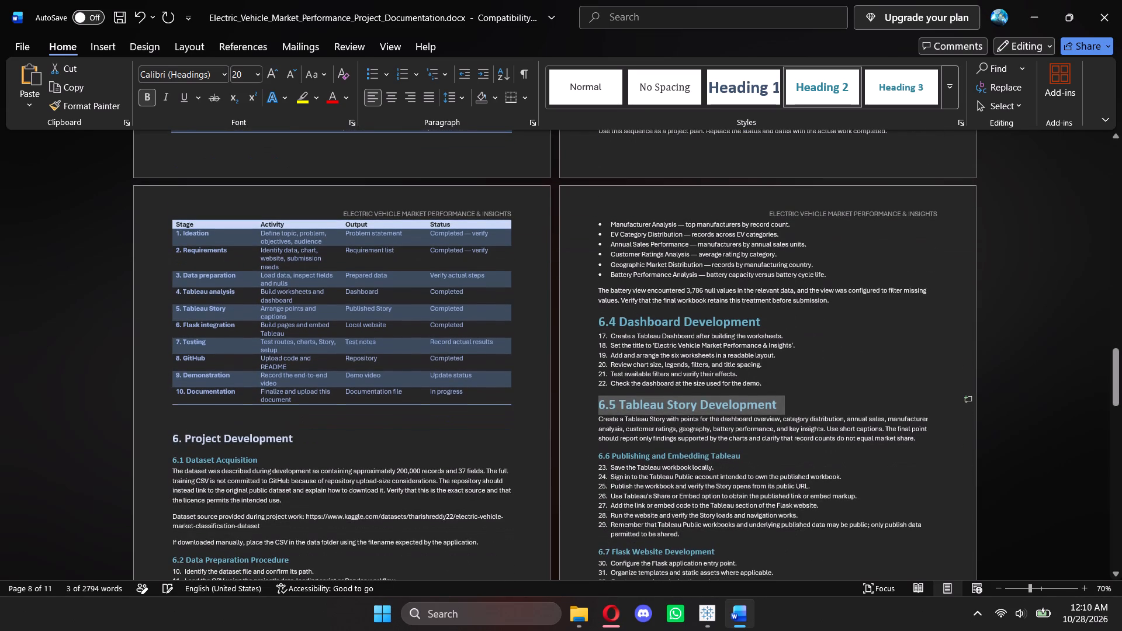
{"action": "left_click_drag", "start_coordinate": [743, 455], "coordinate": [593, 456]}
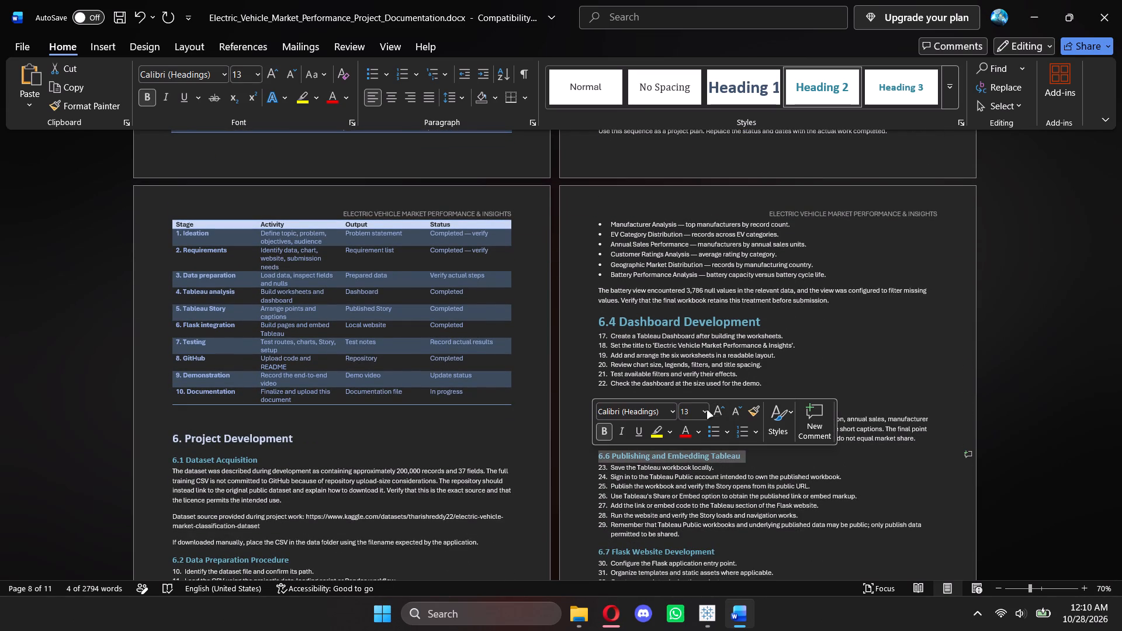
{"action": "left_click", "coordinate": [707, 410]}
{"action": "left_click", "coordinate": [683, 269]}
{"action": "scroll", "coordinate": [716, 440], "scroll_direction": "down", "scroll_amount": 3}
{"action": "left_click_drag", "start_coordinate": [718, 508], "coordinate": [715, 508]}
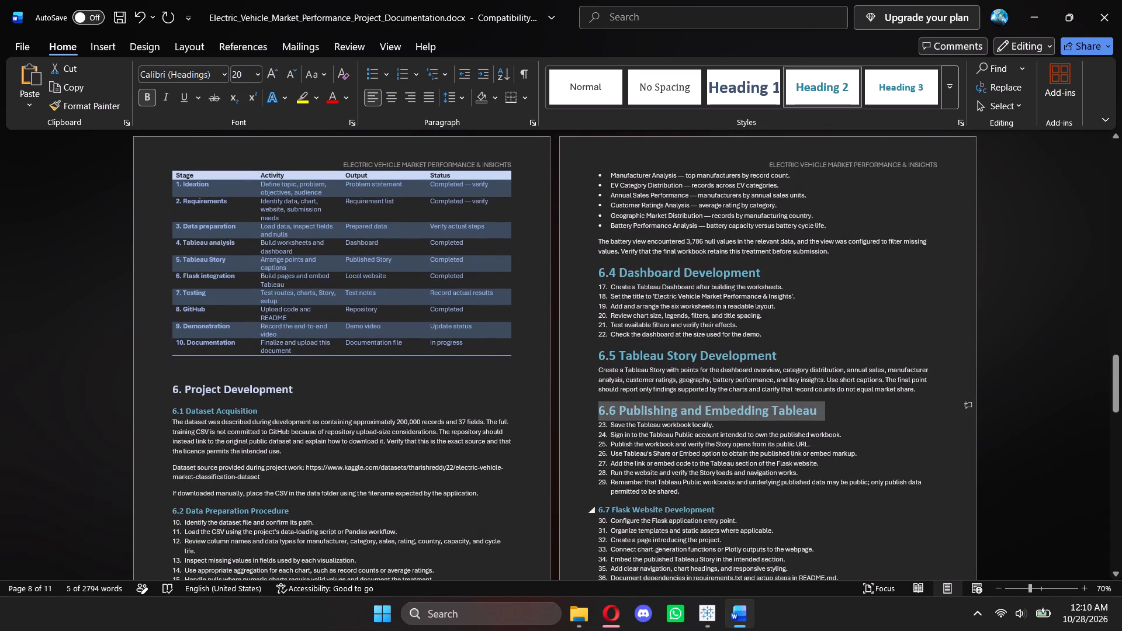
{"action": "left_click_drag", "start_coordinate": [715, 508], "coordinate": [579, 509]}
{"action": "left_click", "coordinate": [693, 463]}
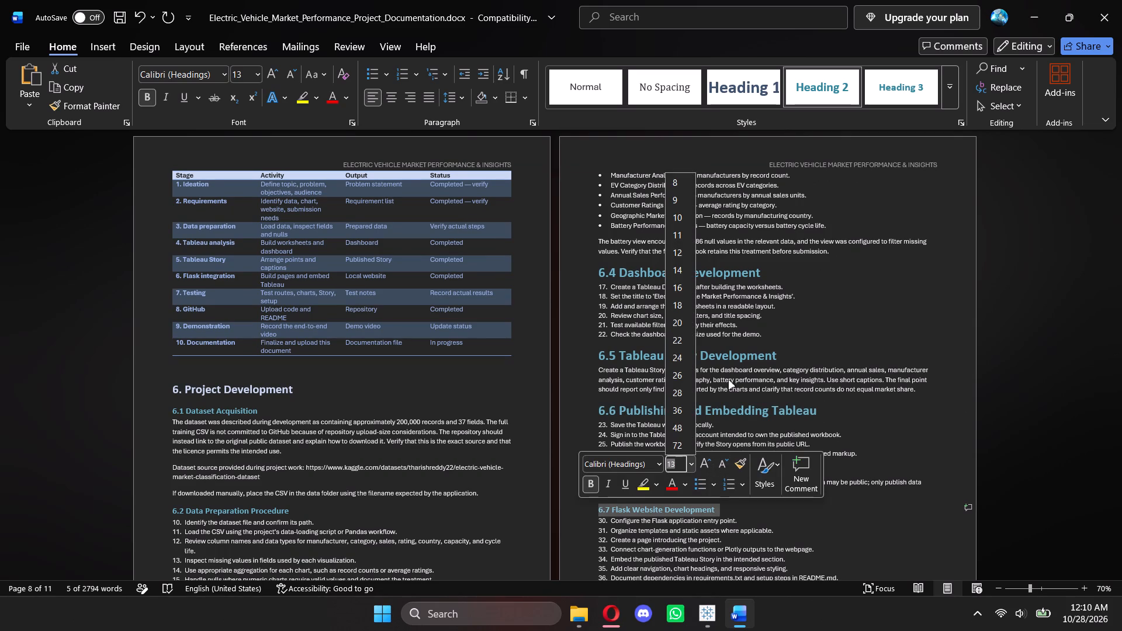
{"action": "left_click", "coordinate": [683, 325]}
Set the font size of the subheading 6.8 GitHub Publishing to 20.
{"action": "scroll", "coordinate": [598, 477], "scroll_direction": "down", "scroll_amount": 8}
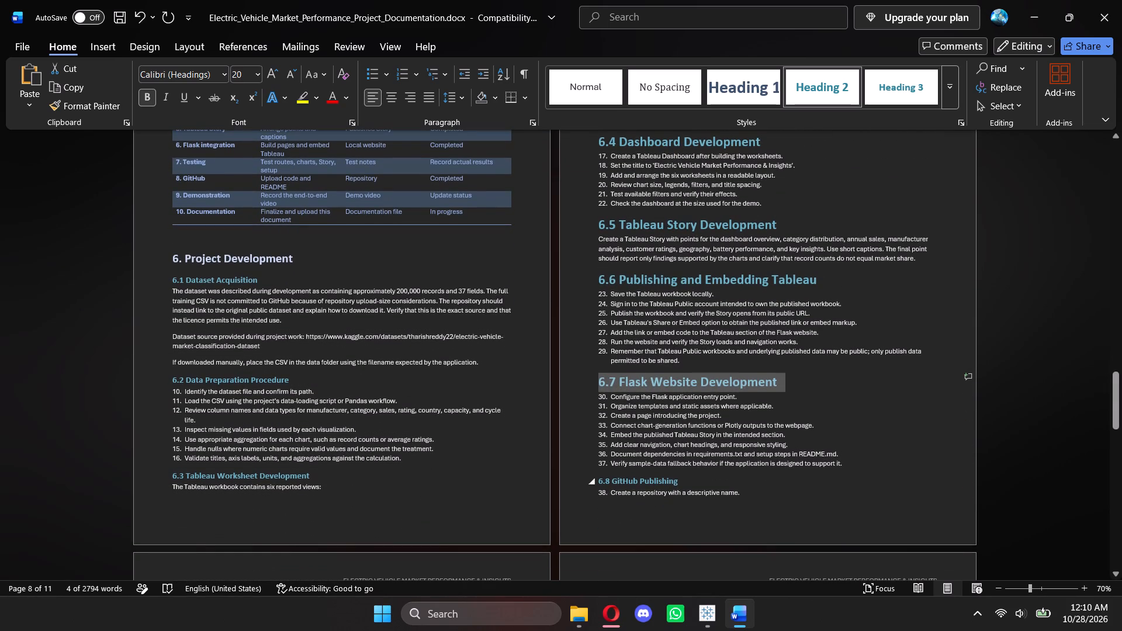
{"action": "left_click_drag", "start_coordinate": [683, 479], "coordinate": [598, 481]}
{"action": "left_click", "coordinate": [712, 441]}
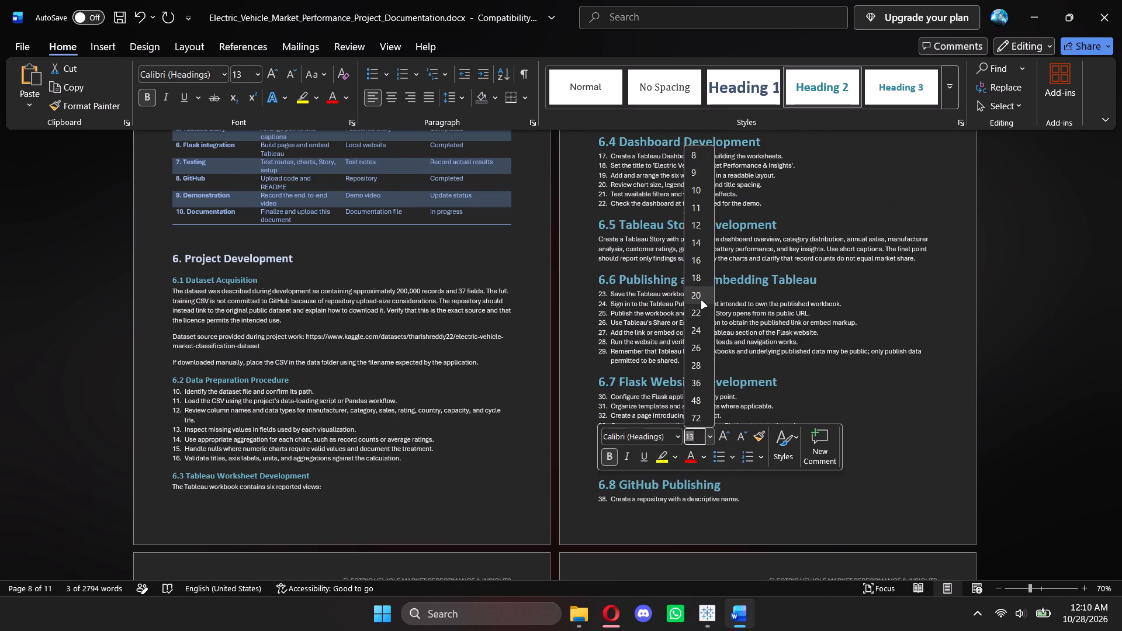
{"action": "left_click", "coordinate": [701, 300]}
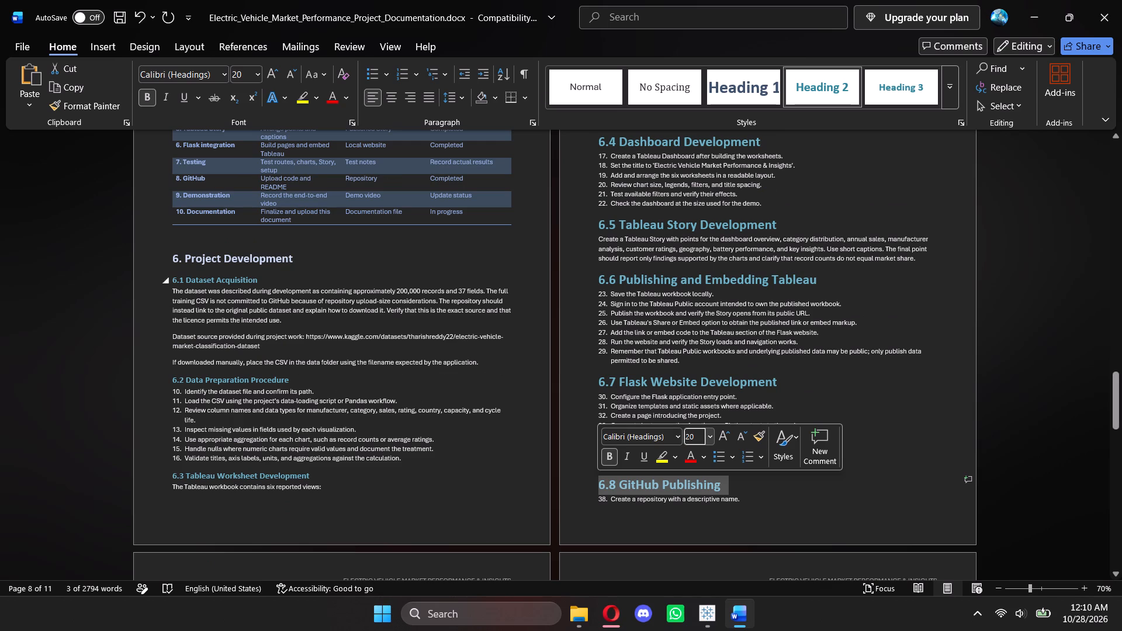
Set the font size of the subheadings 6.1 Dataset Acquisition and 6.2 Data Preparation Procedure to 20.
{"action": "left_click_drag", "start_coordinate": [269, 277], "coordinate": [164, 278]}
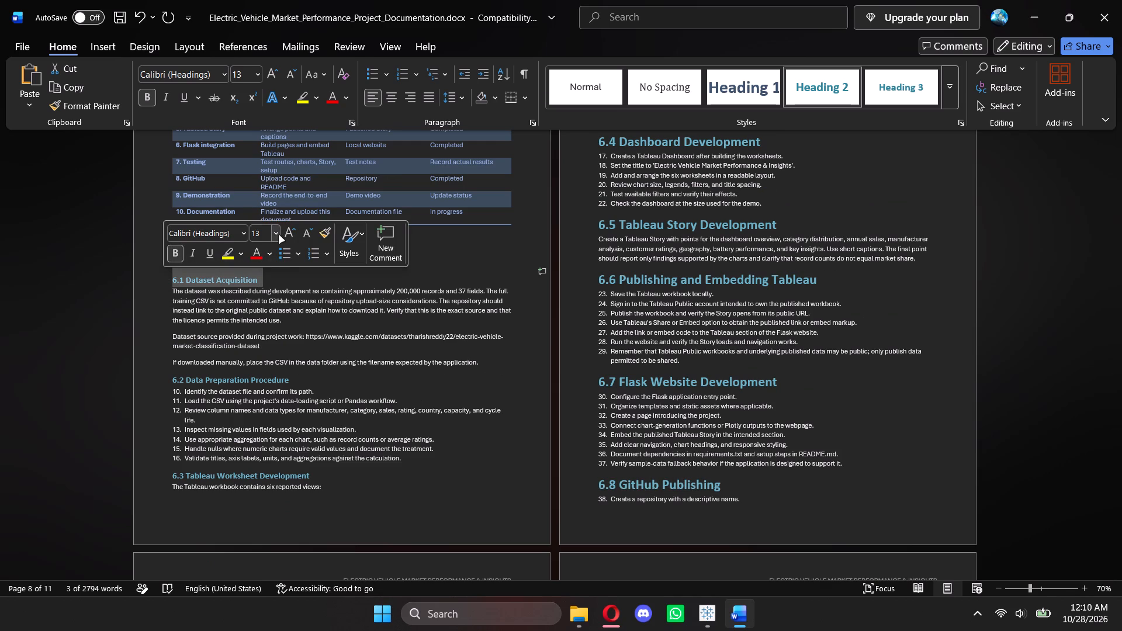
{"action": "left_click", "coordinate": [279, 235]}
{"action": "left_click", "coordinate": [260, 389]}
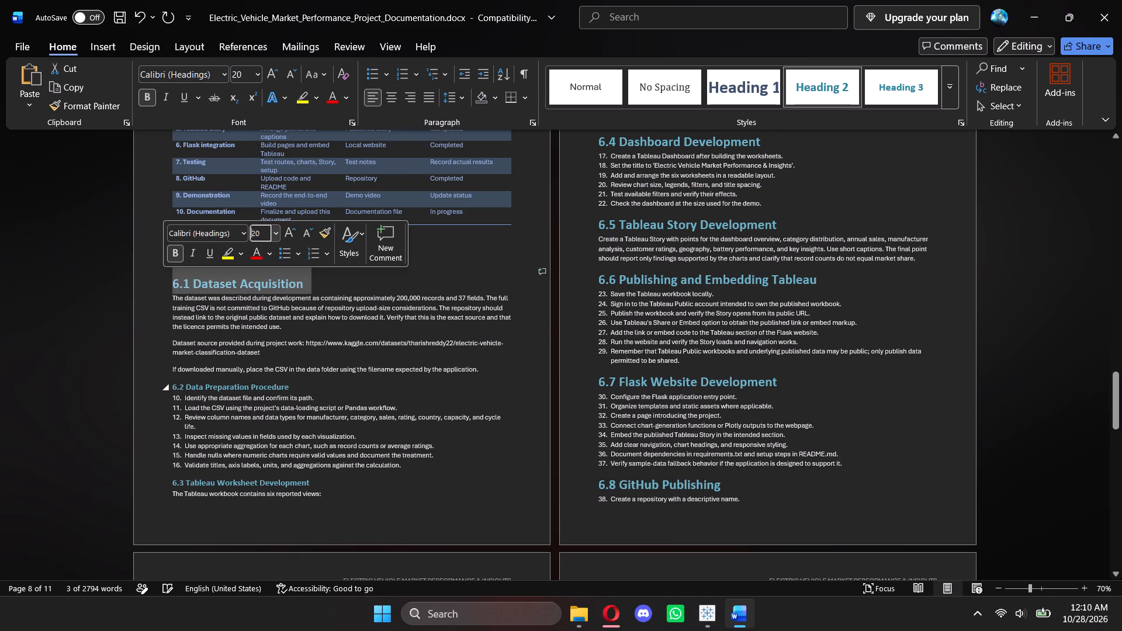
{"action": "left_click_drag", "start_coordinate": [296, 387], "coordinate": [178, 386]}
{"action": "left_click", "coordinate": [271, 396]}
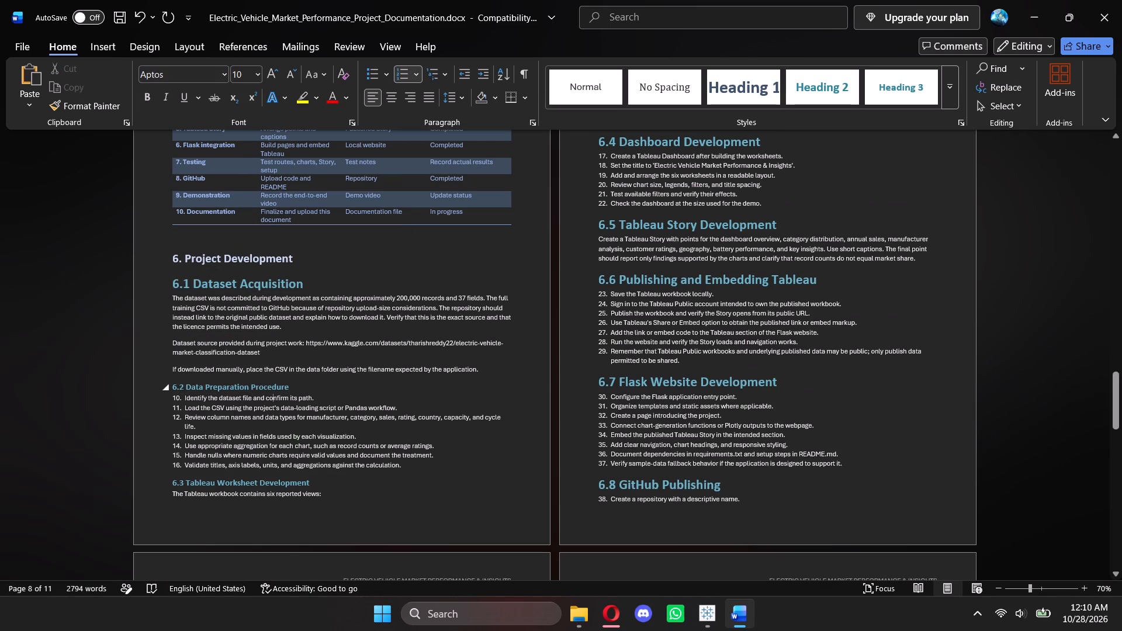
{"action": "left_click_drag", "start_coordinate": [295, 391], "coordinate": [167, 394]}
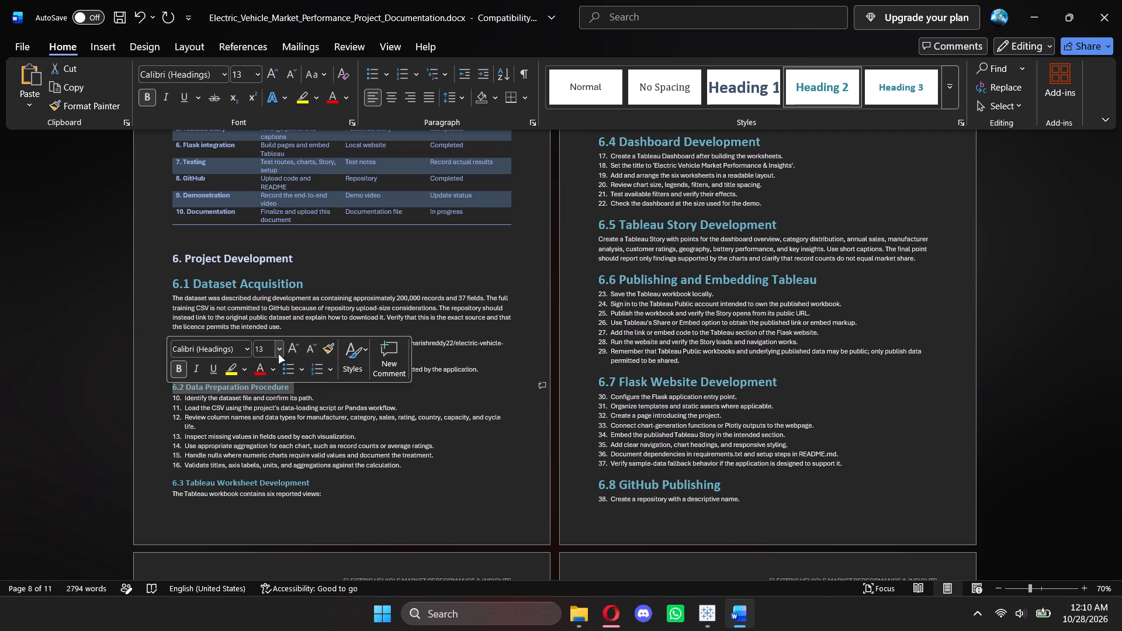
{"action": "left_click", "coordinate": [279, 355]}
{"action": "left_click", "coordinate": [270, 203]}
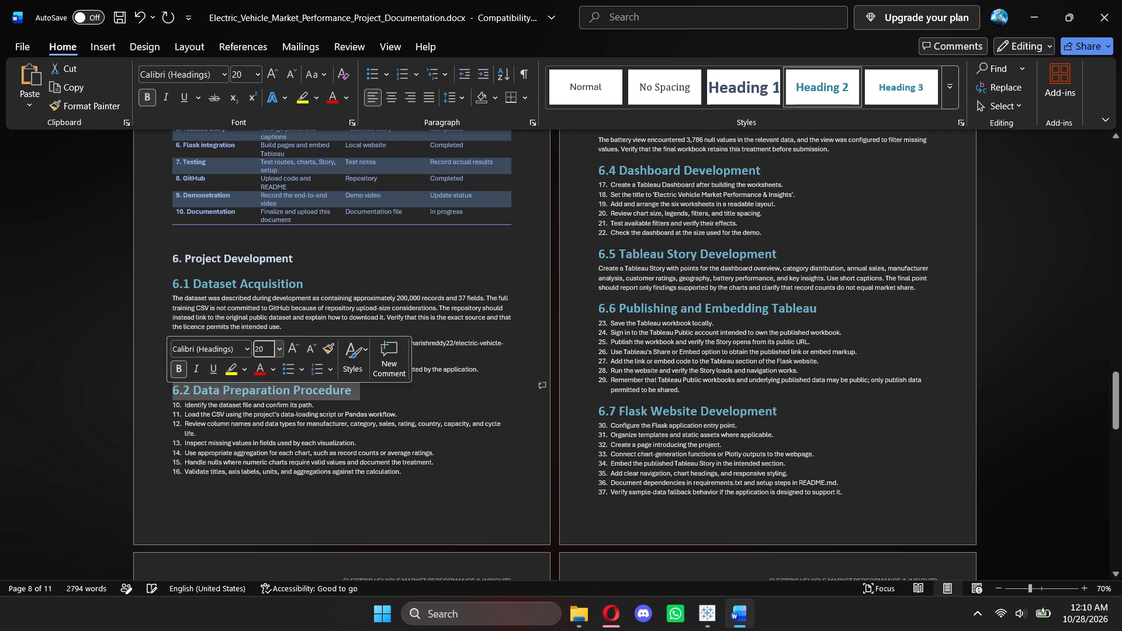
Set the font size of the subheading 6.3 Tableau Worksheet Development to 20.
{"action": "scroll", "coordinate": [704, 308], "scroll_direction": "up", "scroll_amount": 9}
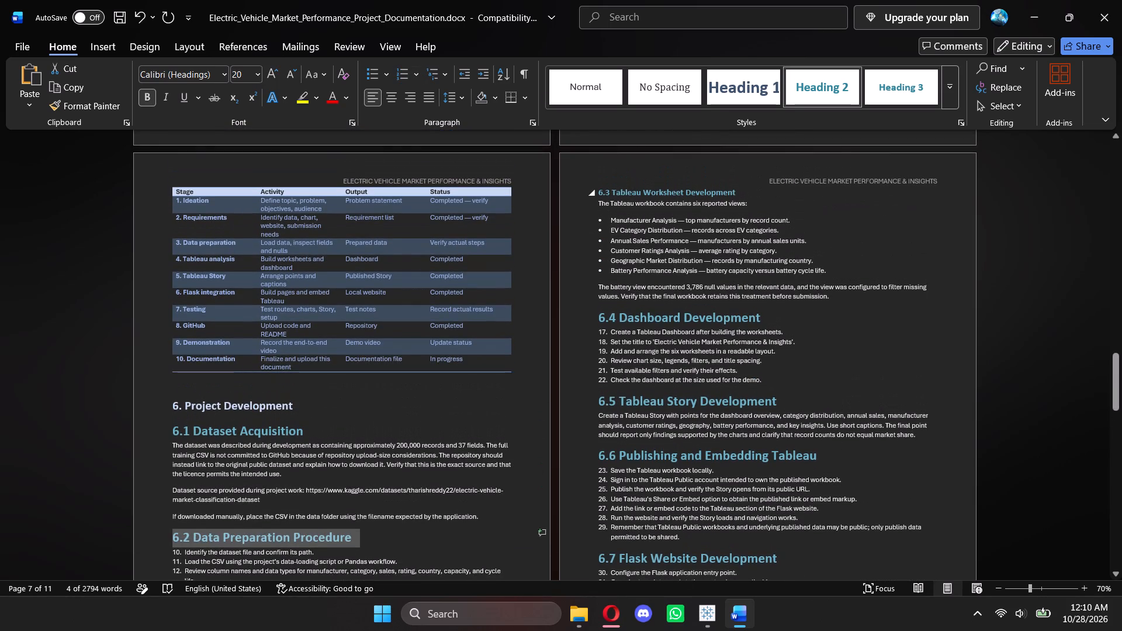
{"action": "left_click_drag", "start_coordinate": [742, 192], "coordinate": [566, 196]}
{"action": "left_click", "coordinate": [678, 149]}
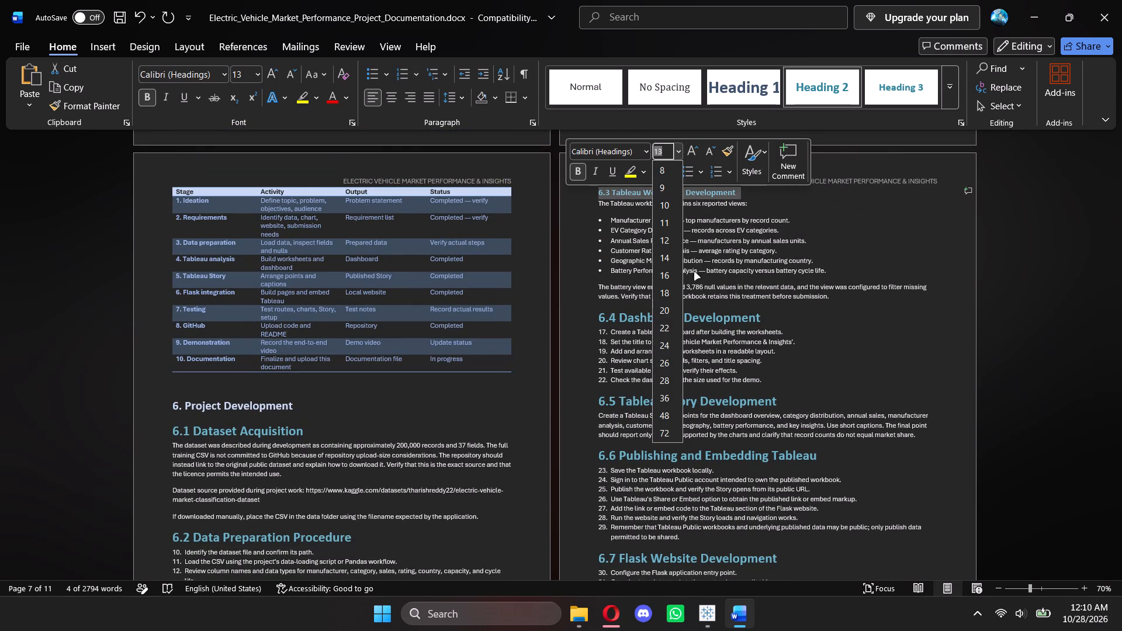
{"action": "left_click", "coordinate": [673, 305]}
{"action": "left_click", "coordinate": [787, 333]}
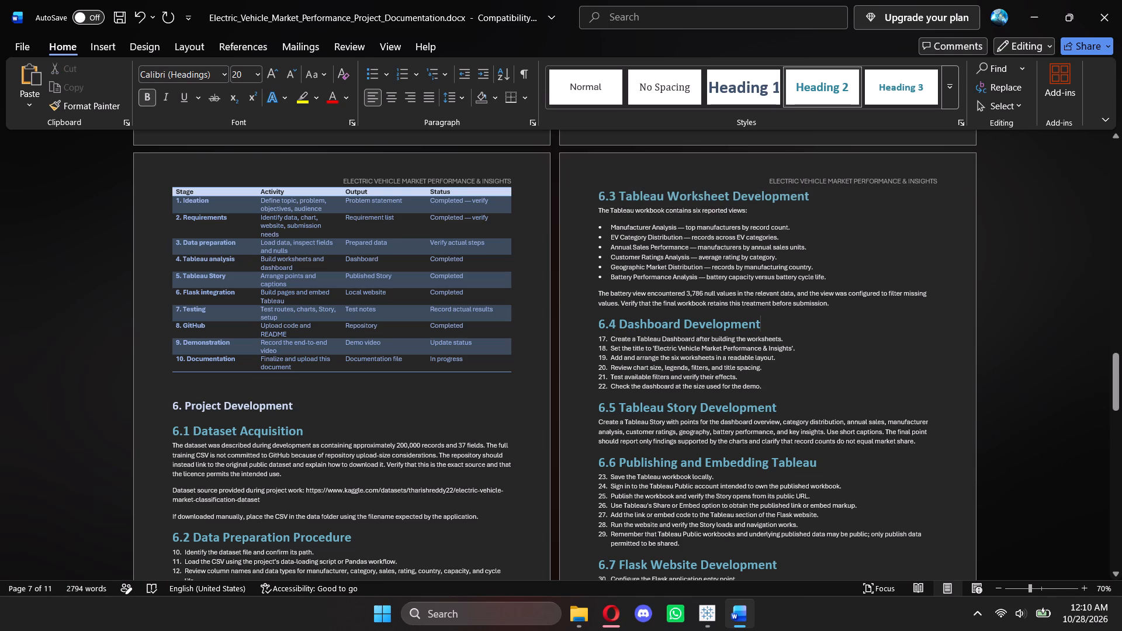
Set the font size of the subheading 8.1 Local Setup to 20.
{"action": "scroll", "coordinate": [789, 351], "scroll_direction": "down", "scroll_amount": 20}
{"action": "scroll", "coordinate": [789, 351], "scroll_direction": "down", "scroll_amount": 6}
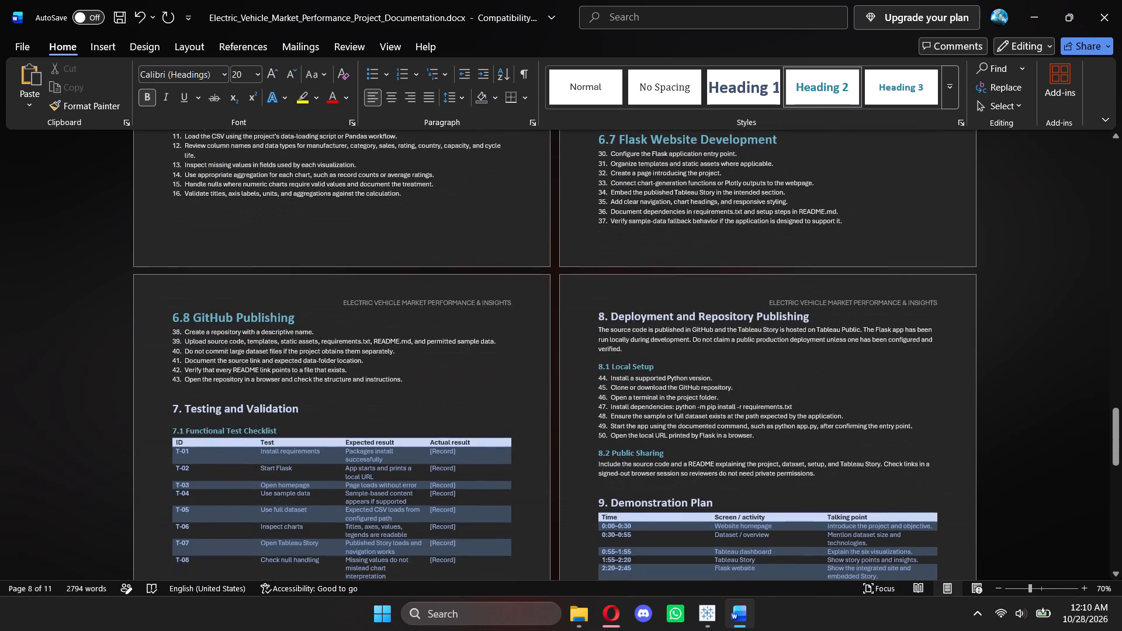
{"action": "left_click_drag", "start_coordinate": [669, 366], "coordinate": [591, 370]}
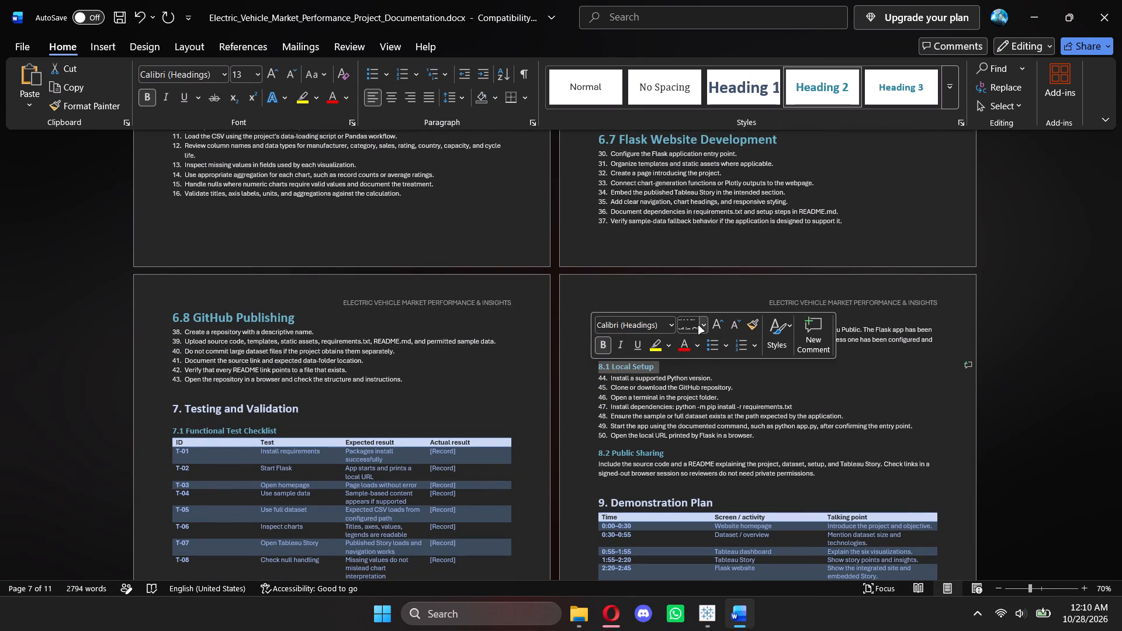
{"action": "left_click", "coordinate": [698, 325]}
{"action": "left_click", "coordinate": [705, 323]}
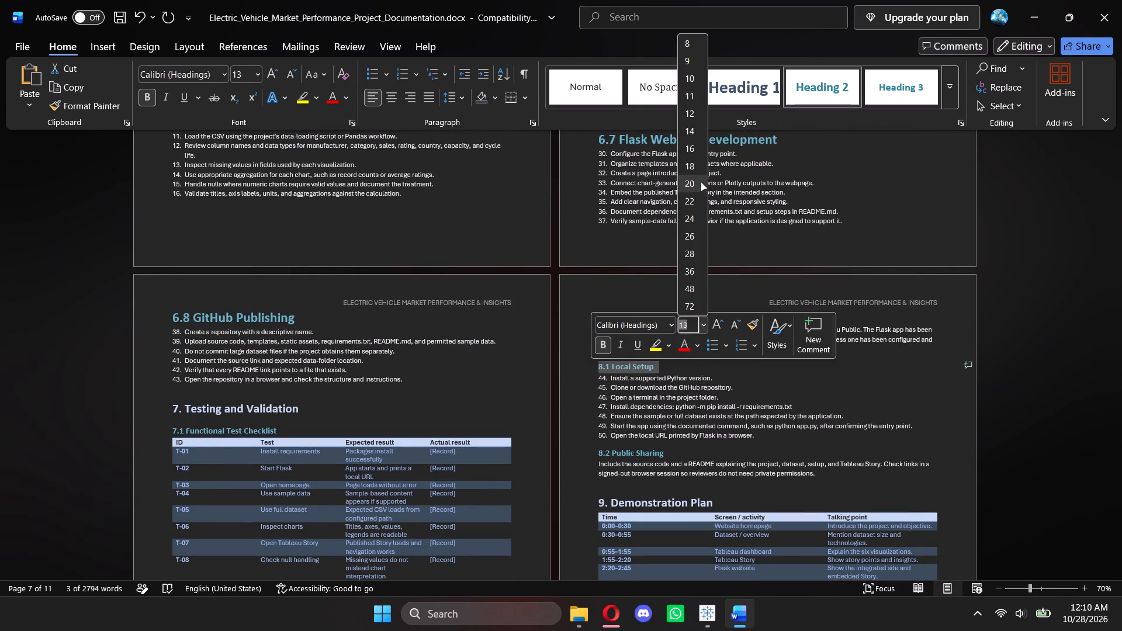
{"action": "left_click", "coordinate": [701, 182]}
Set the font size of the subheadings 7.1 Functional Test Checklist and 8.2 Public Sharing to 20.
{"action": "scroll", "coordinate": [681, 376], "scroll_direction": "down", "scroll_amount": 4}
{"action": "left_click_drag", "start_coordinate": [278, 372], "coordinate": [168, 370]}
{"action": "left_click", "coordinate": [282, 324]}
{"action": "left_click", "coordinate": [271, 189]}
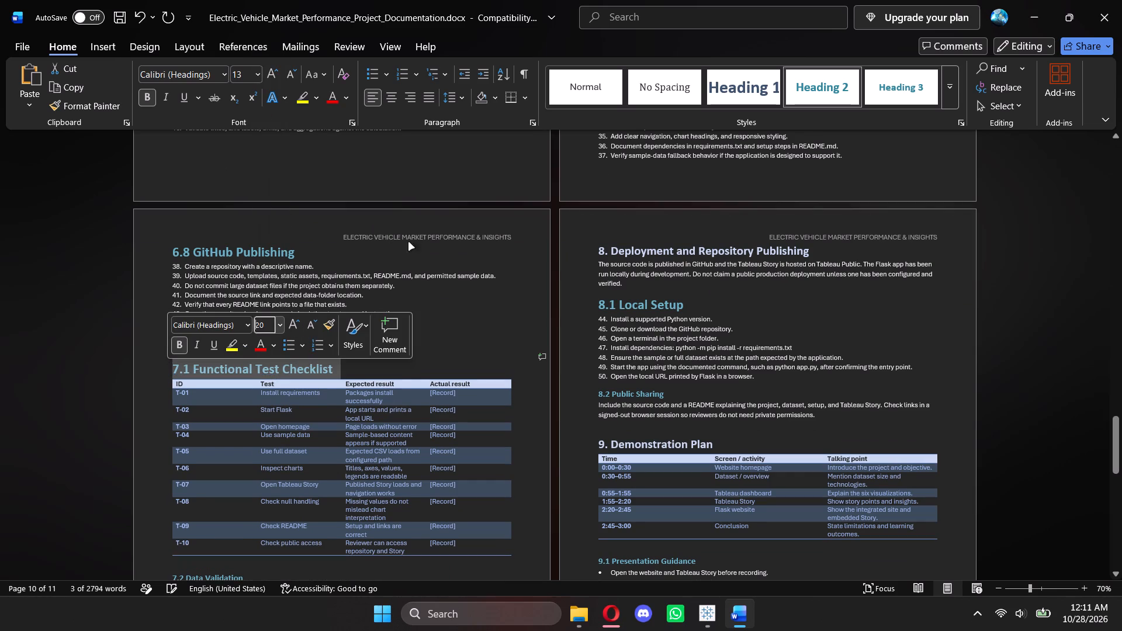
{"action": "left_click_drag", "start_coordinate": [671, 396], "coordinate": [587, 397]}
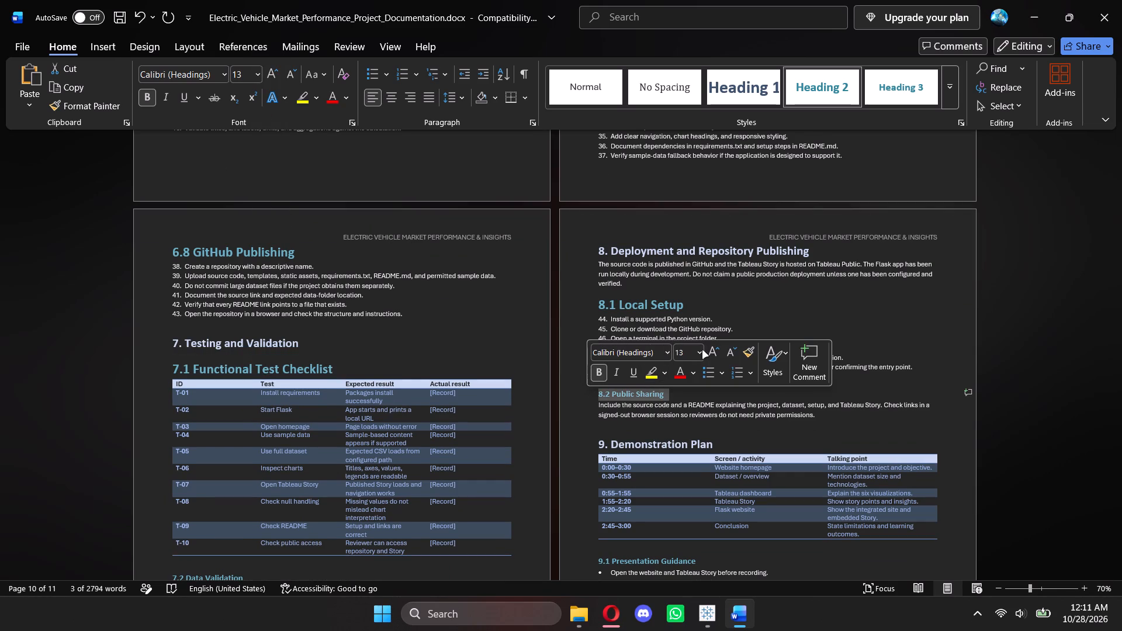
{"action": "left_click", "coordinate": [699, 351]}
{"action": "left_click", "coordinate": [693, 214]}
Set the font size of the subheadings 7.2 Data Validation and 7.3 Performance Testing to 20.
{"action": "scroll", "coordinate": [587, 379], "scroll_direction": "down", "scroll_amount": 12}
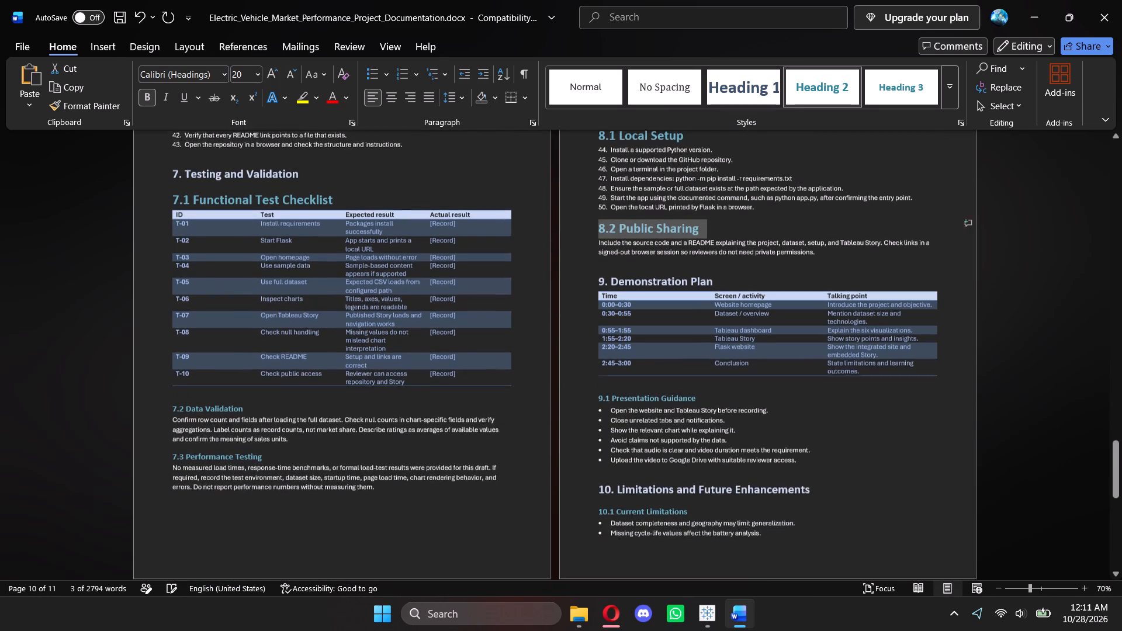
{"action": "left_click_drag", "start_coordinate": [257, 384], "coordinate": [170, 386]}
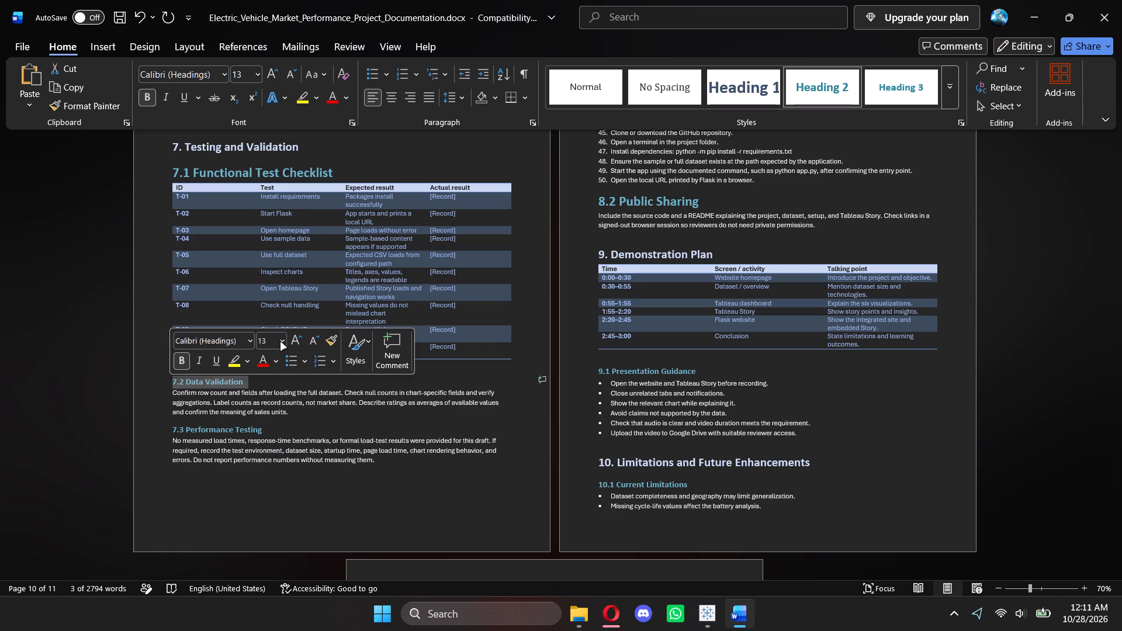
{"action": "left_click", "coordinate": [280, 342]}
{"action": "left_click", "coordinate": [272, 202]}
{"action": "left_click_drag", "start_coordinate": [273, 429], "coordinate": [173, 429]}
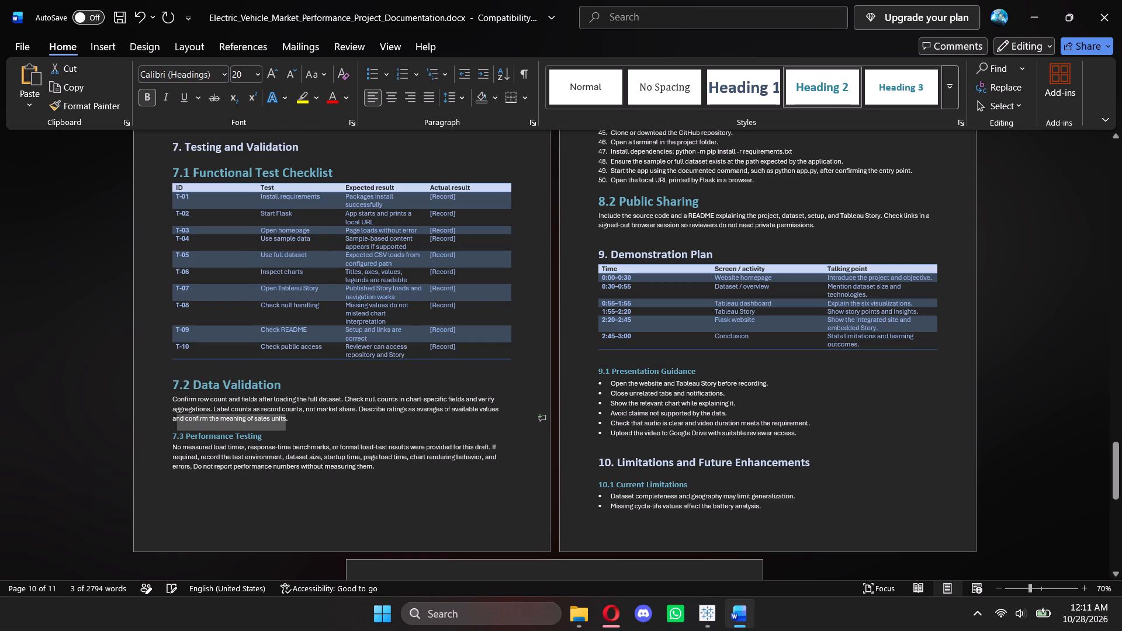
{"action": "left_click_drag", "start_coordinate": [173, 429], "coordinate": [170, 429]}
{"action": "left_click_drag", "start_coordinate": [284, 437], "coordinate": [156, 435]}
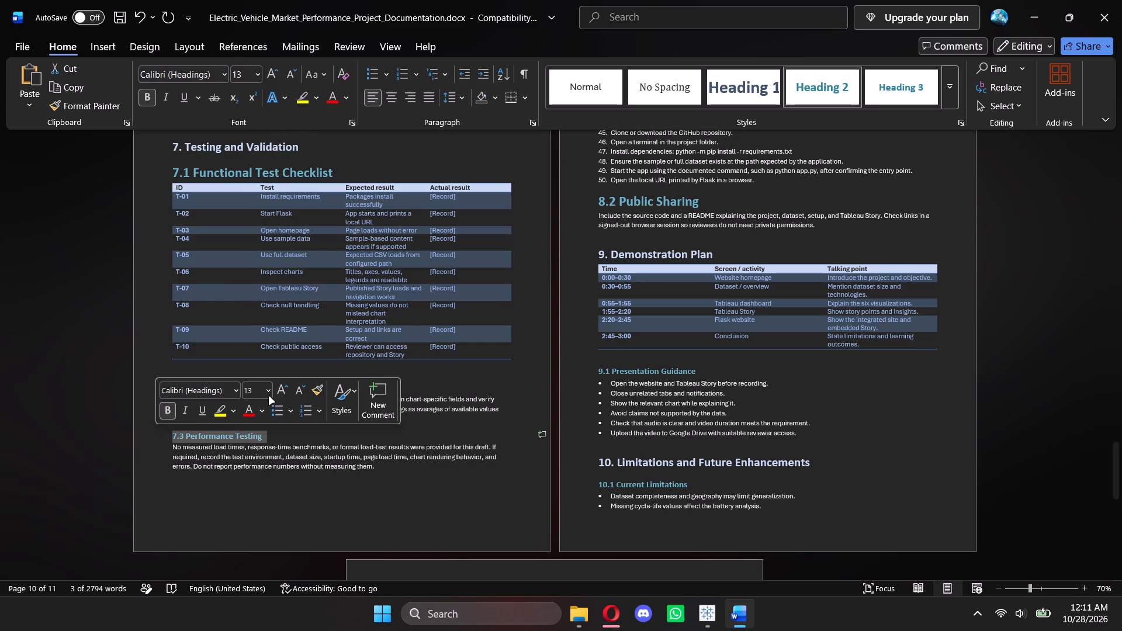
{"action": "left_click", "coordinate": [266, 393]}
{"action": "left_click", "coordinate": [258, 247]}
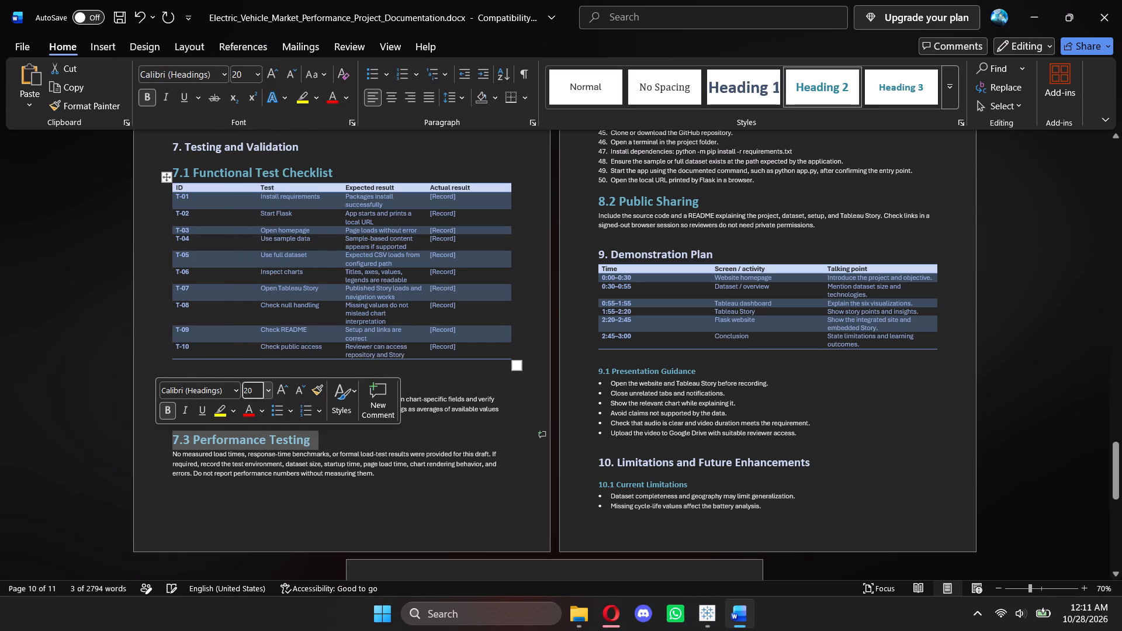
Set the font size of the subheadings 9.1 Presentation Guidance and 10.1 Current Limitations to 20.
{"action": "left_click_drag", "start_coordinate": [698, 372], "coordinate": [579, 372]}
{"action": "left_click", "coordinate": [690, 330]}
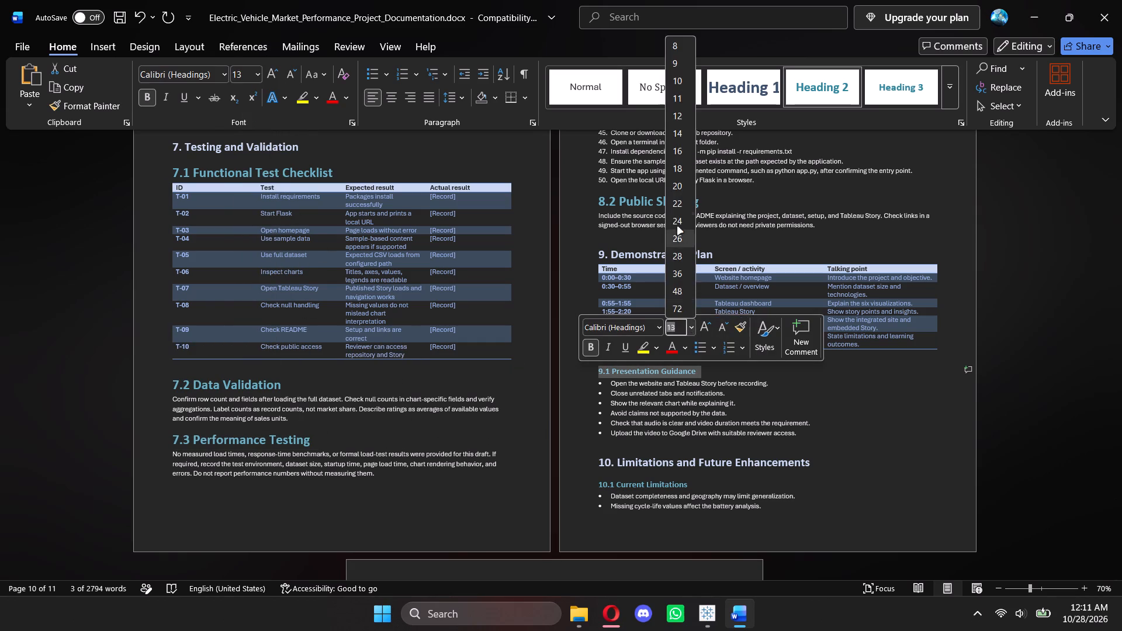
{"action": "left_click", "coordinate": [676, 184]}
{"action": "left_click_drag", "start_coordinate": [695, 490], "coordinate": [598, 489]}
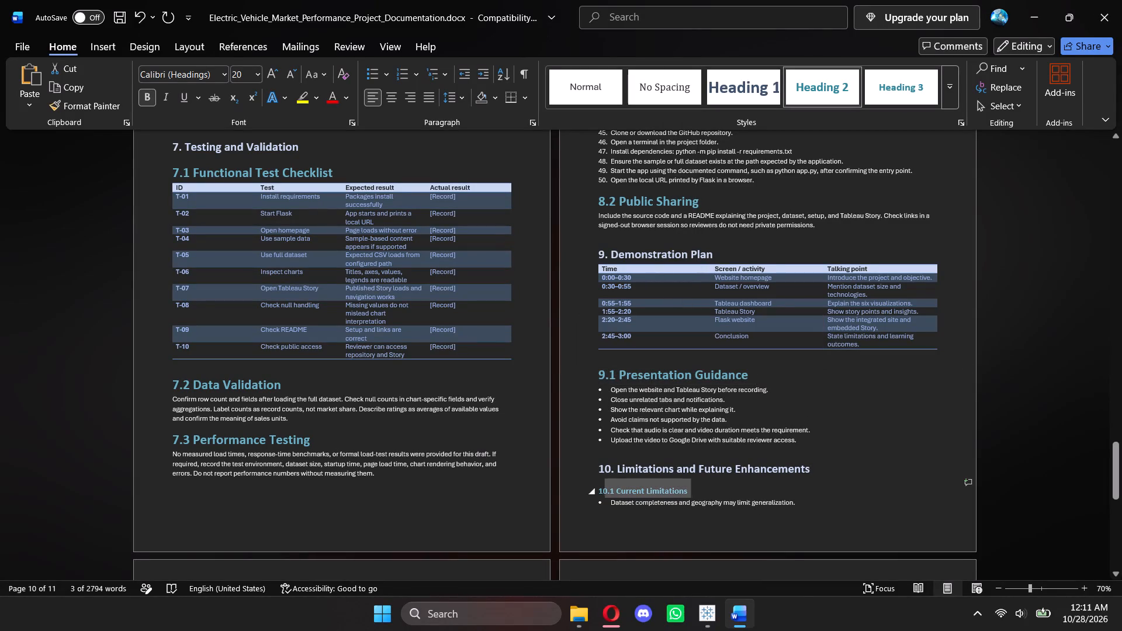
{"action": "left_click_drag", "start_coordinate": [598, 489], "coordinate": [595, 489]}
{"action": "left_click", "coordinate": [705, 450]}
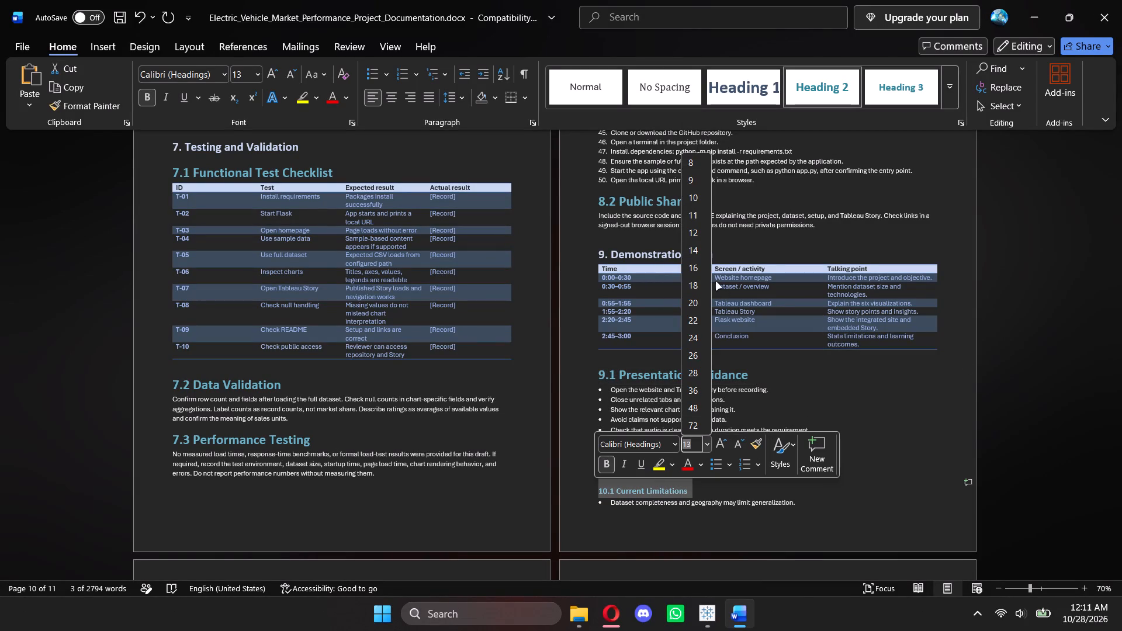
{"action": "left_click", "coordinate": [687, 307]}
Set the font size of the subheading 10.2 Future Enhancements to 20.
{"action": "scroll", "coordinate": [548, 394], "scroll_direction": "down", "scroll_amount": 11}
{"action": "left_click_drag", "start_coordinate": [290, 464], "coordinate": [169, 462]}
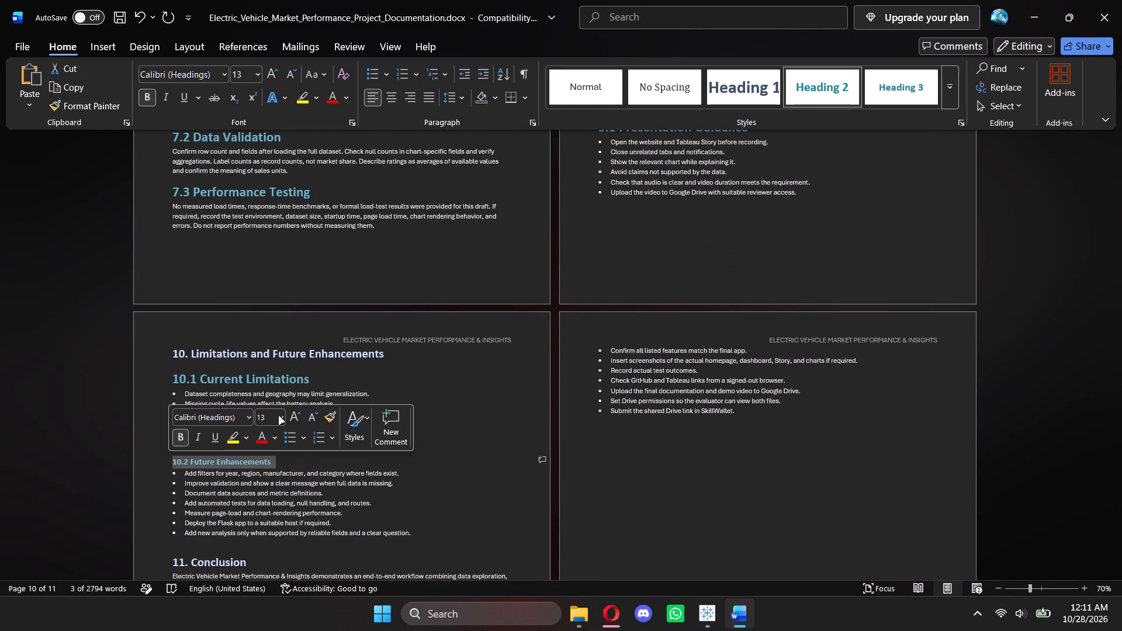
{"action": "left_click", "coordinate": [279, 416]}
{"action": "left_click", "coordinate": [264, 275]}
Review the document from the beginning, checking the font sizes of the cover title, the Contents heading and the 1. Executive Summary heading.
{"action": "scroll", "coordinate": [411, 442], "scroll_direction": "down", "scroll_amount": 4}
{"action": "scroll", "coordinate": [333, 433], "scroll_direction": "down", "scroll_amount": 5}
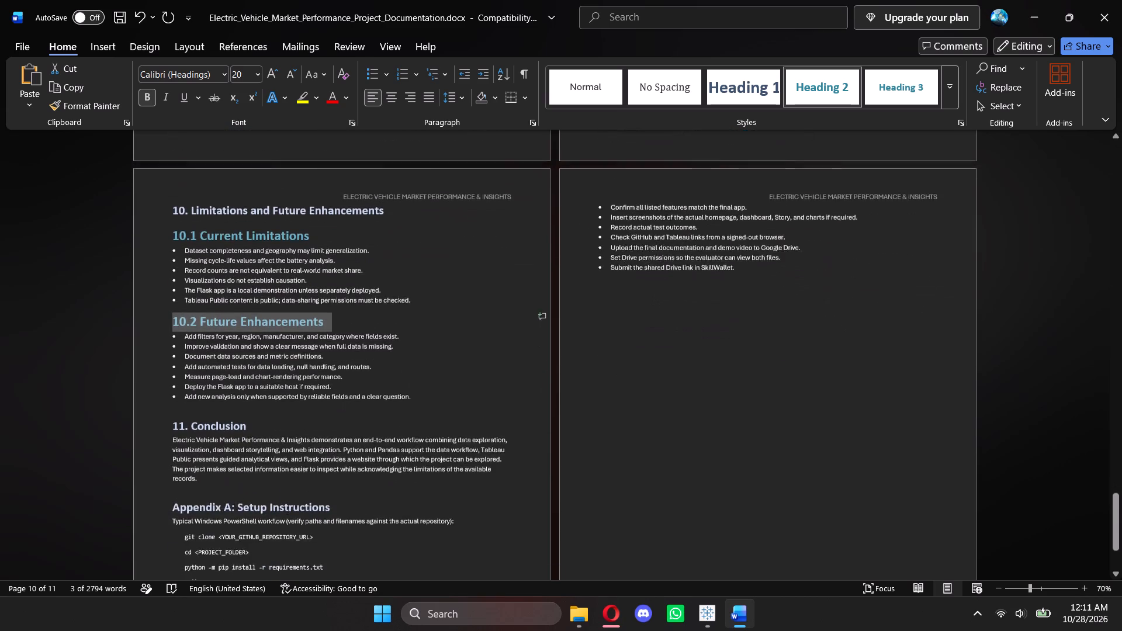
{"action": "scroll", "coordinate": [323, 438], "scroll_direction": "down", "scroll_amount": 16}
{"action": "scroll", "coordinate": [425, 457], "scroll_direction": "up", "scroll_amount": 20}
{"action": "scroll", "coordinate": [425, 457], "scroll_direction": "up", "scroll_amount": 1}
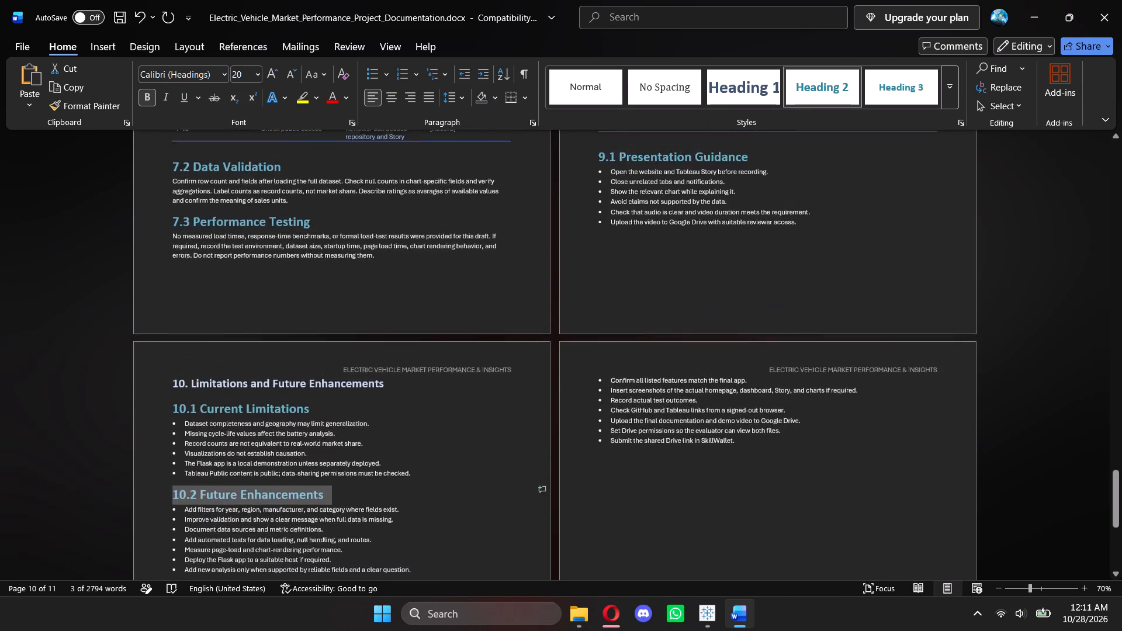
{"action": "scroll", "coordinate": [556, 483], "scroll_direction": "up", "scroll_amount": 2}
{"action": "left_click_drag", "start_coordinate": [1112, 496], "coordinate": [1121, 212]}
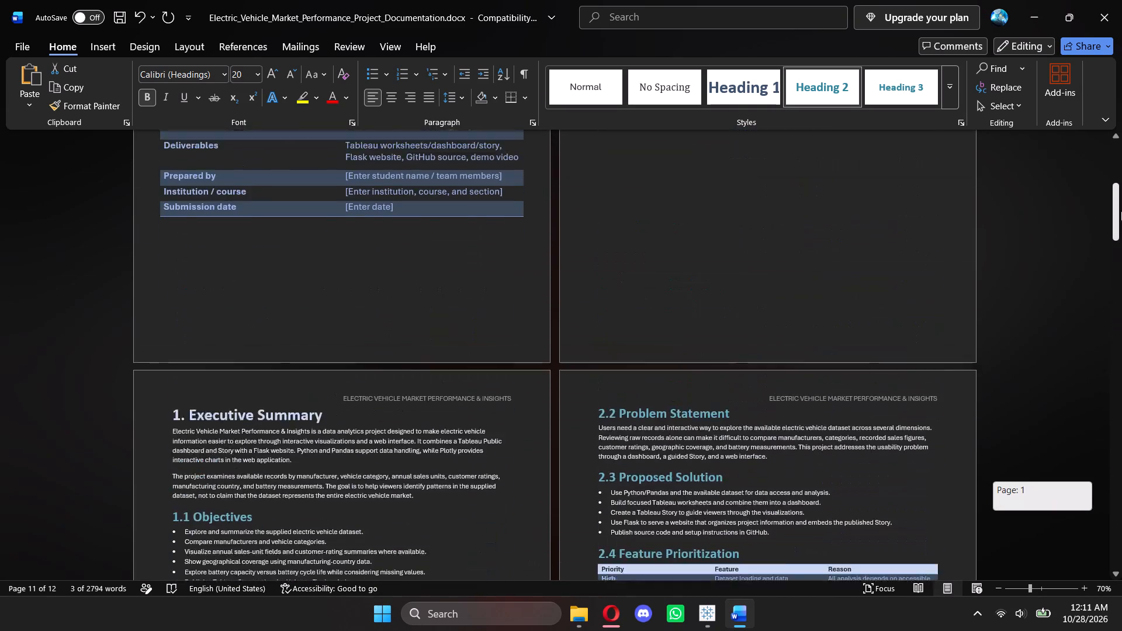
{"action": "left_click_drag", "start_coordinate": [1121, 212], "coordinate": [1121, 190]}
{"action": "scroll", "coordinate": [780, 434], "scroll_direction": "up", "scroll_amount": 6}
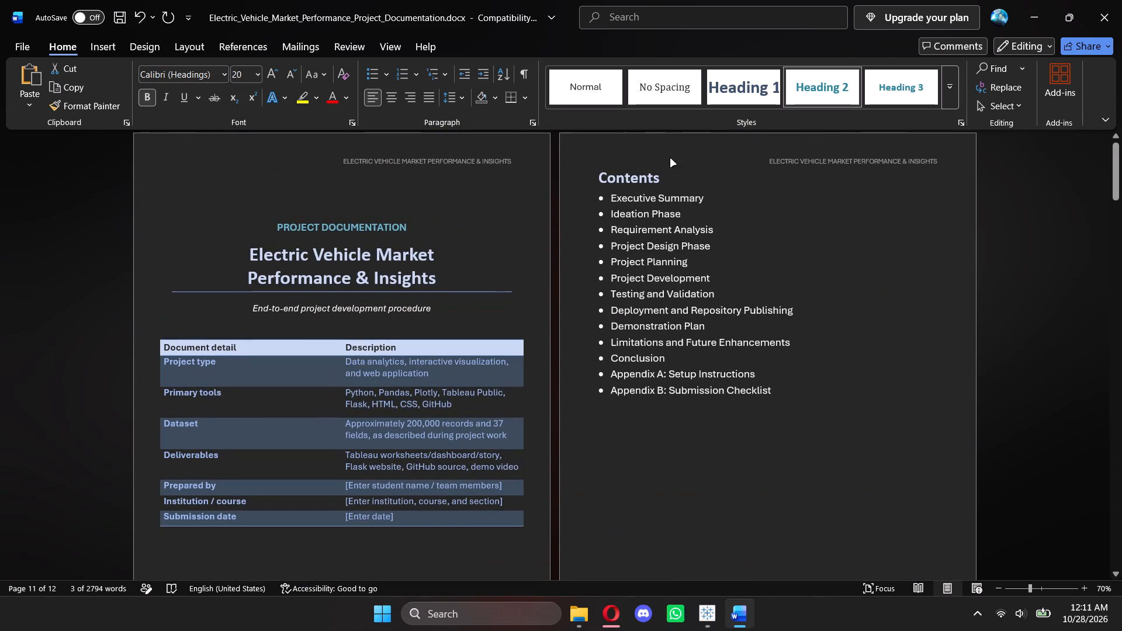
{"action": "left_click_drag", "start_coordinate": [662, 168], "coordinate": [577, 178]}
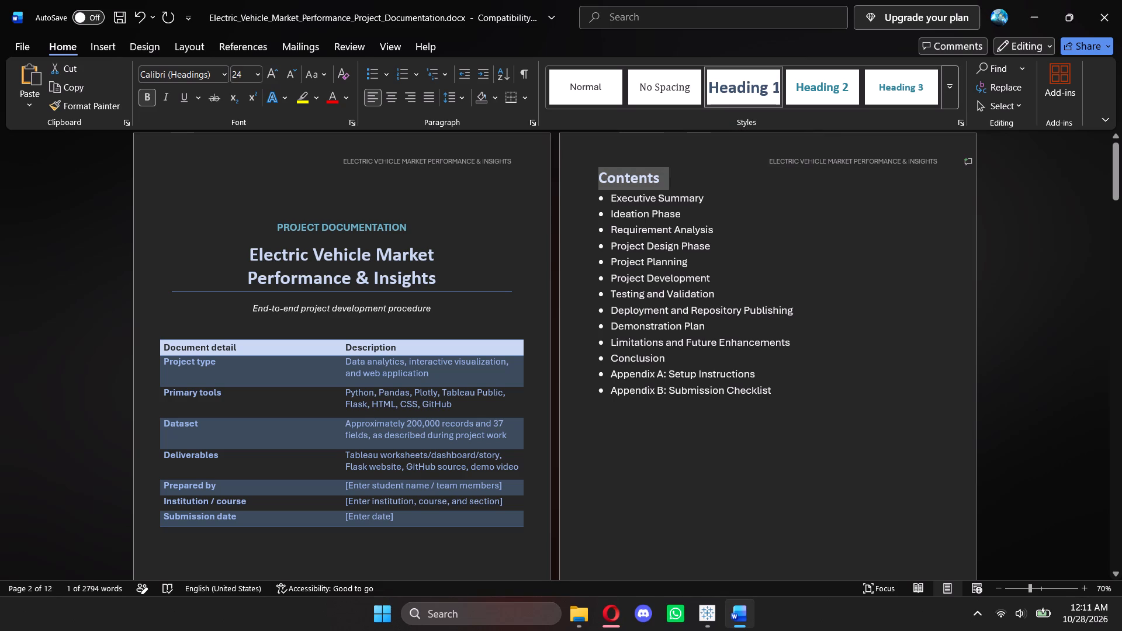
{"action": "left_click_drag", "start_coordinate": [439, 276], "coordinate": [234, 246]}
{"action": "left_click", "coordinate": [348, 200]}
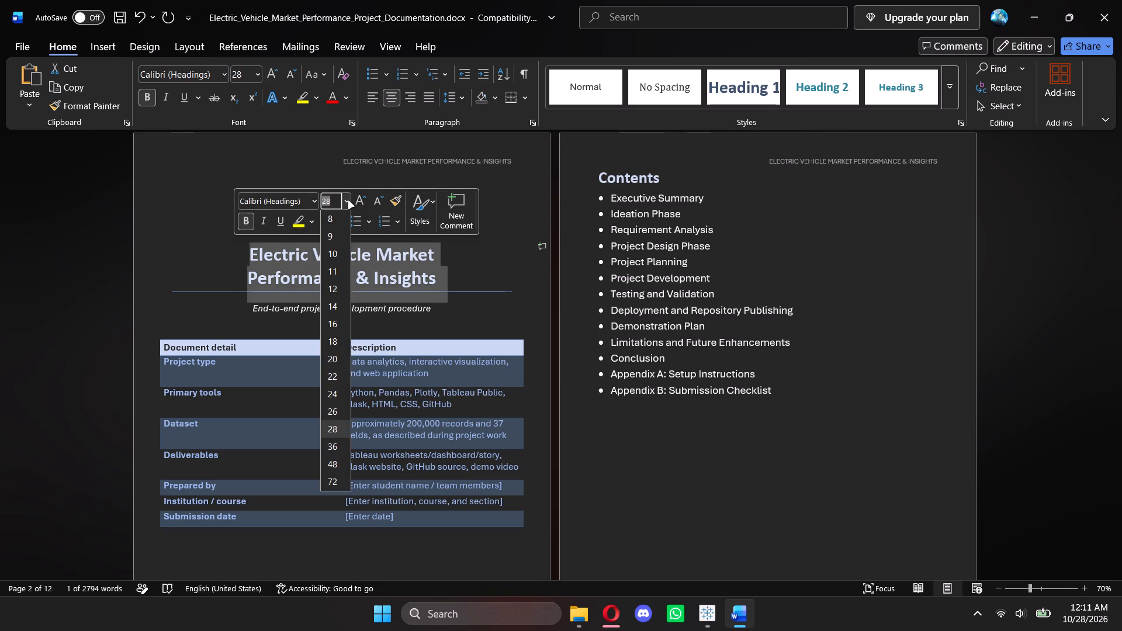
{"action": "left_click", "coordinate": [610, 403]}
{"action": "scroll", "coordinate": [623, 418], "scroll_direction": "down", "scroll_amount": 11}
{"action": "scroll", "coordinate": [623, 418], "scroll_direction": "up", "scroll_amount": 4}
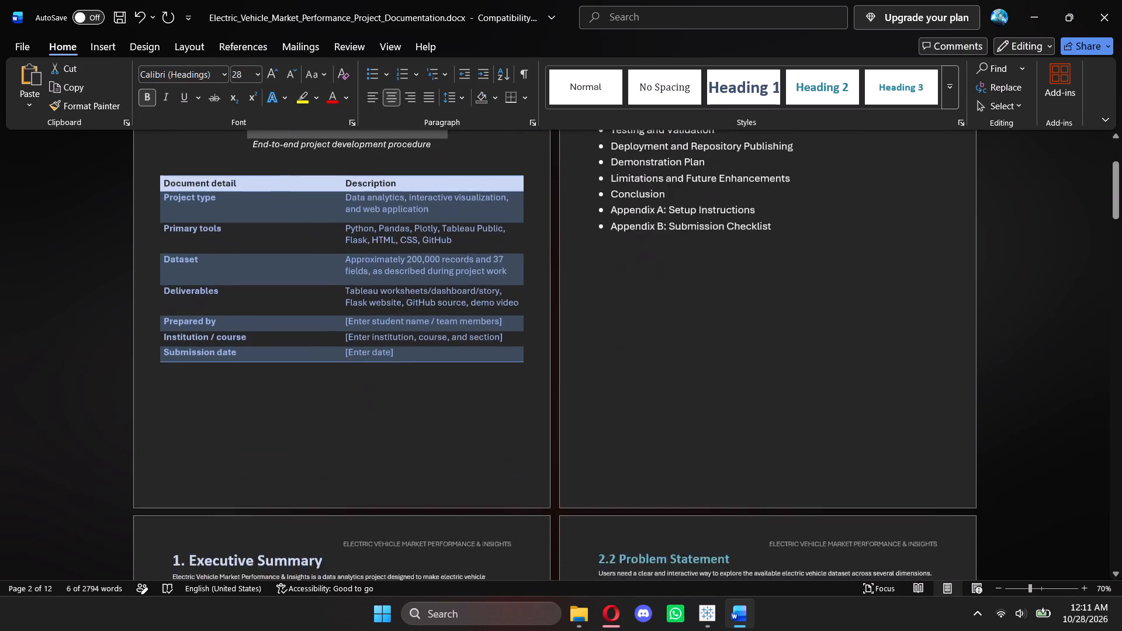
{"action": "scroll", "coordinate": [623, 418], "scroll_direction": "up", "scroll_amount": 7}
{"action": "scroll", "coordinate": [633, 412], "scroll_direction": "down", "scroll_amount": 7}
{"action": "scroll", "coordinate": [608, 367], "scroll_direction": "up", "scroll_amount": 6}
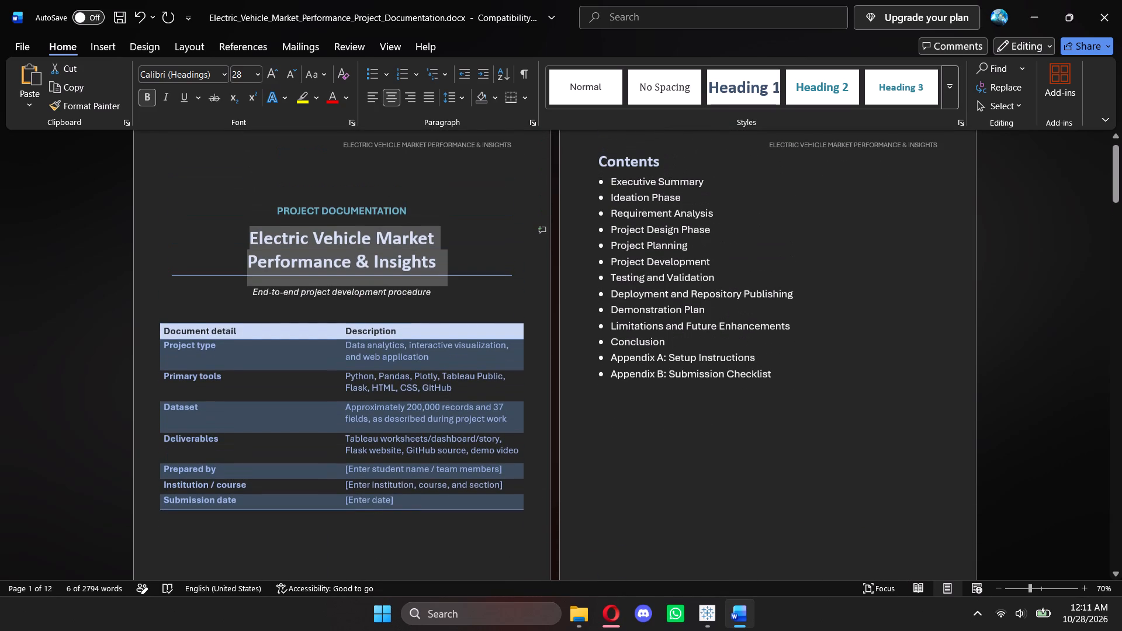
{"action": "left_click_drag", "start_coordinate": [664, 166], "coordinate": [606, 156]}
{"action": "left_click_drag", "start_coordinate": [660, 164], "coordinate": [633, 155]}
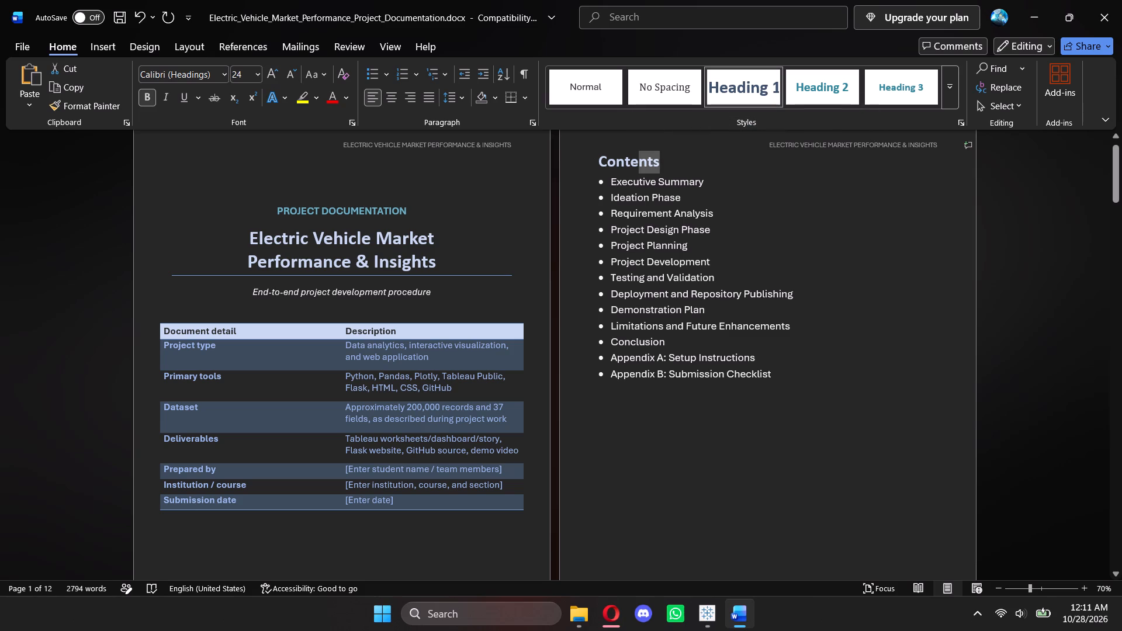
{"action": "left_click_drag", "start_coordinate": [665, 162], "coordinate": [612, 162]}
{"action": "scroll", "coordinate": [496, 394], "scroll_direction": "down", "scroll_amount": 9}
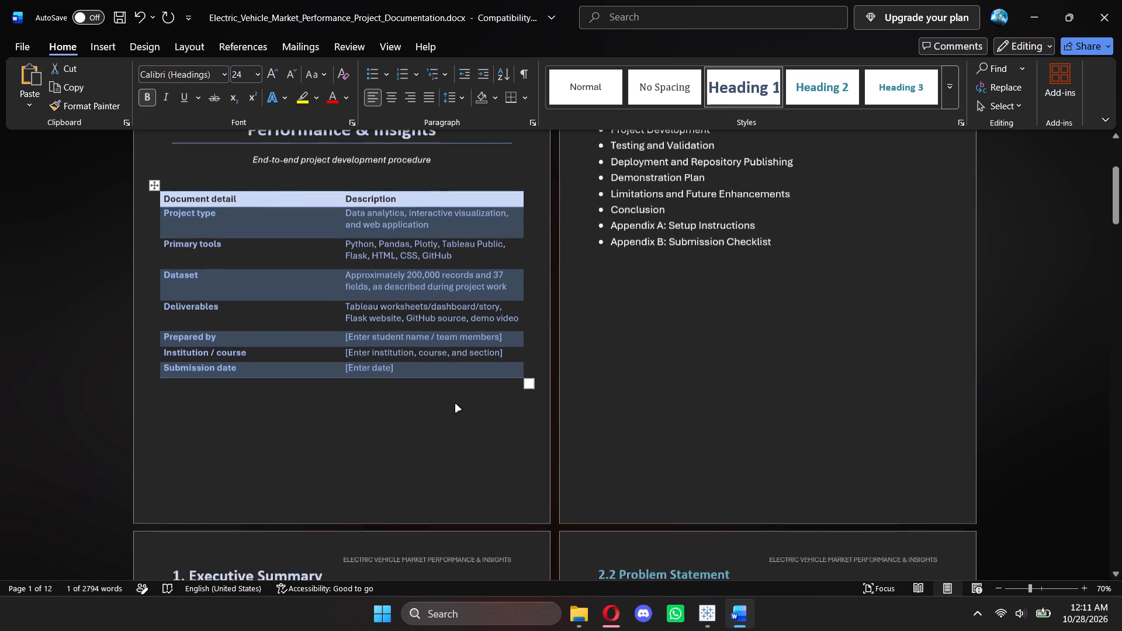
{"action": "scroll", "coordinate": [455, 404], "scroll_direction": "down", "scroll_amount": 9}
{"action": "left_click_drag", "start_coordinate": [325, 419], "coordinate": [189, 414]}
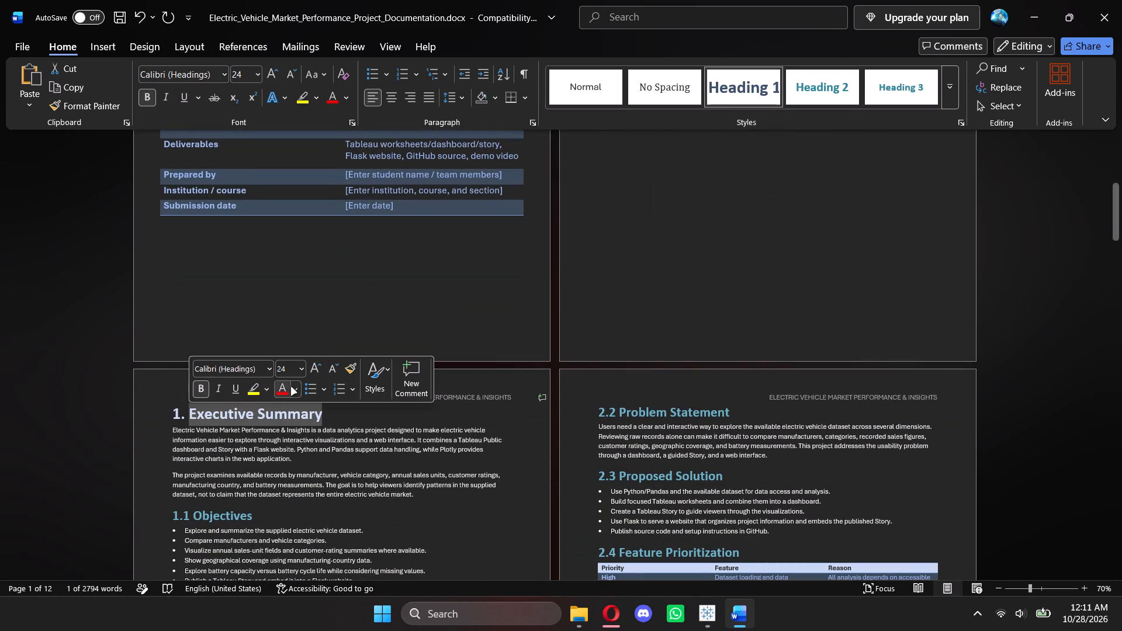
Set the font size of the section headings 2. Ideation Phase and 3. Requirement Analysis to 24.
{"action": "scroll", "coordinate": [600, 435], "scroll_direction": "down", "scroll_amount": 20}
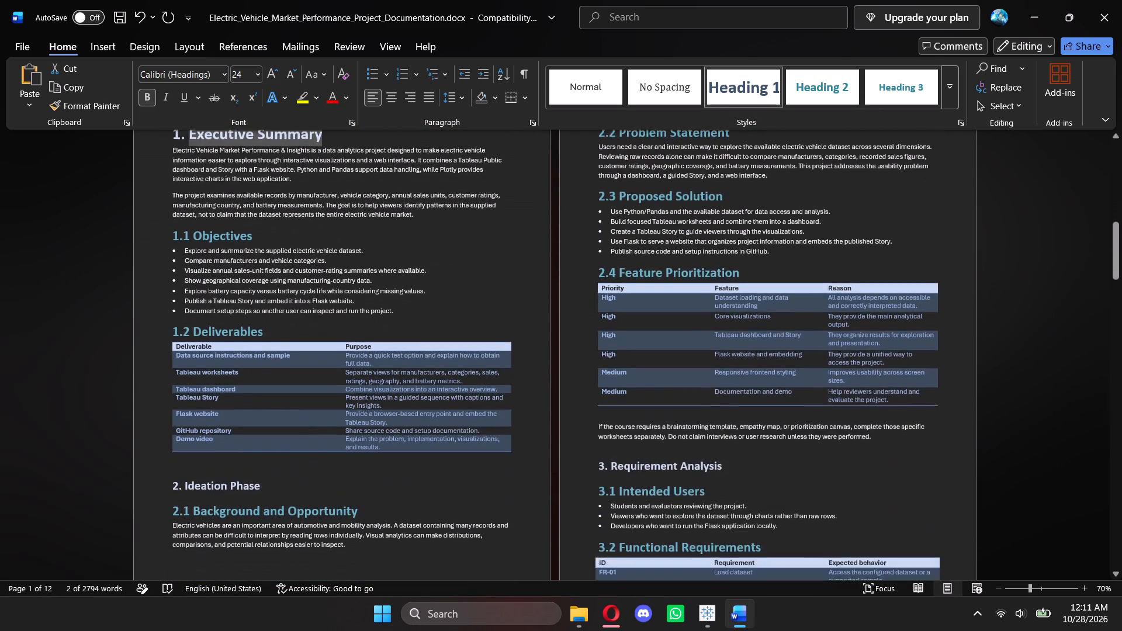
{"action": "scroll", "coordinate": [572, 440], "scroll_direction": "down", "scroll_amount": 2}
{"action": "left_click_drag", "start_coordinate": [264, 407], "coordinate": [160, 403]}
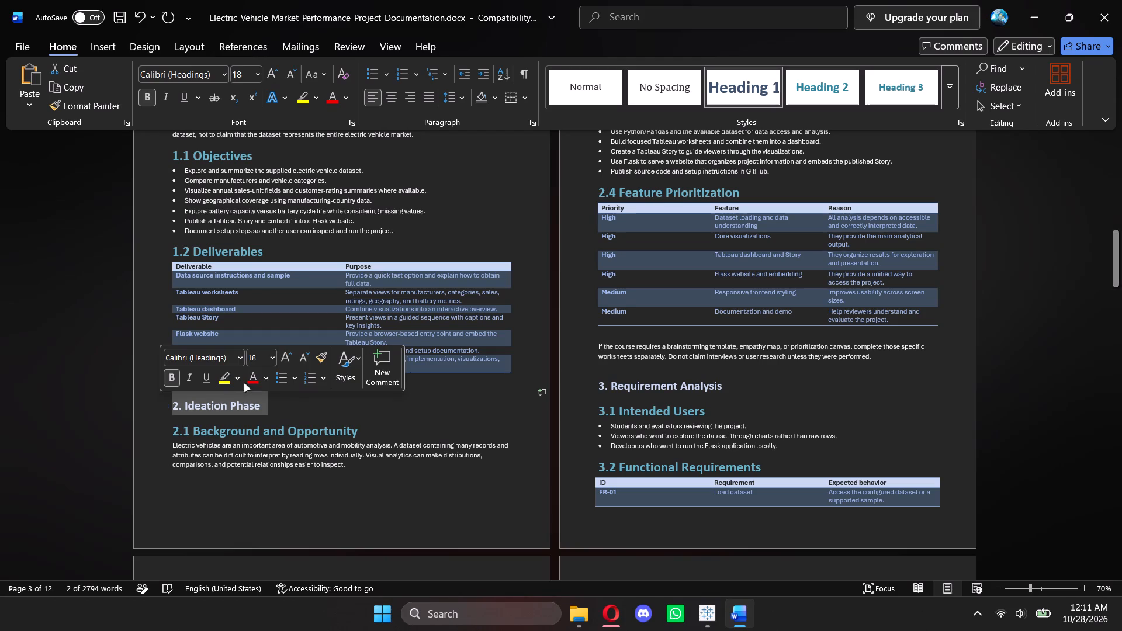
{"action": "left_click", "coordinate": [272, 359]}
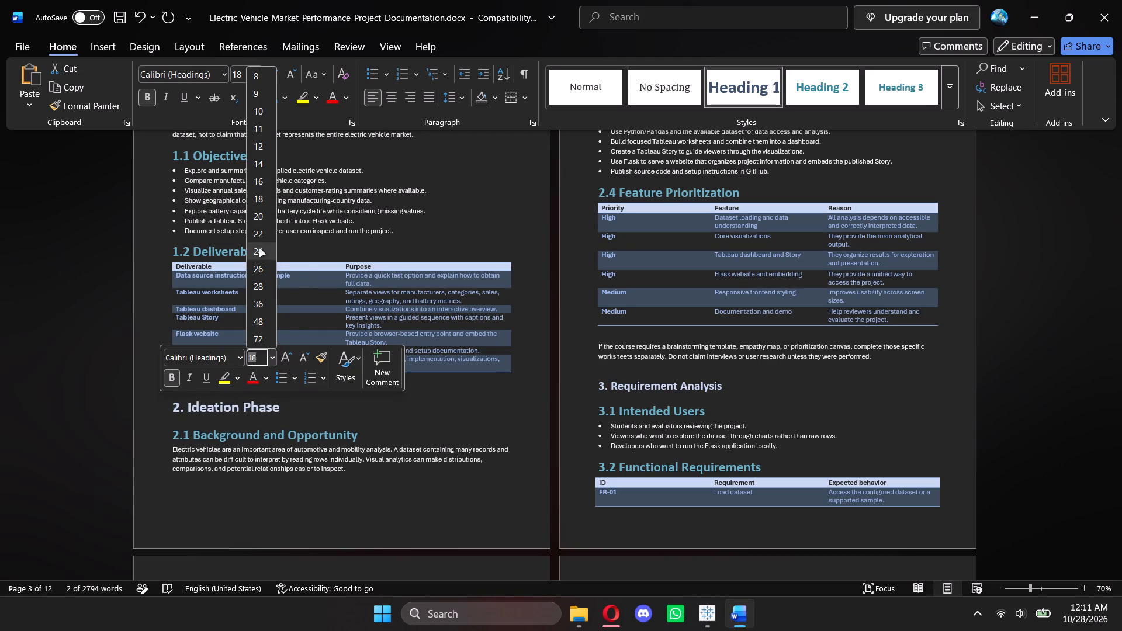
{"action": "left_click", "coordinate": [259, 248]}
{"action": "left_click_drag", "start_coordinate": [729, 389], "coordinate": [600, 391]}
{"action": "left_click", "coordinate": [709, 352]}
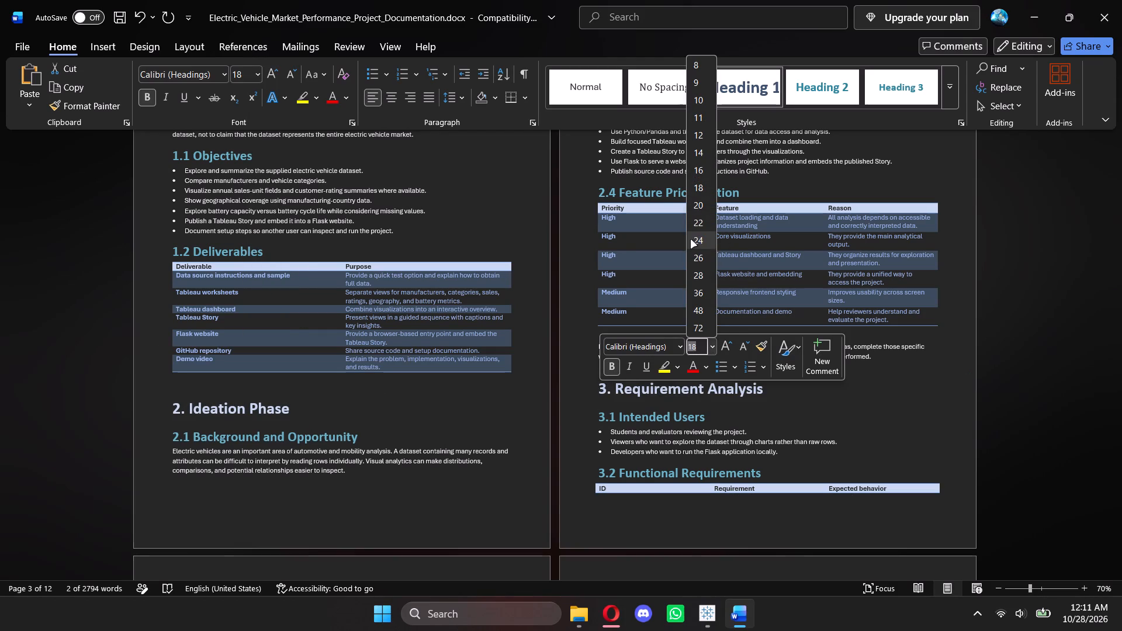
{"action": "left_click", "coordinate": [691, 240]}
Set the font size of the section heading 4. Project Design Phase to 24.
{"action": "scroll", "coordinate": [573, 384], "scroll_direction": "down", "scroll_amount": 12}
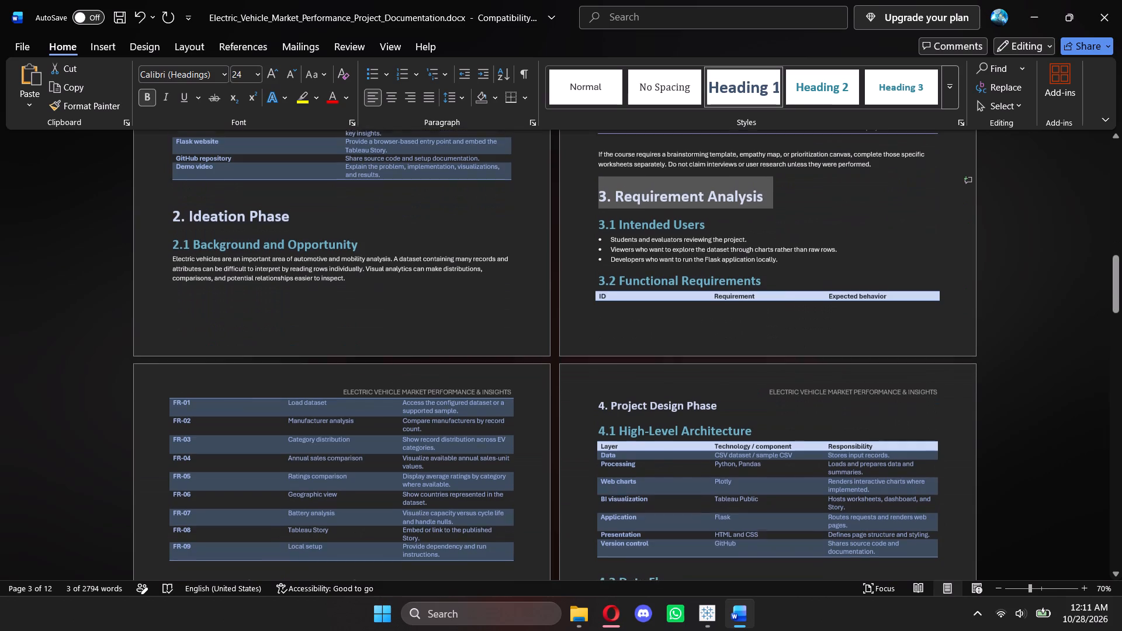
{"action": "scroll", "coordinate": [571, 397], "scroll_direction": "up", "scroll_amount": 19}
{"action": "scroll", "coordinate": [449, 402], "scroll_direction": "up", "scroll_amount": 1}
{"action": "scroll", "coordinate": [449, 402], "scroll_direction": "down", "scroll_amount": 7}
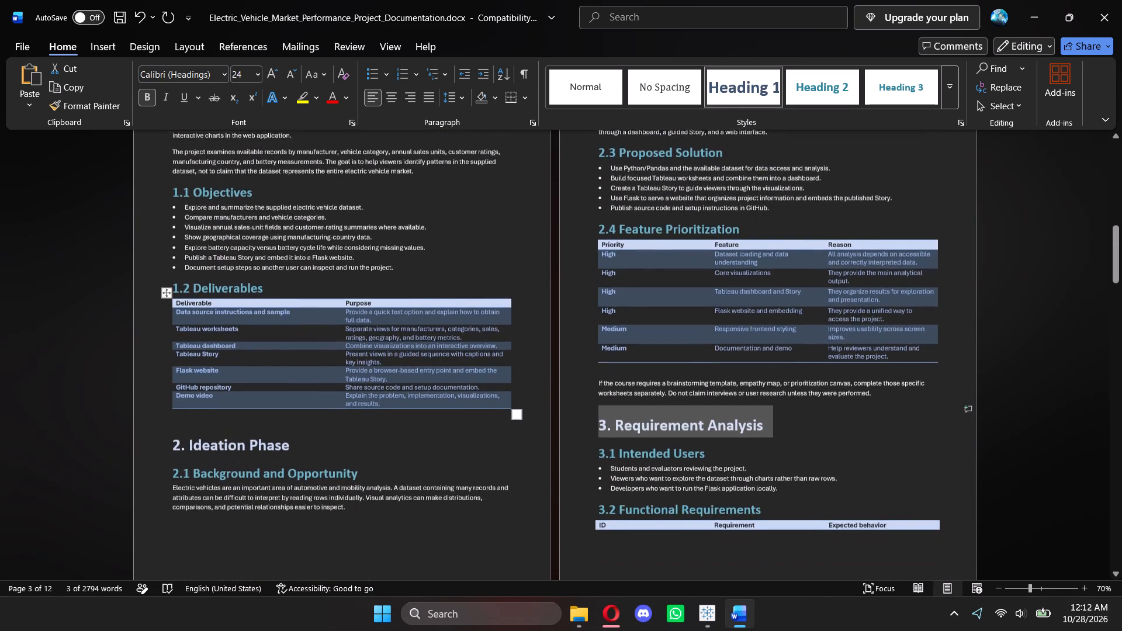
{"action": "scroll", "coordinate": [459, 400], "scroll_direction": "down", "scroll_amount": 12}
{"action": "left_click_drag", "start_coordinate": [727, 417], "coordinate": [601, 417]}
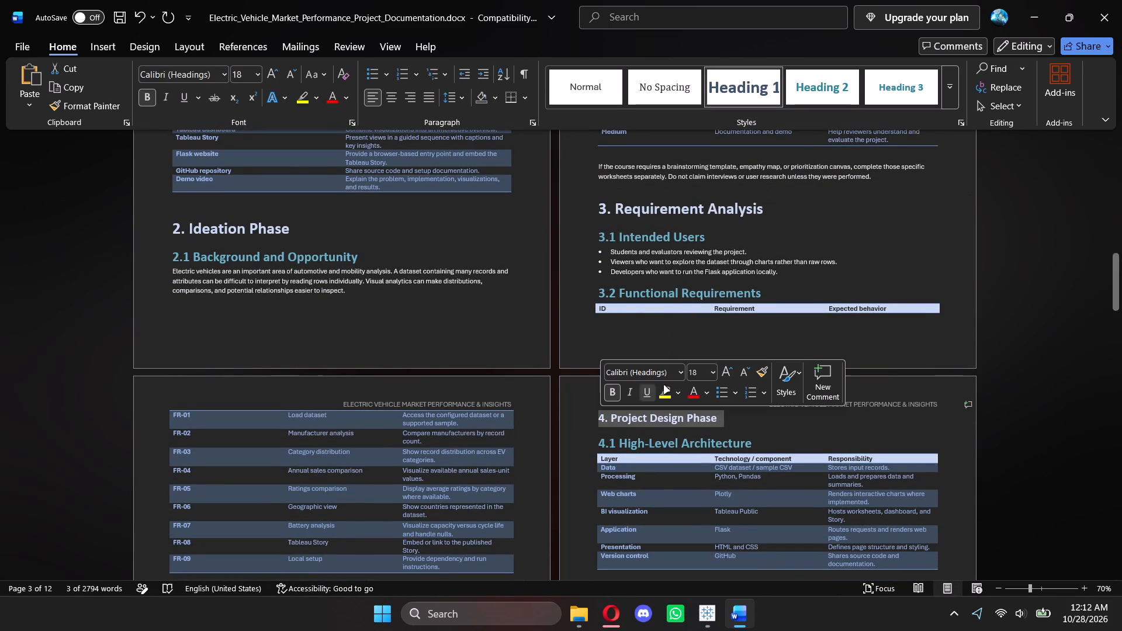
{"action": "left_click", "coordinate": [716, 373]}
{"action": "left_click", "coordinate": [700, 267]}
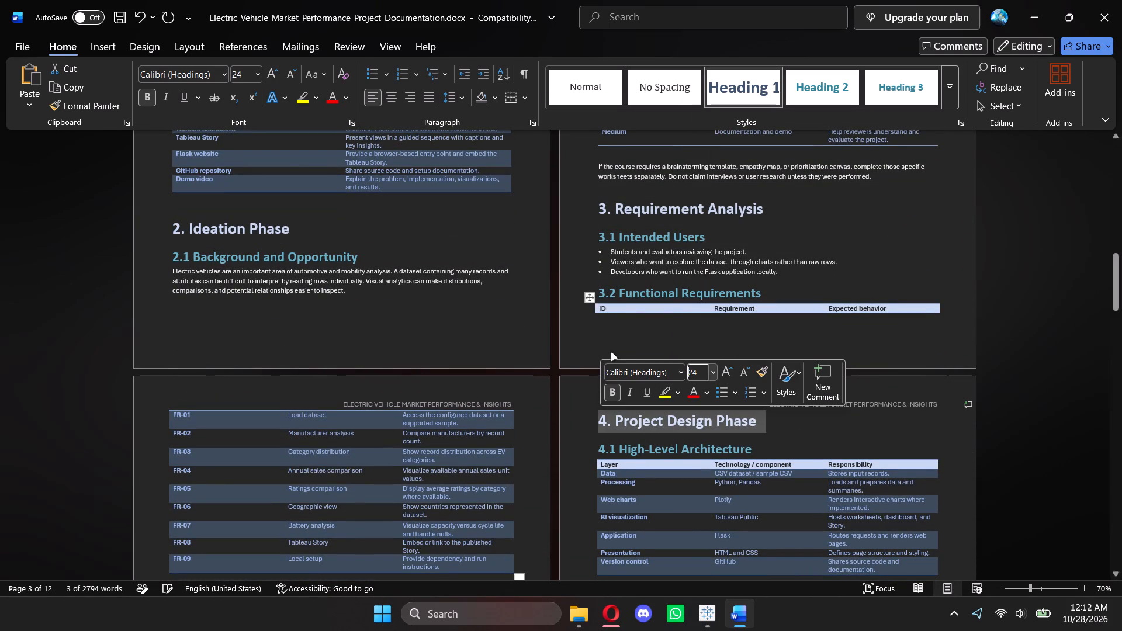
Set the font size of the section heading 5. Project Planning to 24.
{"action": "scroll", "coordinate": [670, 442], "scroll_direction": "down", "scroll_amount": 20}
{"action": "scroll", "coordinate": [670, 442], "scroll_direction": "down", "scroll_amount": 9}
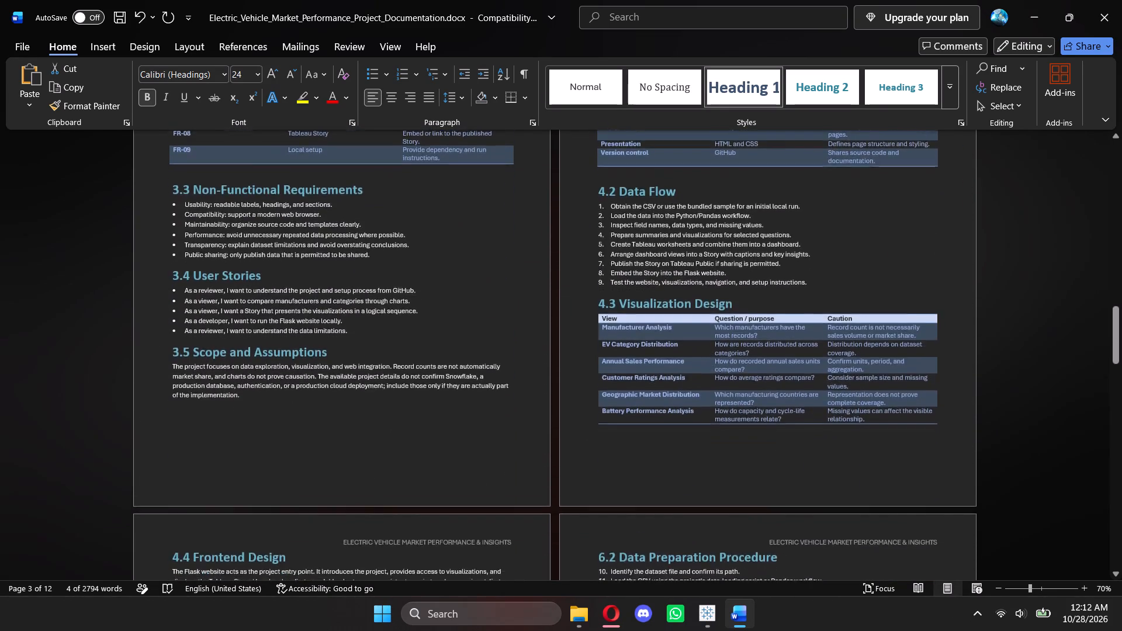
{"action": "scroll", "coordinate": [579, 428], "scroll_direction": "down", "scroll_amount": 8}
{"action": "left_click_drag", "start_coordinate": [296, 419], "coordinate": [157, 423]}
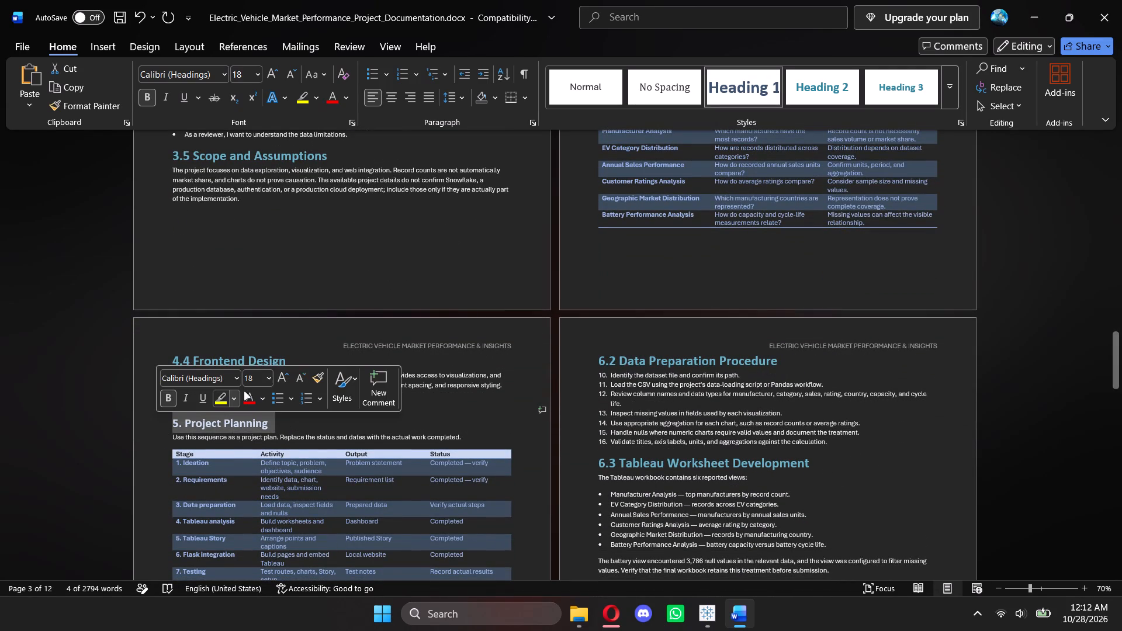
{"action": "left_click", "coordinate": [267, 383]}
{"action": "left_click", "coordinate": [253, 279]}
Set the font size of the section heading 6. Project Development to 24.
{"action": "scroll", "coordinate": [399, 481], "scroll_direction": "down", "scroll_amount": 20}
{"action": "scroll", "coordinate": [399, 481], "scroll_direction": "down", "scroll_amount": 5}
{"action": "left_click_drag", "start_coordinate": [293, 261], "coordinate": [210, 263]}
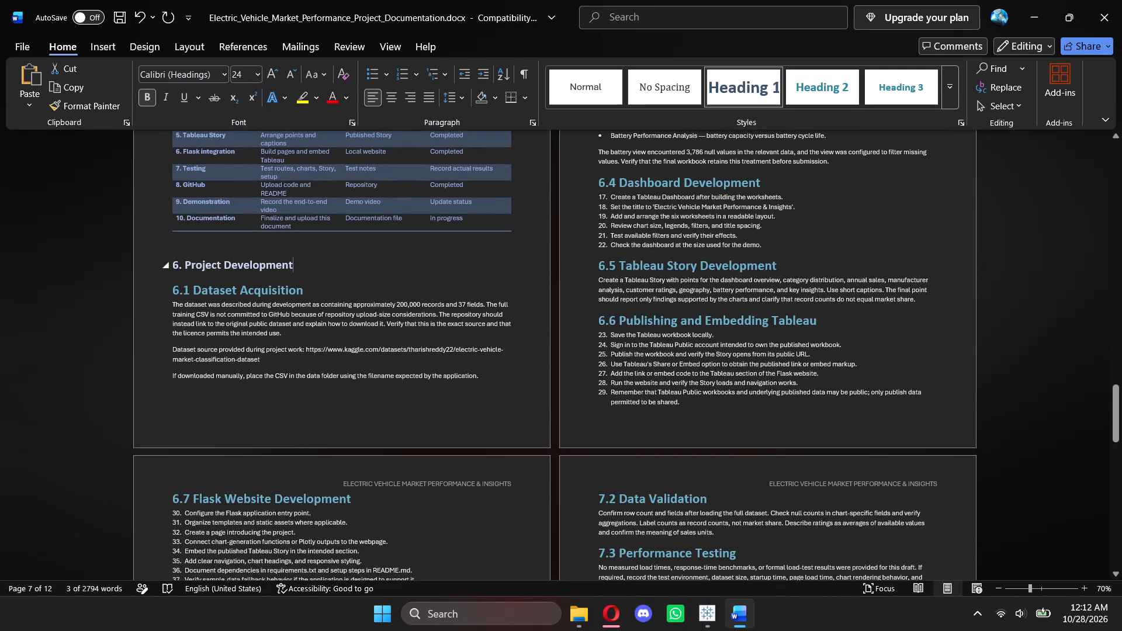
{"action": "left_click_drag", "start_coordinate": [210, 263], "coordinate": [171, 264]}
{"action": "left_click", "coordinate": [279, 217]}
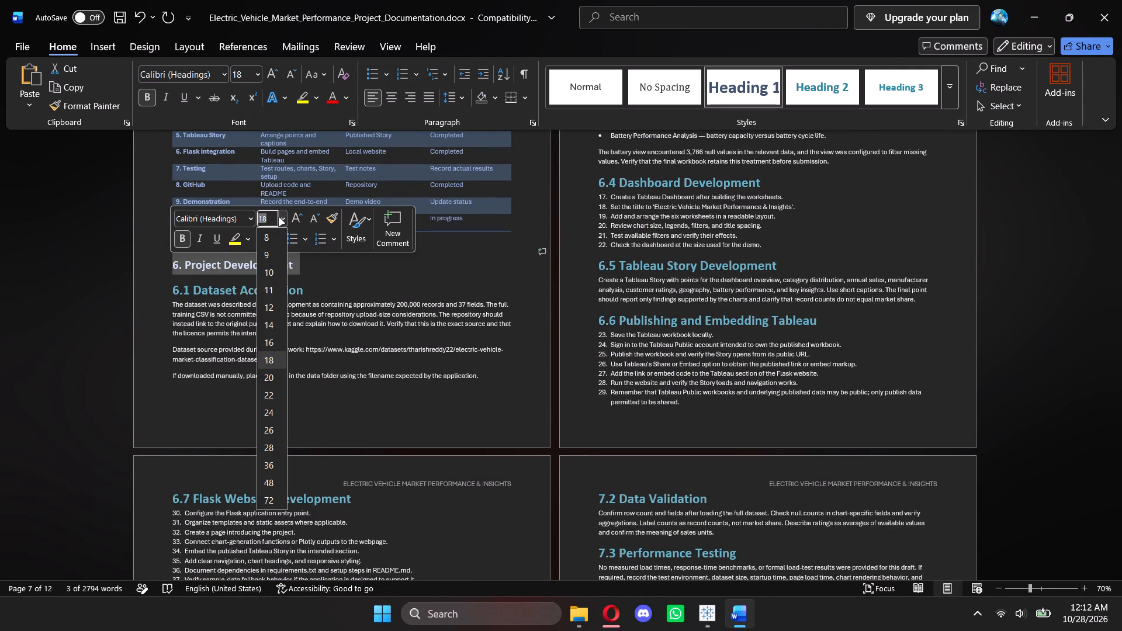
{"action": "left_click", "coordinate": [269, 408]}
Set the font size of the section heading 8. Deployment and Repository Publishing to 24.
{"action": "scroll", "coordinate": [440, 432], "scroll_direction": "down", "scroll_amount": 7}
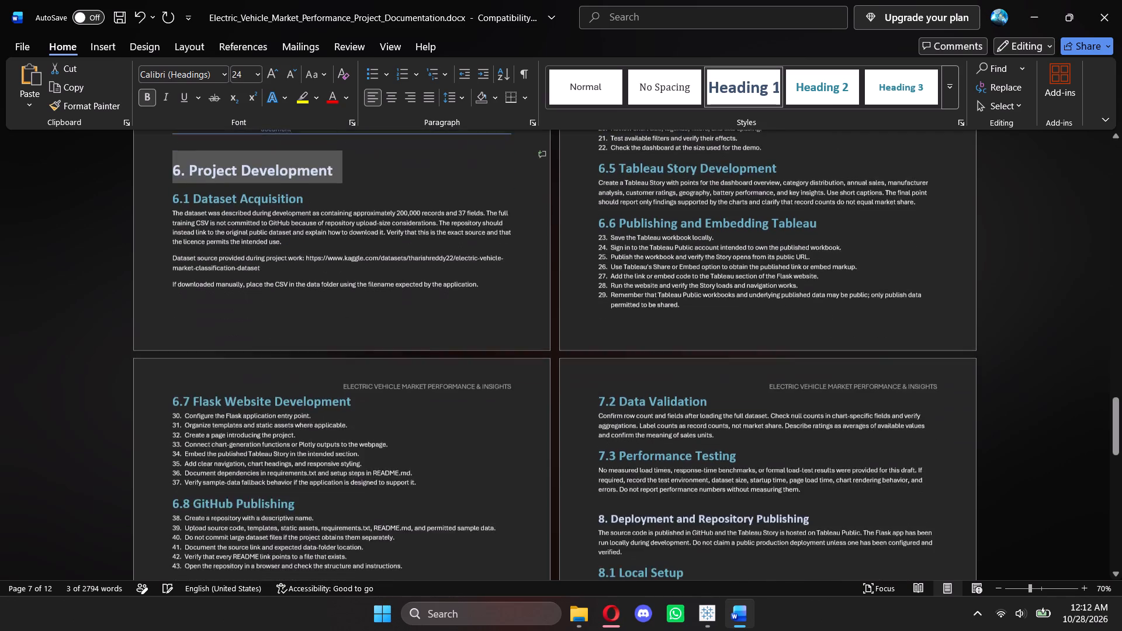
{"action": "scroll", "coordinate": [602, 427], "scroll_direction": "down", "scroll_amount": 5}
{"action": "left_click_drag", "start_coordinate": [820, 421], "coordinate": [584, 419]}
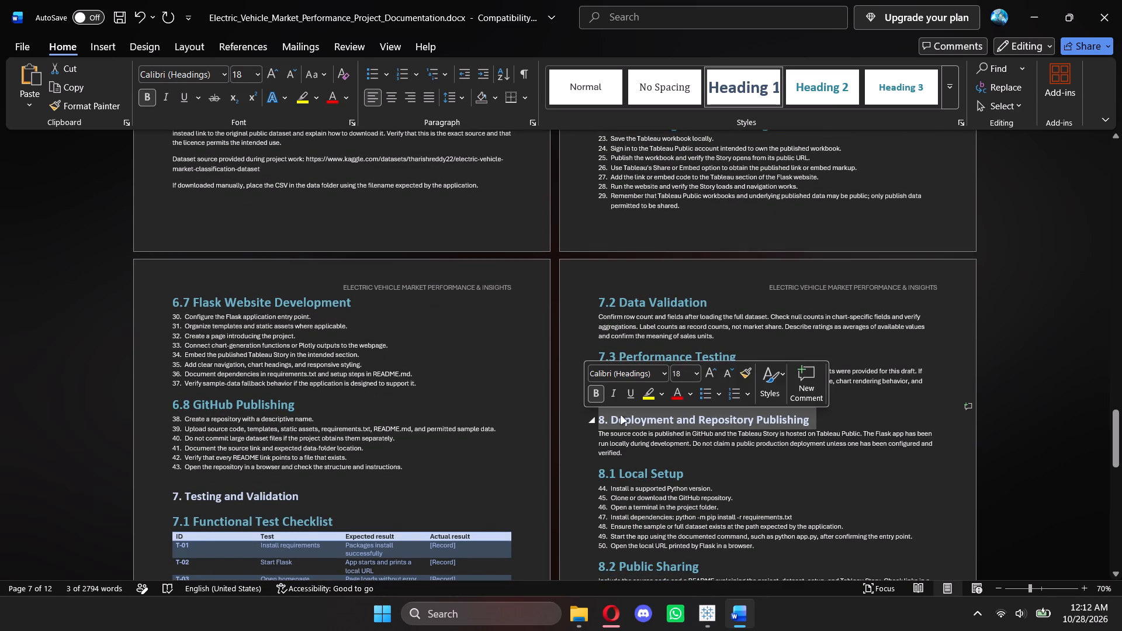
{"action": "left_click", "coordinate": [695, 373]}
{"action": "left_click", "coordinate": [673, 262]}
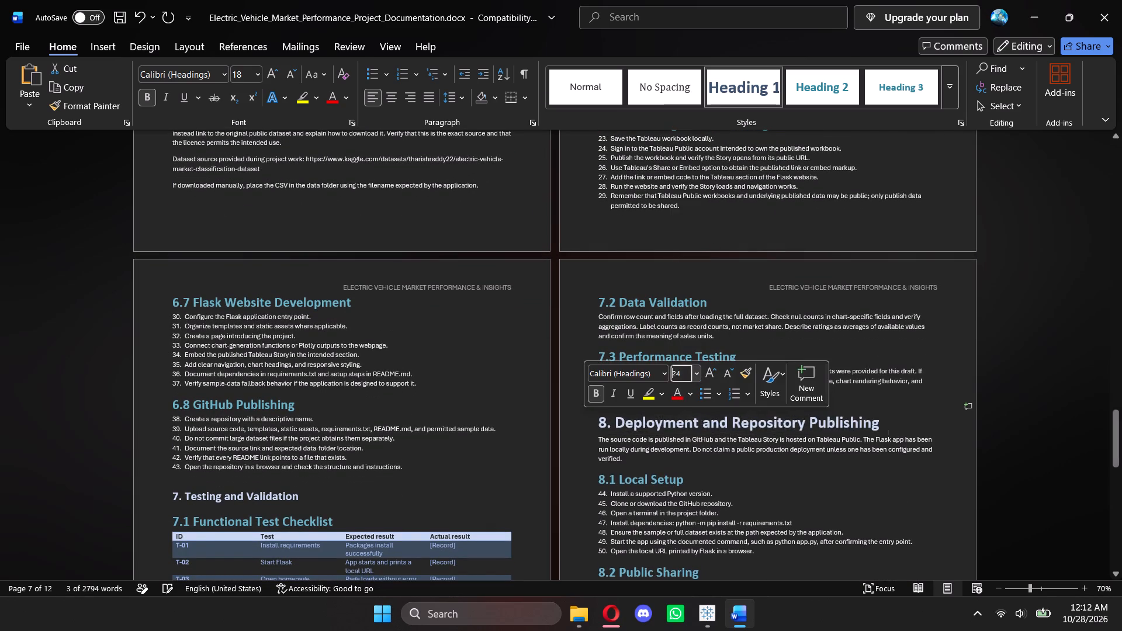
Set the font size of the section heading 7. Testing and Validation to 24.
{"action": "scroll", "coordinate": [438, 408], "scroll_direction": "down", "scroll_amount": 7}
{"action": "left_click_drag", "start_coordinate": [341, 389], "coordinate": [169, 390]}
{"action": "left_click", "coordinate": [281, 347]}
{"action": "left_click", "coordinate": [269, 240]}
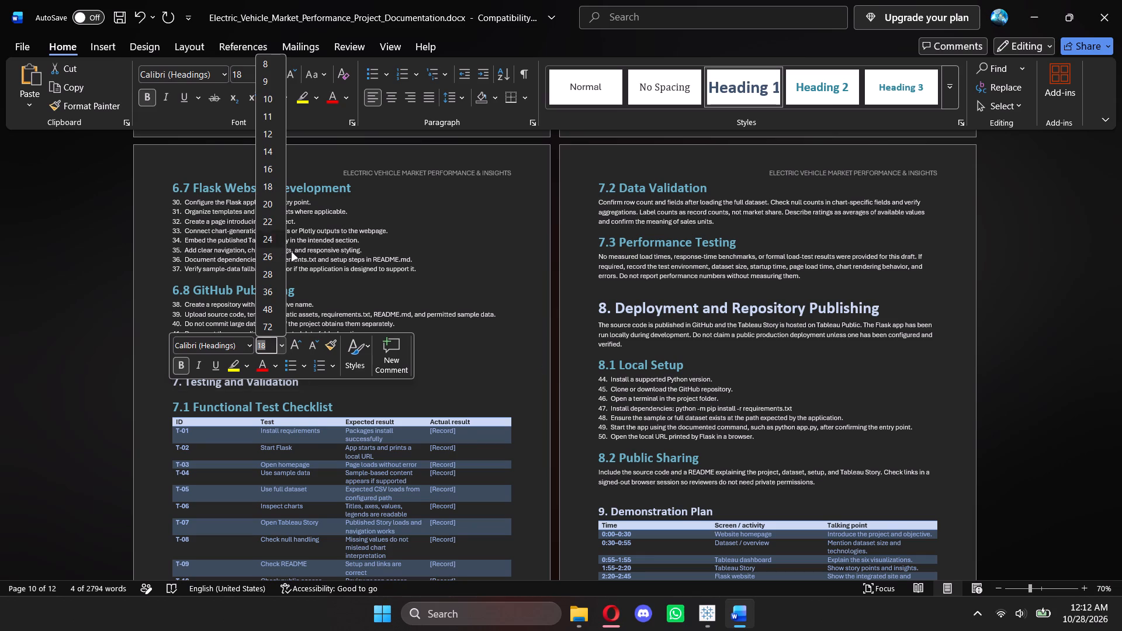
Set the font size of the section heading 9. Demonstration Plan to 24.
{"action": "scroll", "coordinate": [504, 418], "scroll_direction": "down", "scroll_amount": 10}
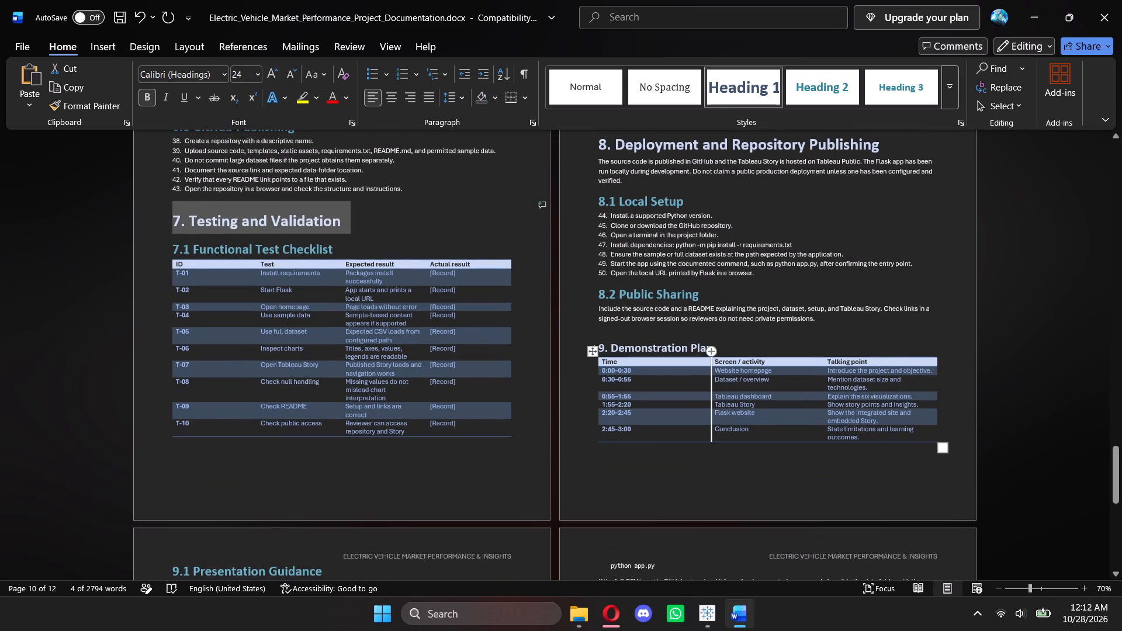
{"action": "left_click_drag", "start_coordinate": [722, 349], "coordinate": [581, 348]}
{"action": "left_click", "coordinate": [695, 302]}
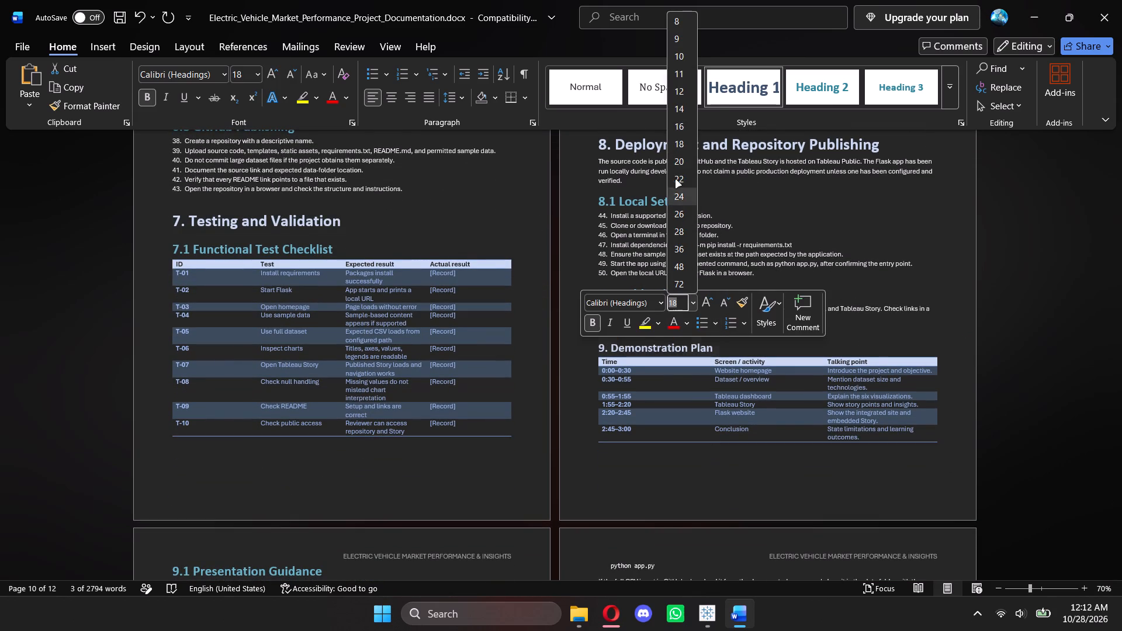
{"action": "left_click", "coordinate": [680, 196]}
Set the font size of the section heading 10. Limitations and Future Enhancements to 24.
{"action": "scroll", "coordinate": [487, 403], "scroll_direction": "down", "scroll_amount": 12}
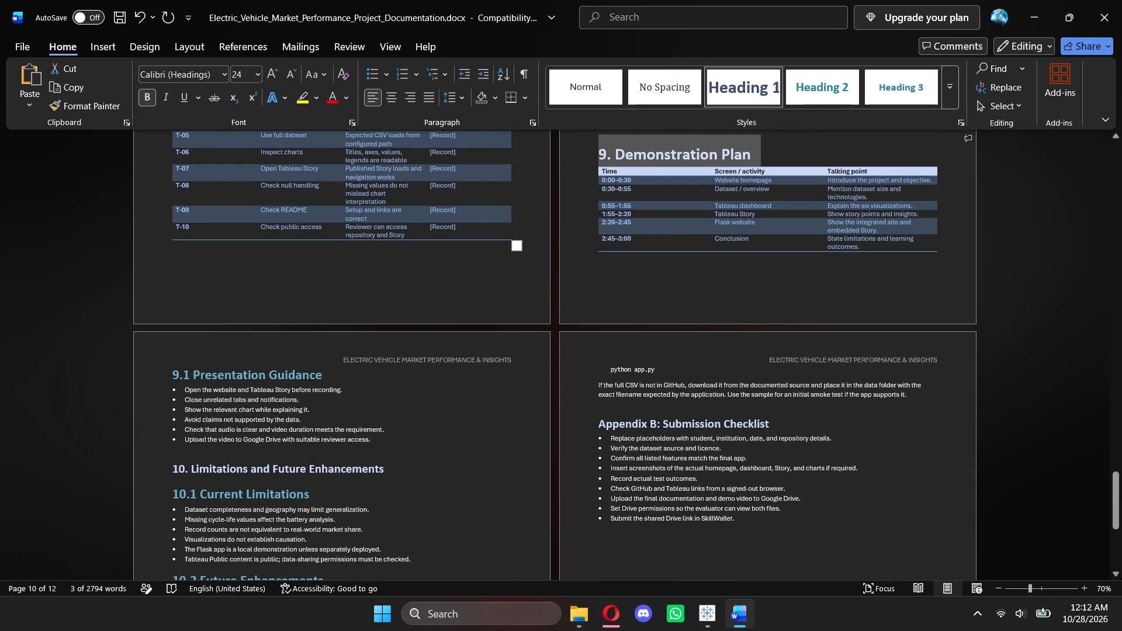
{"action": "left_click_drag", "start_coordinate": [395, 470], "coordinate": [173, 473]}
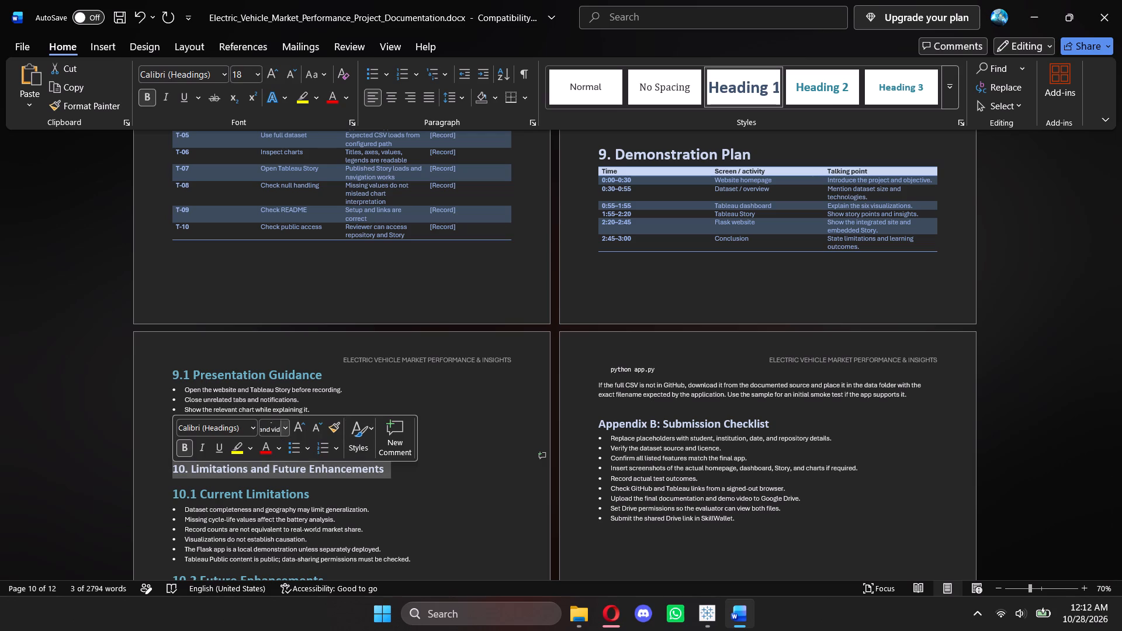
{"action": "left_click", "coordinate": [283, 428]}
{"action": "left_click", "coordinate": [271, 320]}
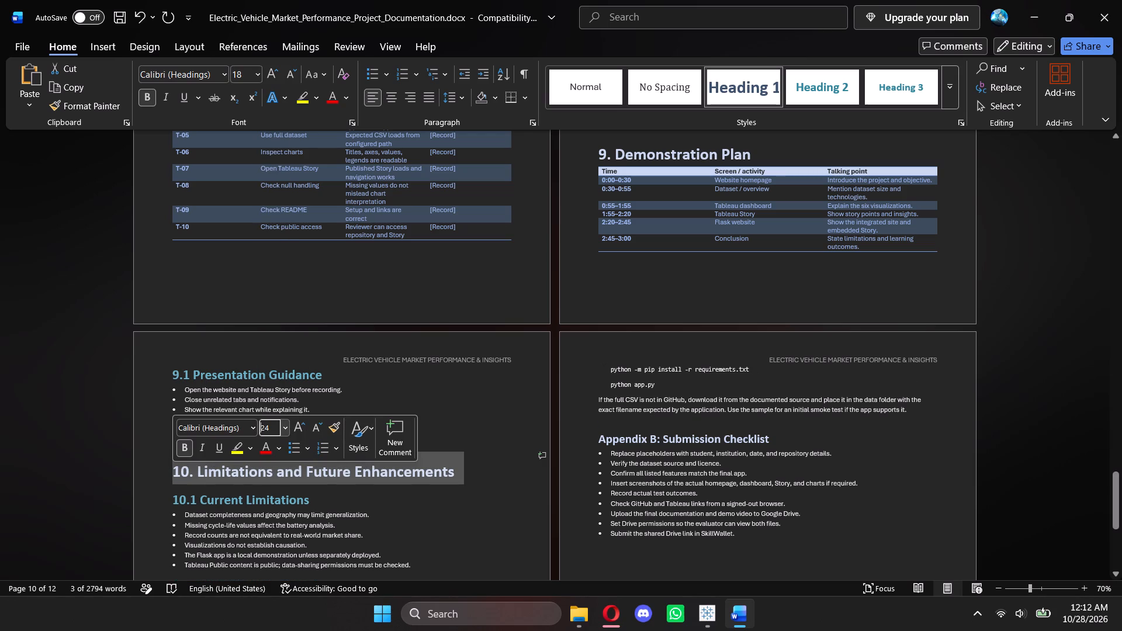
Set the font size of the heading Appendix B: Submission Checklist to 24.
{"action": "left_click_drag", "start_coordinate": [787, 440], "coordinate": [590, 441]}
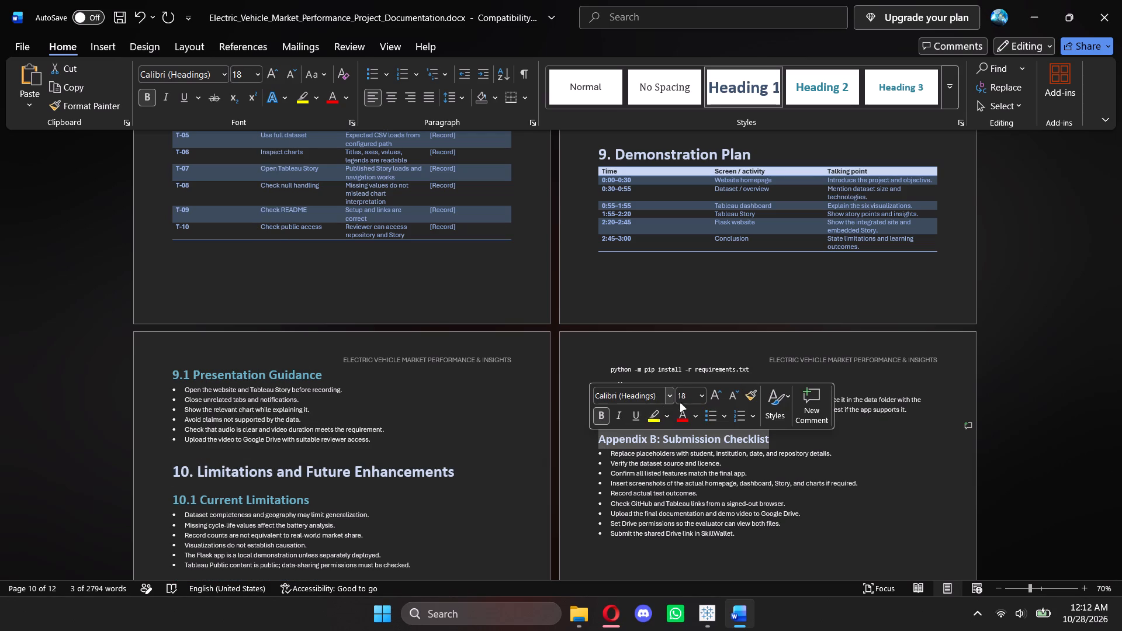
{"action": "left_click", "coordinate": [698, 401]}
{"action": "left_click", "coordinate": [694, 295]}
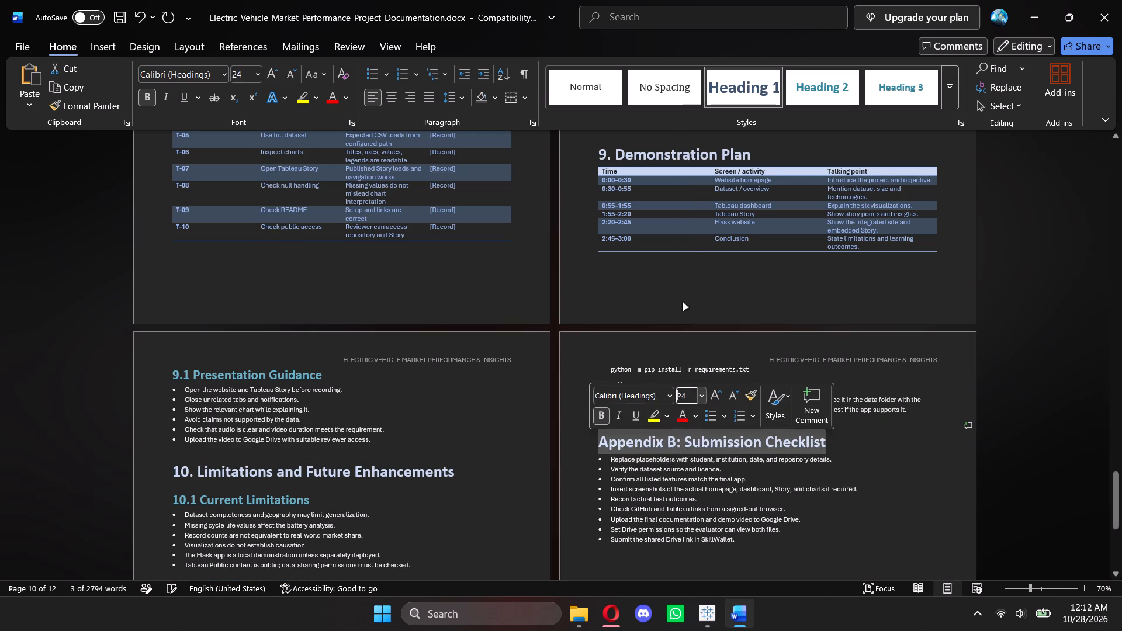
Set the font size of the section heading 11. Conclusion to 24.
{"action": "scroll", "coordinate": [541, 431], "scroll_direction": "down", "scroll_amount": 16}
{"action": "left_click_drag", "start_coordinate": [259, 437], "coordinate": [228, 434]}
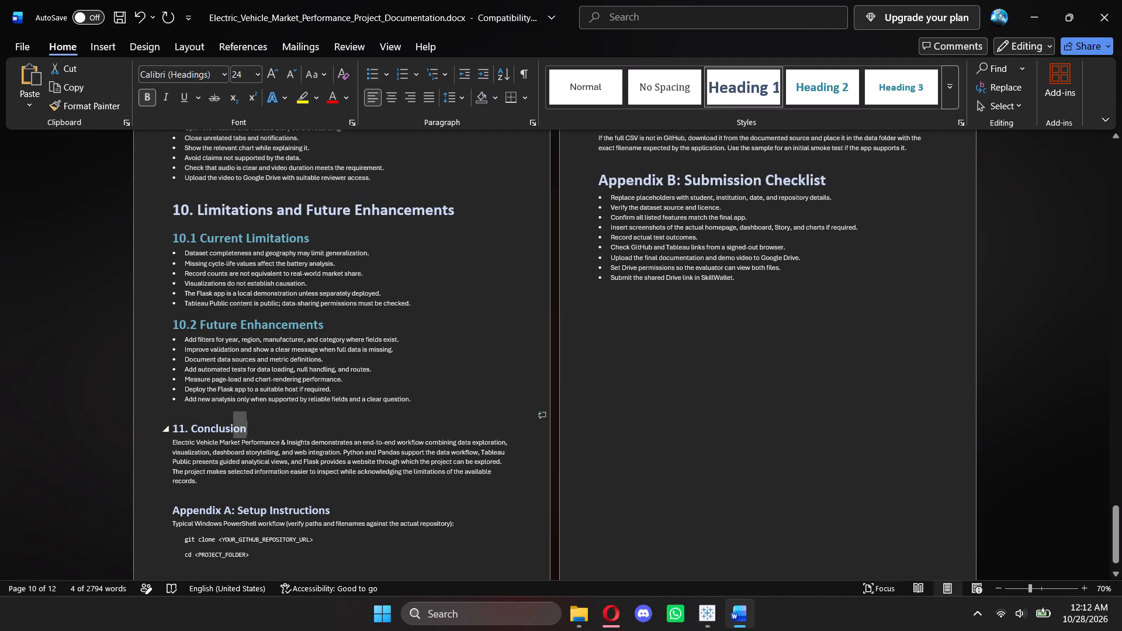
{"action": "left_click_drag", "start_coordinate": [228, 434], "coordinate": [162, 433]}
{"action": "left_click", "coordinate": [275, 393]}
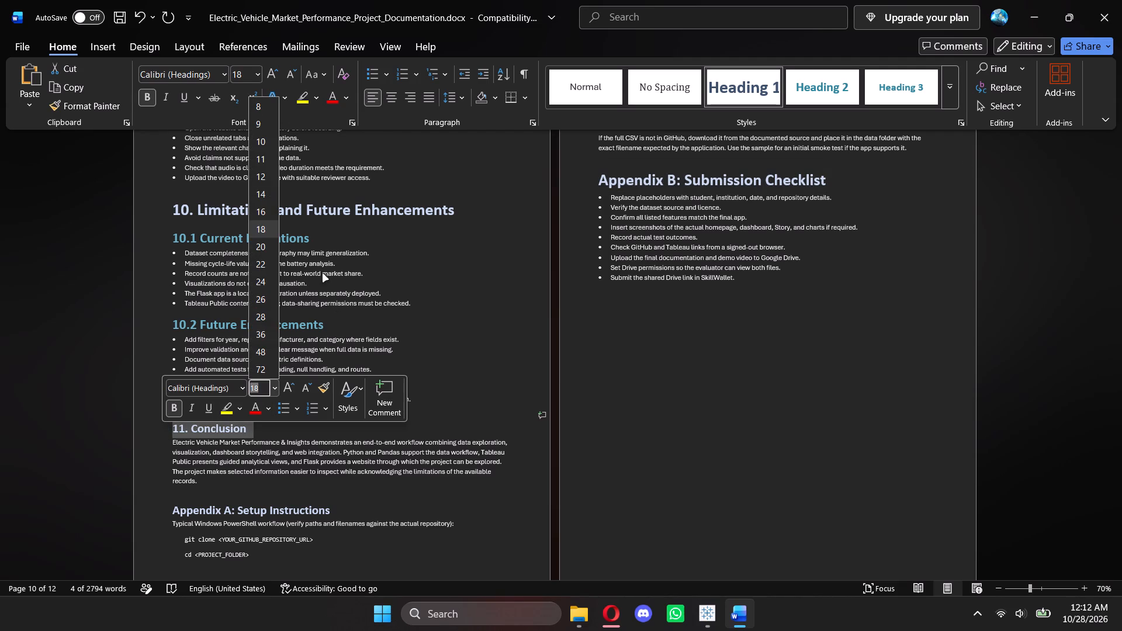
{"action": "left_click", "coordinate": [263, 278]}
Set the font size of the heading Appendix A: Setup Instructions to 24.
{"action": "left_click_drag", "start_coordinate": [331, 516], "coordinate": [207, 516]}
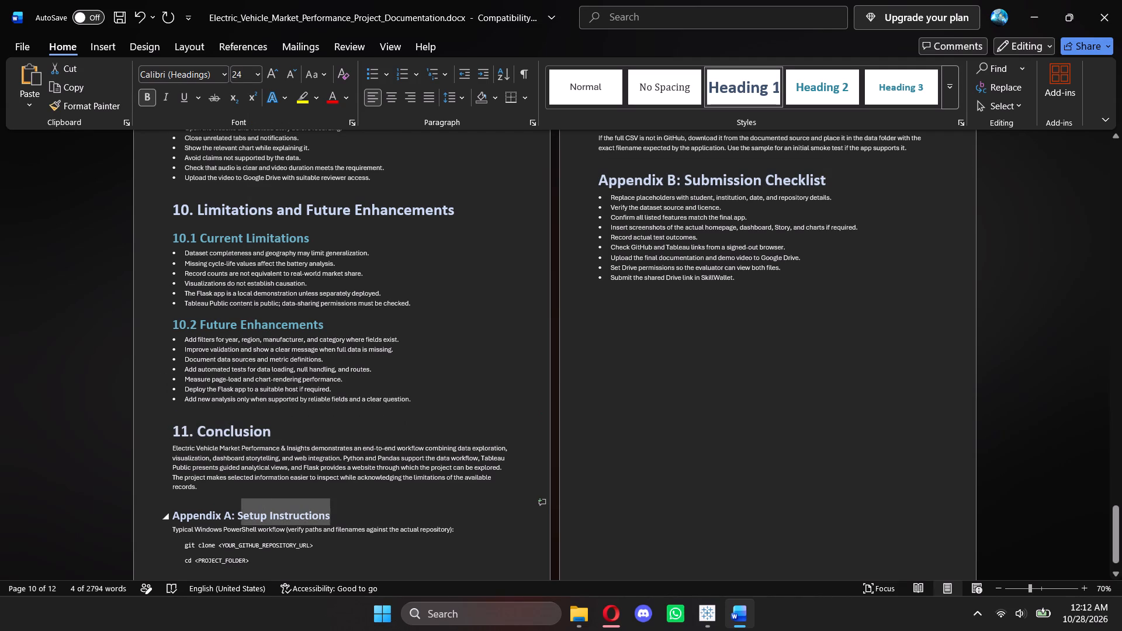
{"action": "left_click_drag", "start_coordinate": [207, 516], "coordinate": [164, 516]}
{"action": "left_click", "coordinate": [273, 475]}
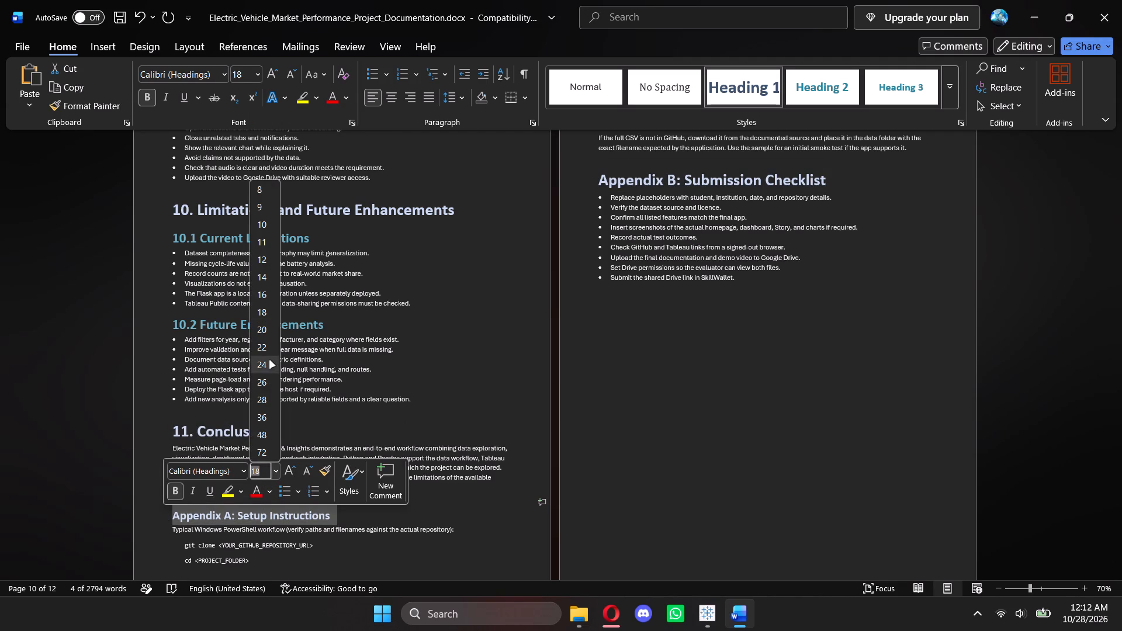
{"action": "left_click", "coordinate": [269, 360]}
Look over the layout of the document's last pages, then return to the cover page and contents list.
{"action": "scroll", "coordinate": [363, 435], "scroll_direction": "down", "scroll_amount": 11}
{"action": "scroll", "coordinate": [583, 438], "scroll_direction": "down", "scroll_amount": 1}
{"action": "scroll", "coordinate": [584, 438], "scroll_direction": "up", "scroll_amount": 9}
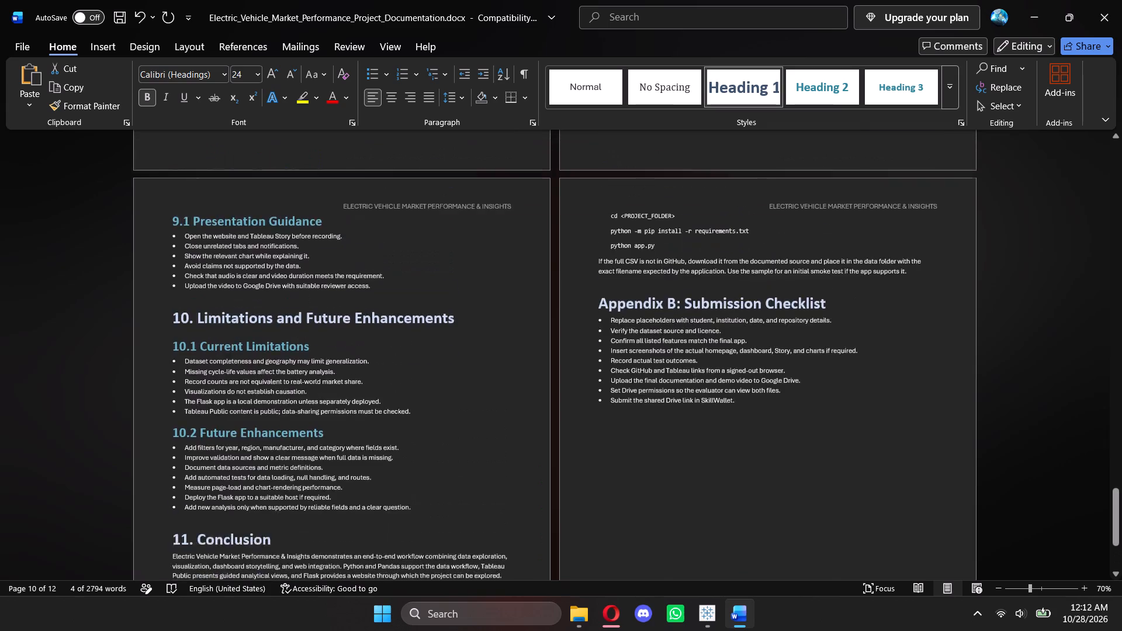
{"action": "scroll", "coordinate": [621, 446], "scroll_direction": "up", "scroll_amount": 8}
{"action": "left_click_drag", "start_coordinate": [1112, 511], "coordinate": [1106, 200]}
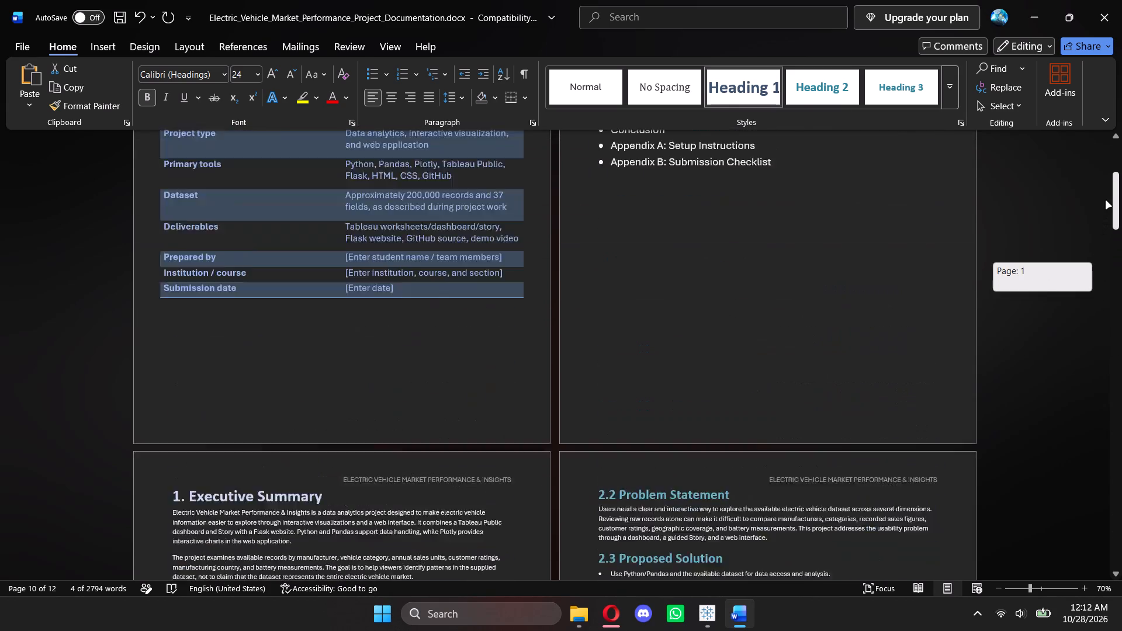
{"action": "left_click_drag", "start_coordinate": [1106, 200], "coordinate": [1106, 195]}
{"action": "scroll", "coordinate": [753, 473], "scroll_direction": "up", "scroll_amount": 4}
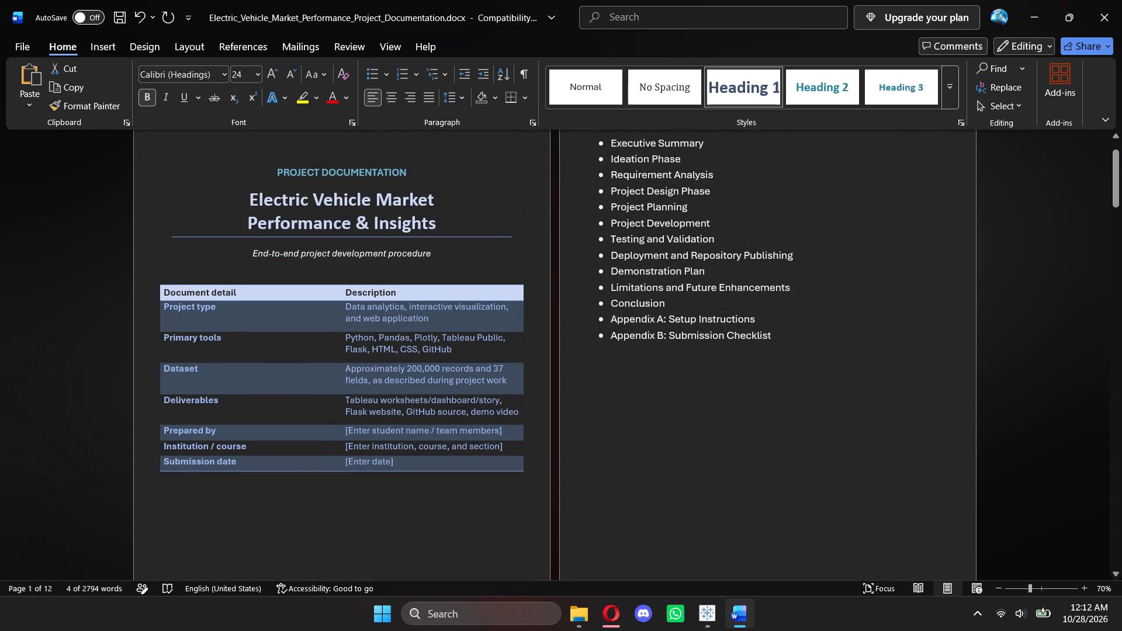
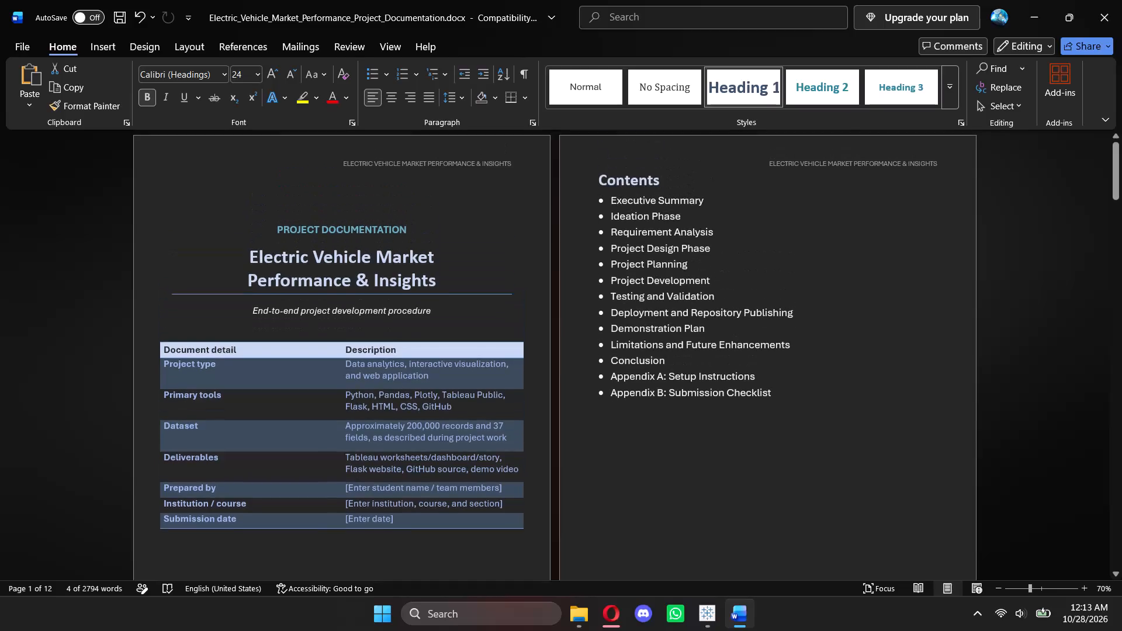
Set the font size of the two body paragraphs under 1. Executive Summary to 14.
{"action": "scroll", "coordinate": [646, 411], "scroll_direction": "down", "scroll_amount": 20}
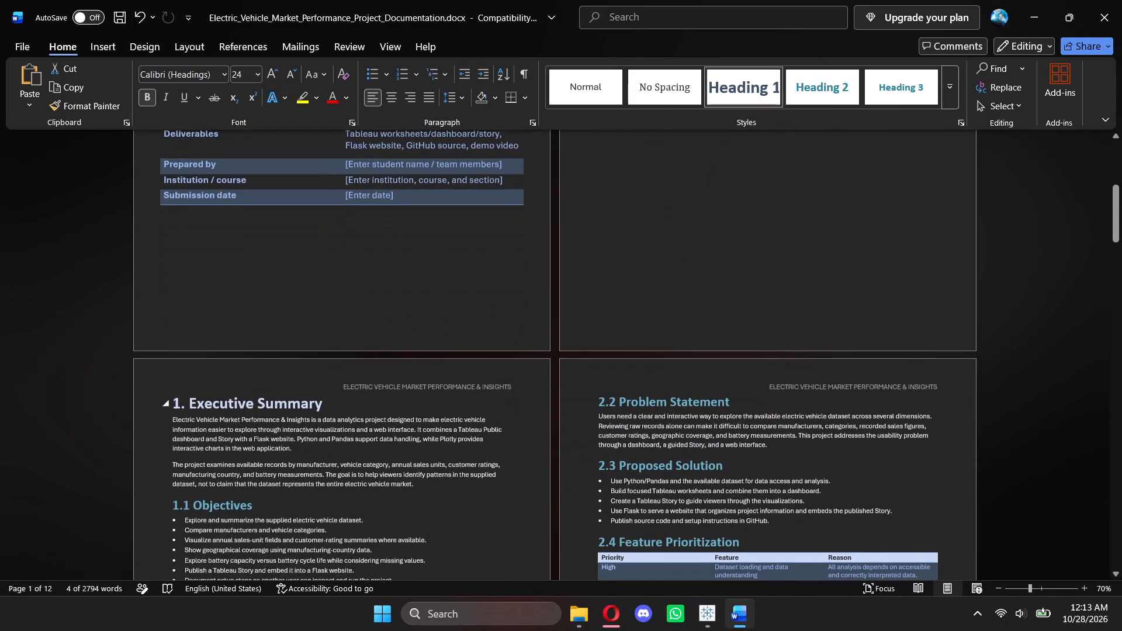
{"action": "scroll", "coordinate": [372, 443], "scroll_direction": "down", "scroll_amount": 6}
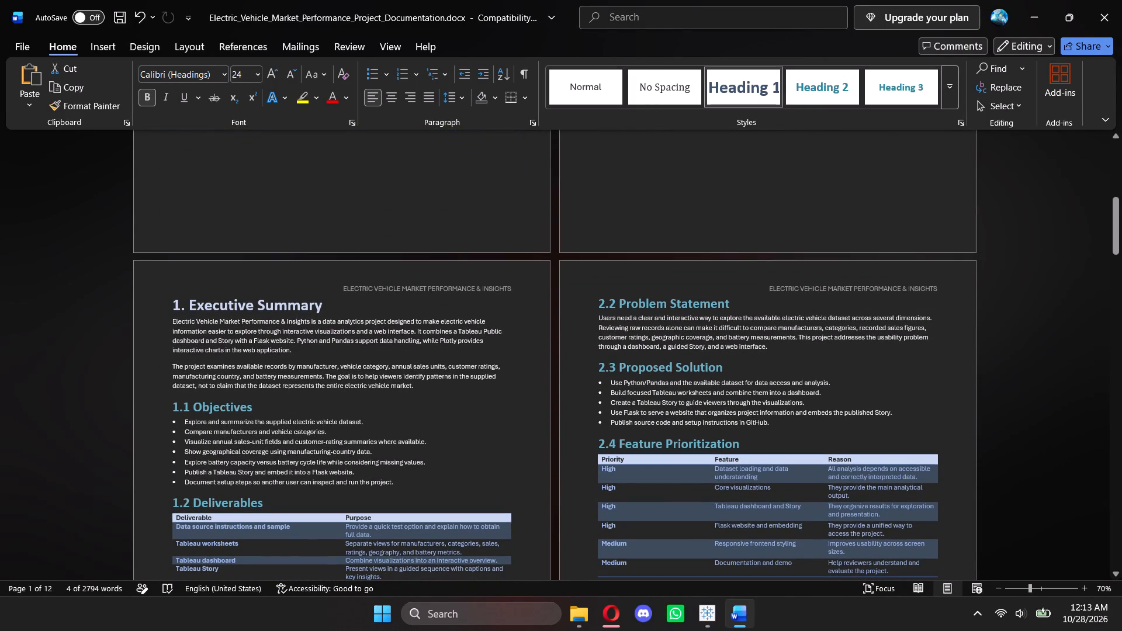
{"action": "left_click_drag", "start_coordinate": [435, 386], "coordinate": [158, 318]}
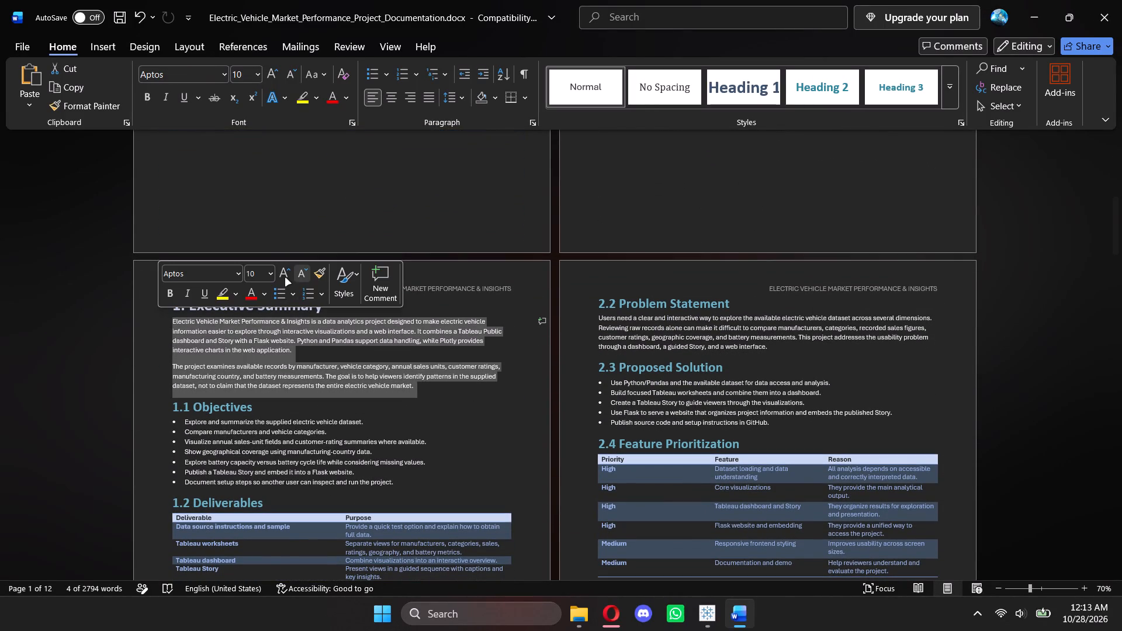
{"action": "left_click", "coordinate": [270, 277]}
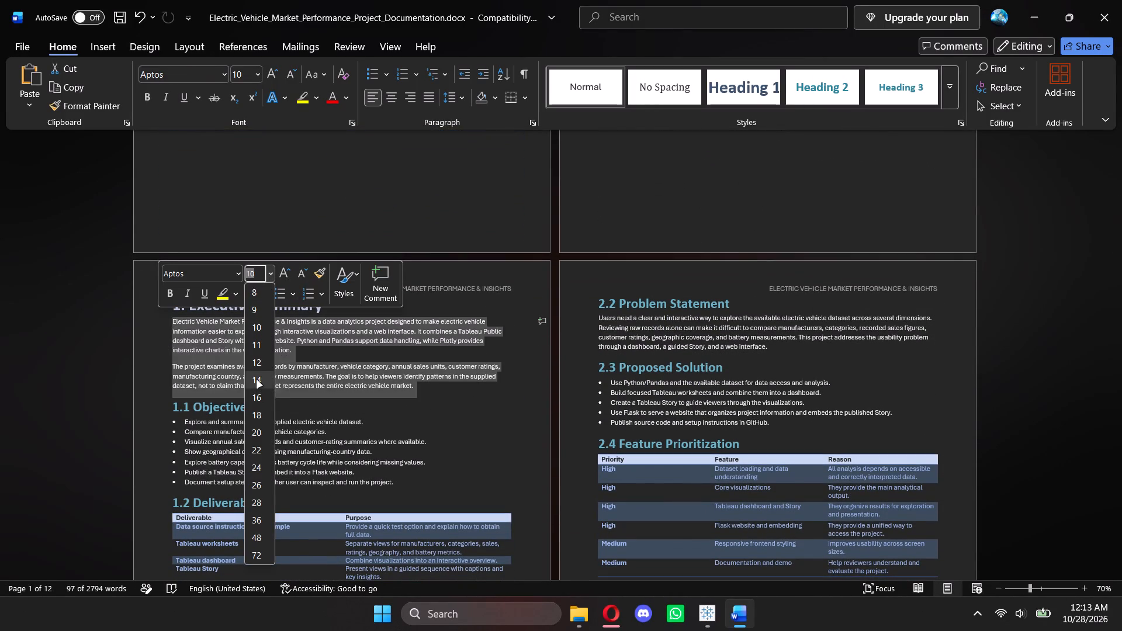
{"action": "left_click", "coordinate": [257, 380]}
{"action": "scroll", "coordinate": [451, 444], "scroll_direction": "down", "scroll_amount": 2}
{"action": "left_click", "coordinate": [457, 421]}
Set the font size of the bullet list under 1.1 Objectives to 14.
{"action": "scroll", "coordinate": [409, 426], "scroll_direction": "down", "scroll_amount": 4}
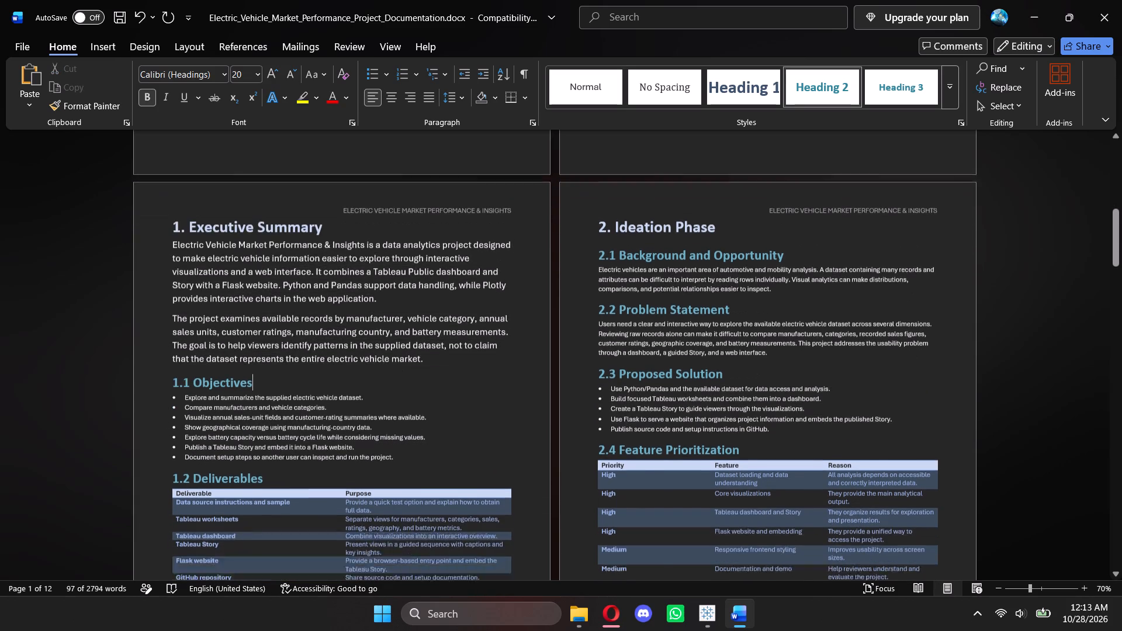
{"action": "scroll", "coordinate": [404, 427], "scroll_direction": "down", "scroll_amount": 1}
{"action": "left_click_drag", "start_coordinate": [402, 425], "coordinate": [137, 362]}
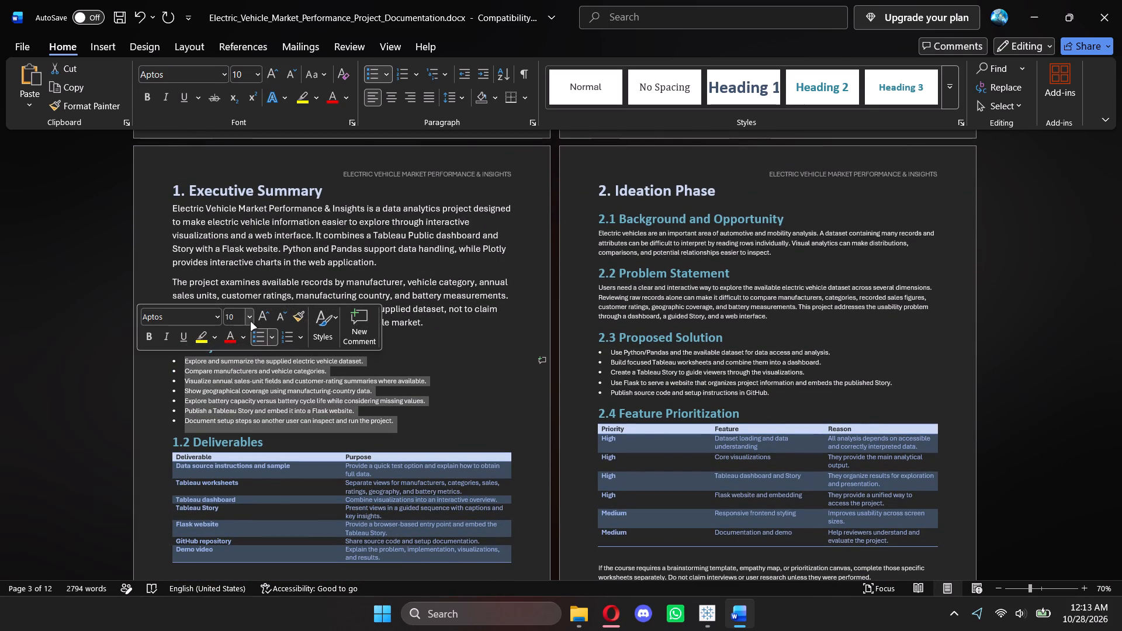
{"action": "left_click", "coordinate": [248, 320]}
{"action": "left_click", "coordinate": [239, 123]}
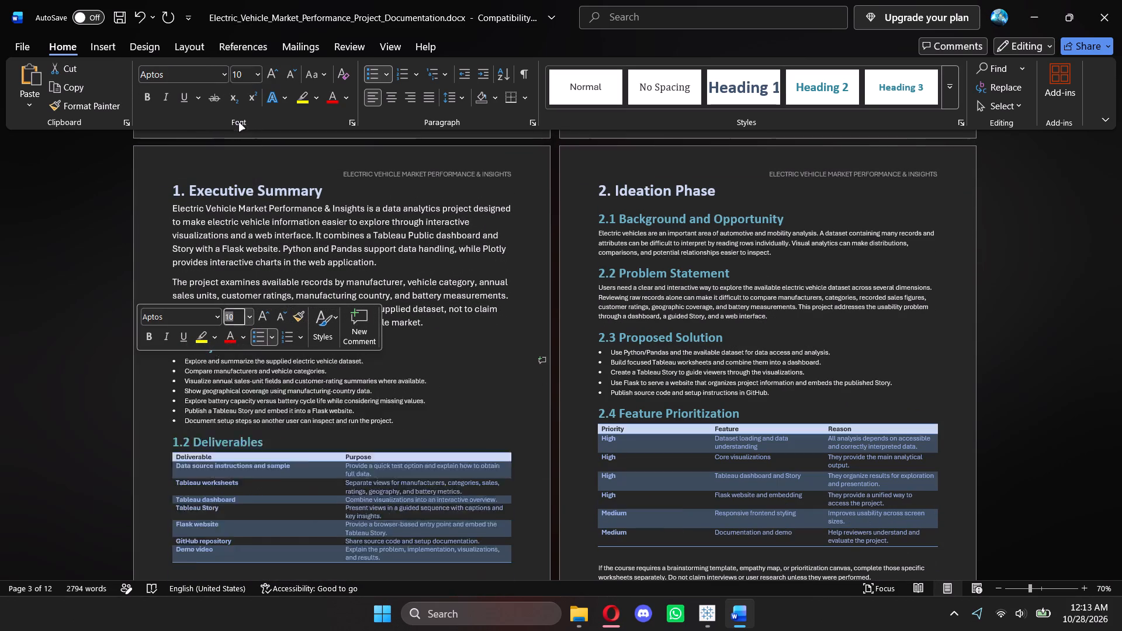
Set the font size of the paragraph under 2.1 Background and Opportunity to 14.
{"action": "left_click_drag", "start_coordinate": [780, 255], "coordinate": [594, 230]}
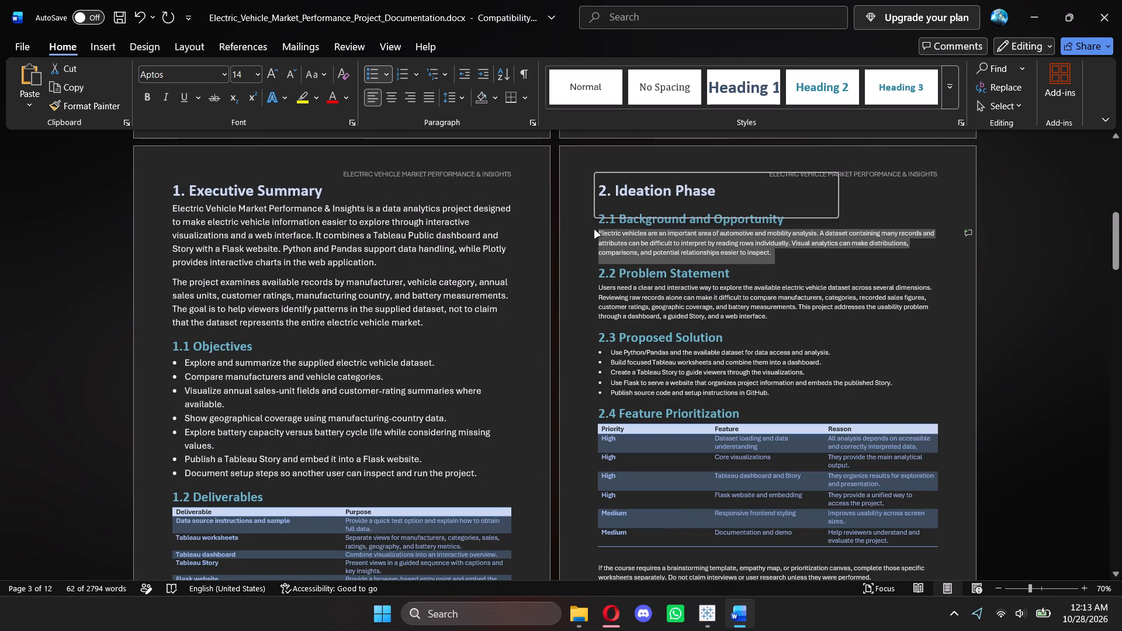
{"action": "left_click", "coordinate": [702, 188]}
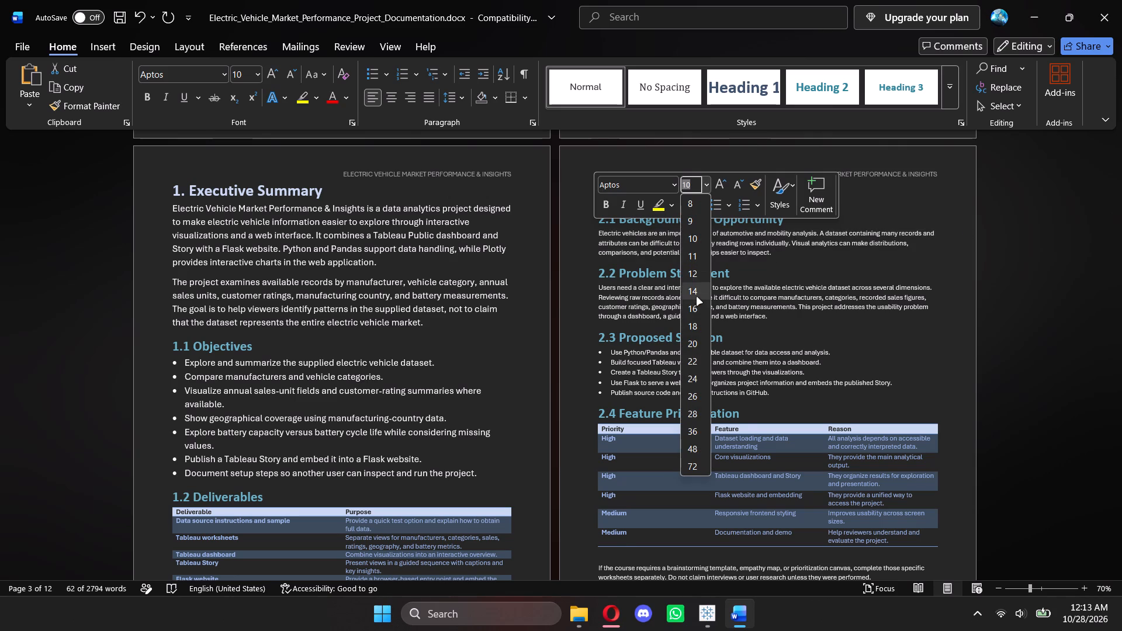
{"action": "left_click", "coordinate": [697, 297]}
Set the 2.2 Problem Statement paragraph and the 2.3 Proposed Solution bullets together to font size 14.
{"action": "left_click_drag", "start_coordinate": [778, 348], "coordinate": [563, 317]}
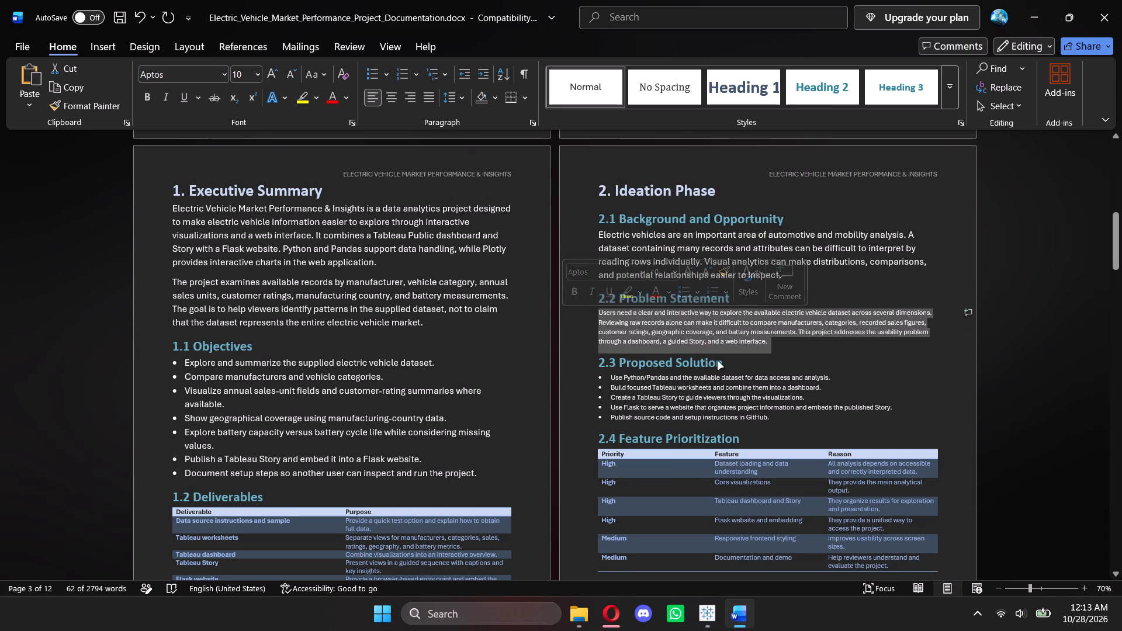
{"action": "left_click_drag", "start_coordinate": [781, 422], "coordinate": [607, 389], "text": "ctrl"}
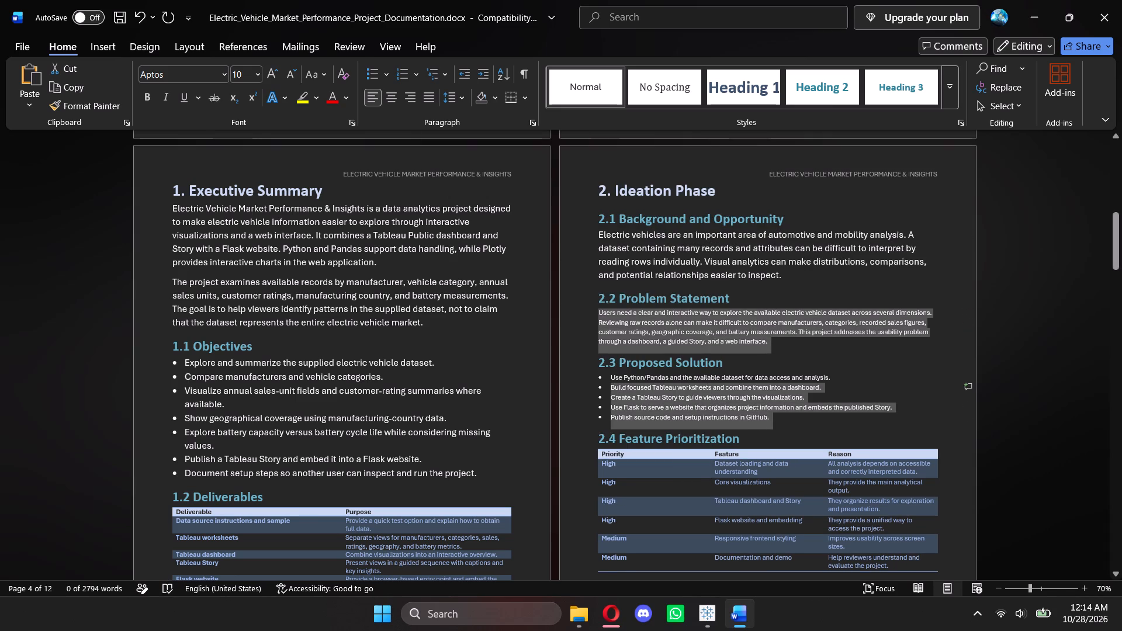
{"action": "left_click_drag", "start_coordinate": [607, 389], "coordinate": [598, 382], "text": "ctrl"}
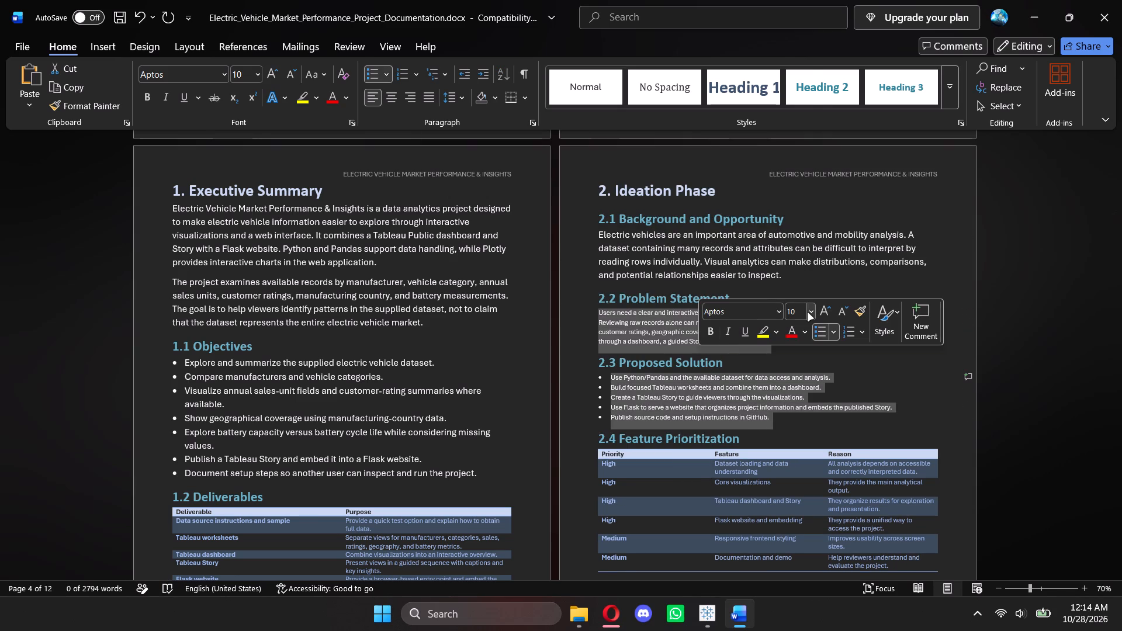
{"action": "left_click", "coordinate": [808, 313]}
{"action": "left_click", "coordinate": [797, 117]}
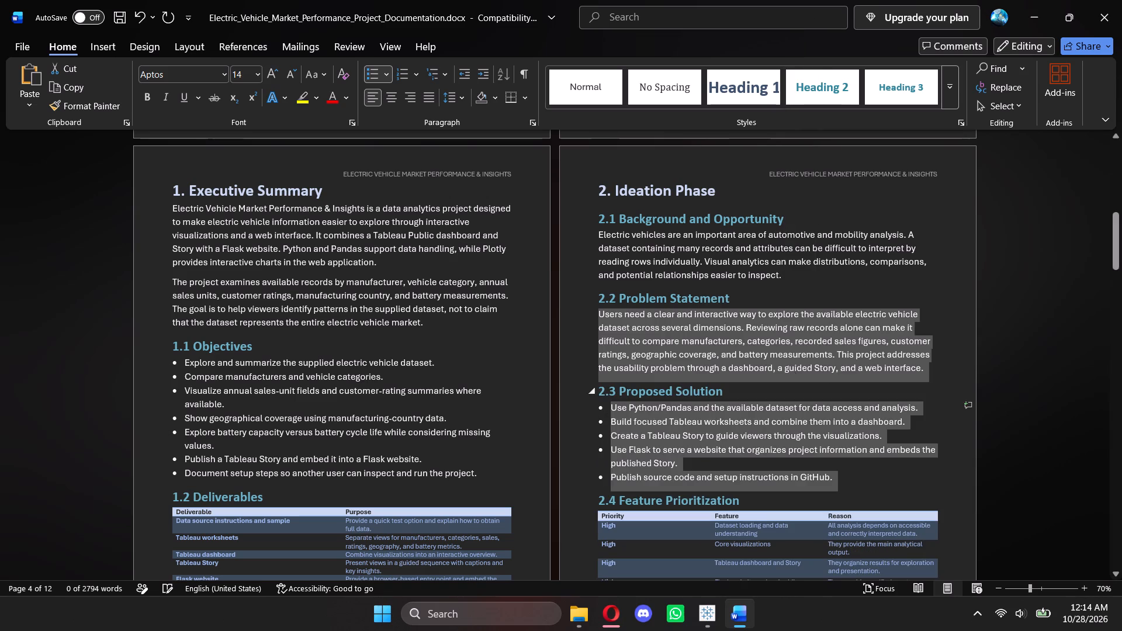
{"action": "left_click", "coordinate": [820, 476]}
Set the brainstorming-template note, the 3.1 Intended Users bullets, the last two user-story bullets and the 3.5 Scope and Assumptions paragraph to size 14.
{"action": "scroll", "coordinate": [820, 476], "scroll_direction": "down", "scroll_amount": 11}
{"action": "scroll", "coordinate": [565, 475], "scroll_direction": "down", "scroll_amount": 10}
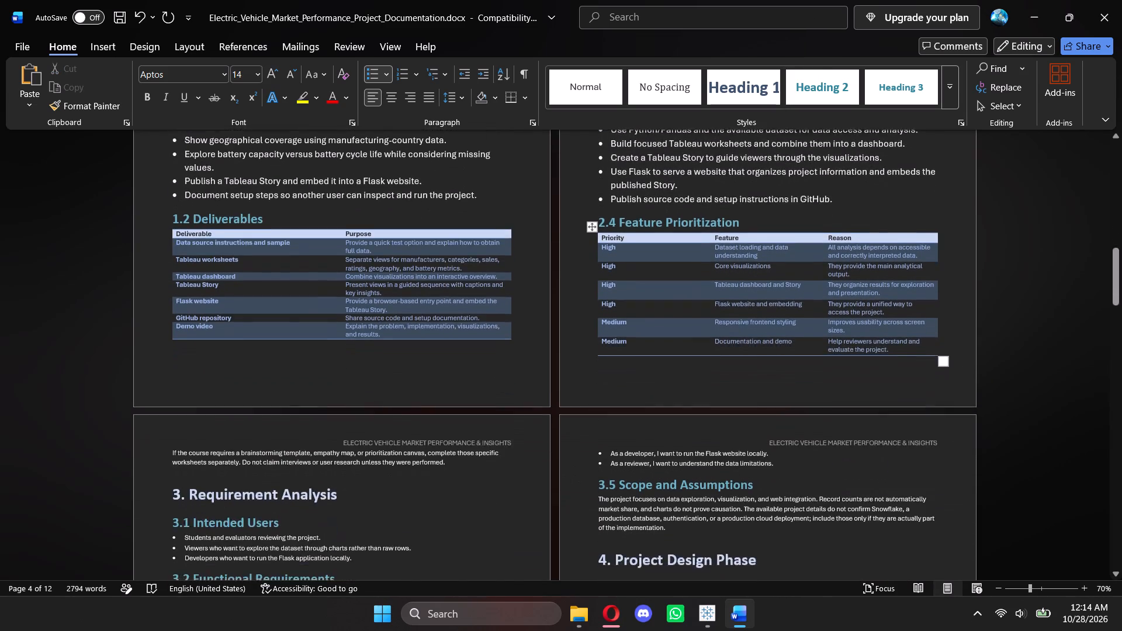
{"action": "scroll", "coordinate": [522, 475], "scroll_direction": "down", "scroll_amount": 2}
{"action": "left_click", "coordinate": [461, 370], "text": "ctrl"}
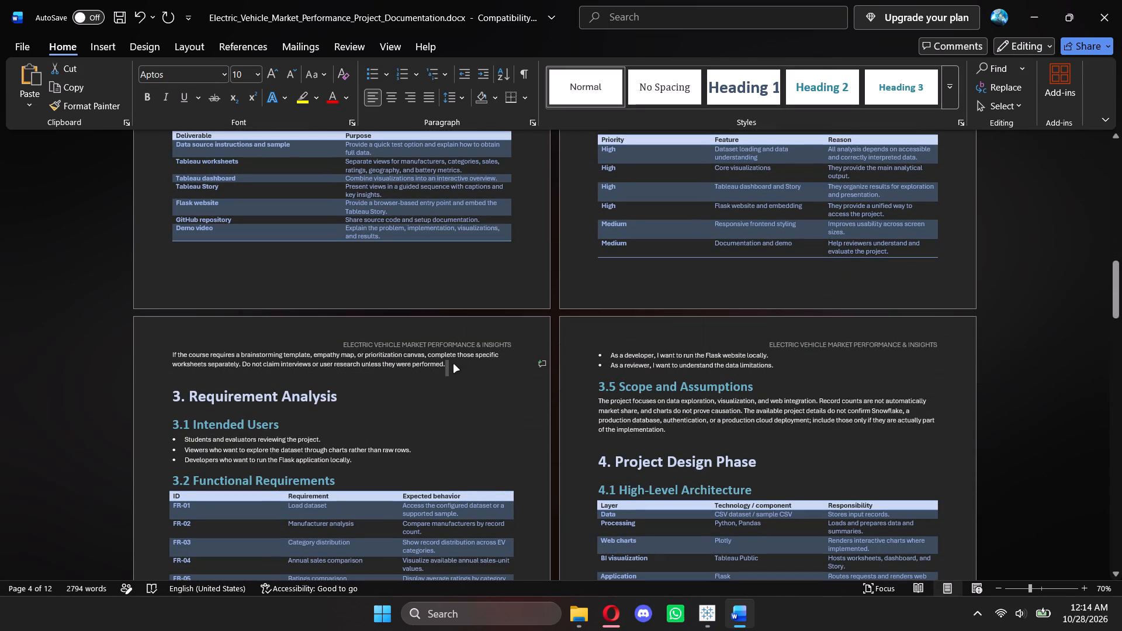
{"action": "left_click", "coordinate": [453, 364], "text": "ctrl"}
{"action": "left_click", "coordinate": [451, 369]}
{"action": "left_click_drag", "start_coordinate": [453, 366], "coordinate": [264, 348], "text": "ctrl"}
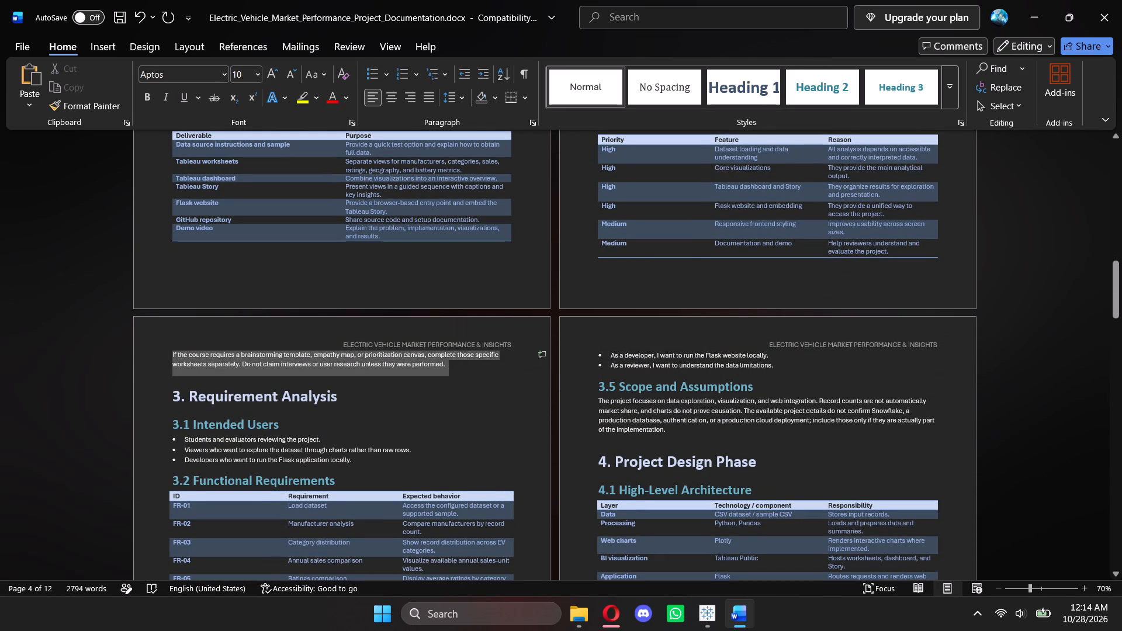
{"action": "left_click_drag", "start_coordinate": [264, 348], "coordinate": [175, 348], "text": "ctrl"}
{"action": "left_click_drag", "start_coordinate": [781, 367], "coordinate": [586, 364], "text": "ctrl"}
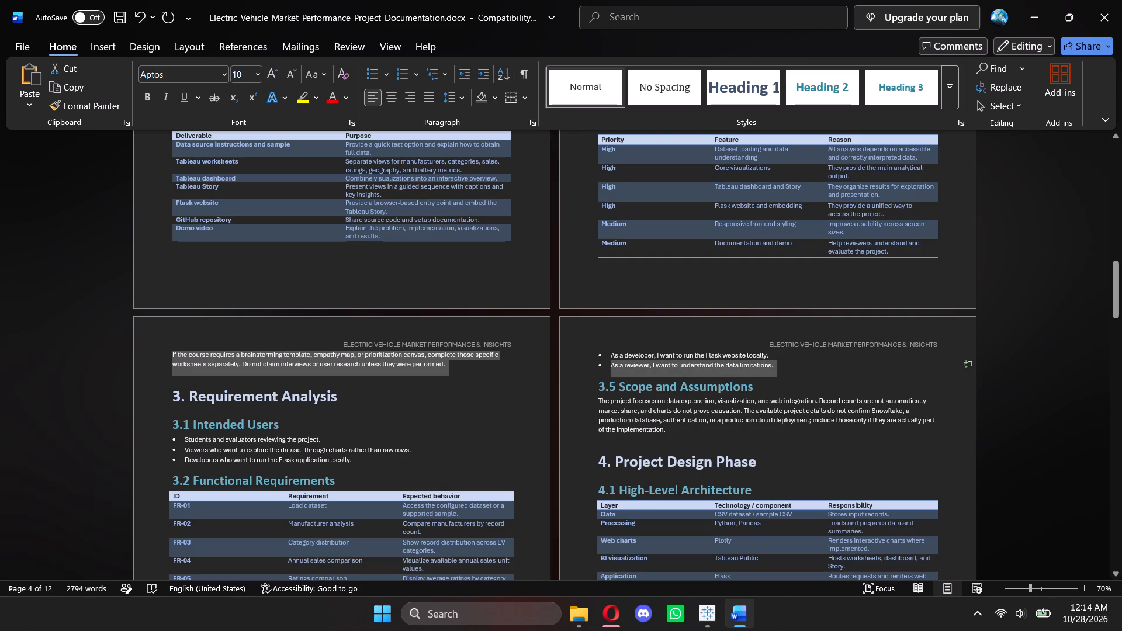
{"action": "left_click_drag", "start_coordinate": [586, 364], "coordinate": [583, 359], "text": "ctrl"}
{"action": "left_click_drag", "start_coordinate": [356, 457], "coordinate": [144, 436], "text": "ctrl"}
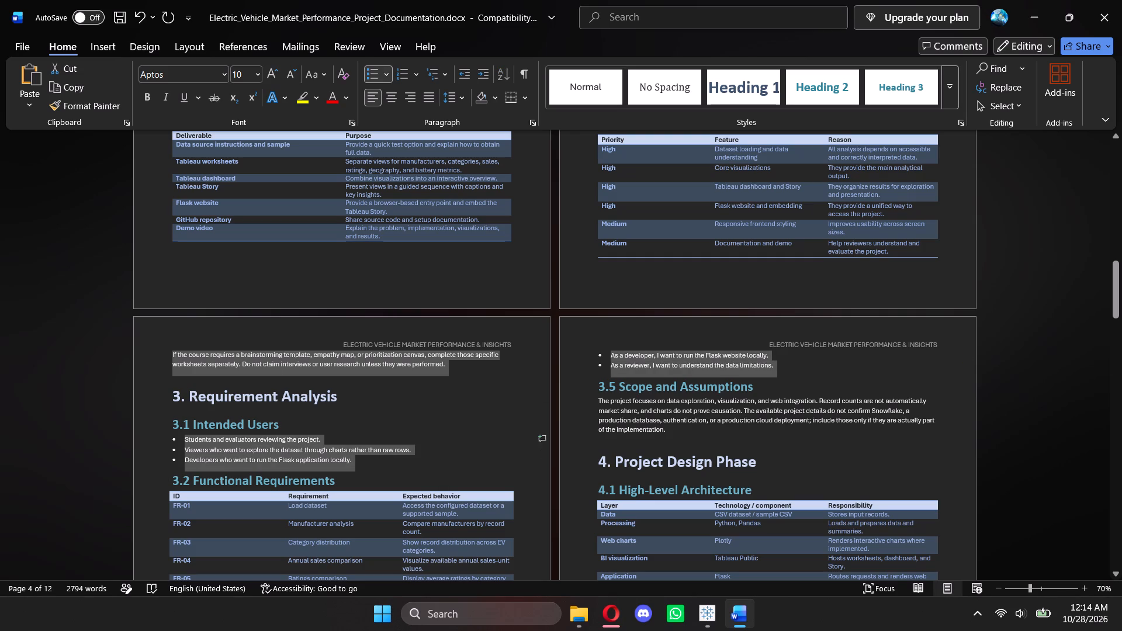
{"action": "left_click_drag", "start_coordinate": [144, 436], "coordinate": [136, 440], "text": "ctrl"}
{"action": "left_click_drag", "start_coordinate": [670, 434], "coordinate": [586, 405], "text": "ctrl"}
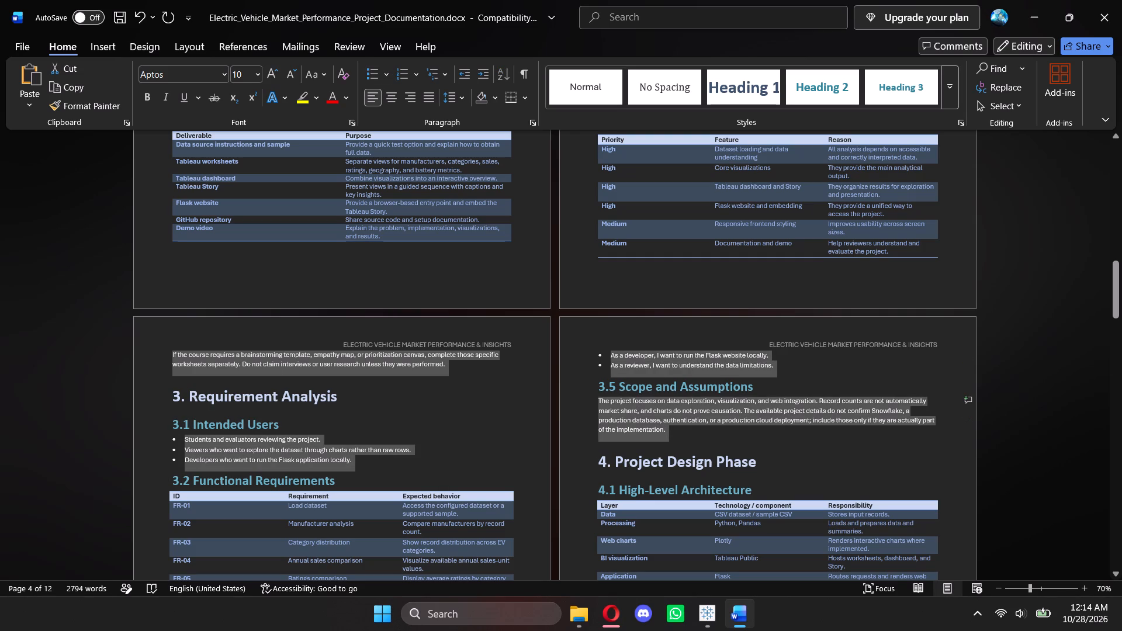
{"action": "left_click", "coordinate": [753, 352]}
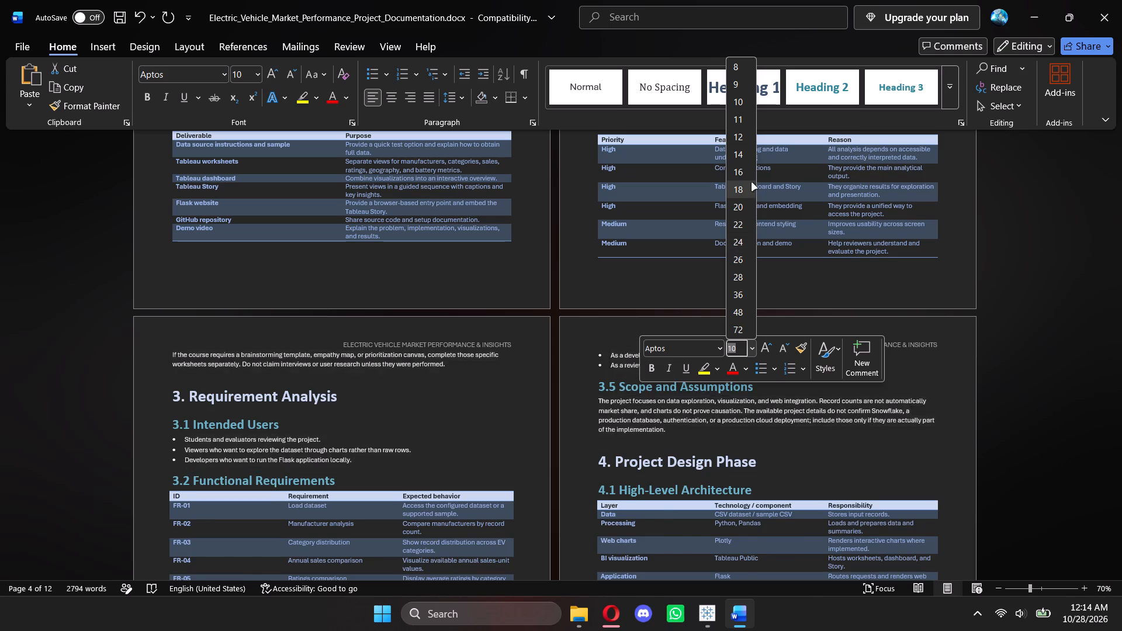
{"action": "left_click", "coordinate": [748, 156]}
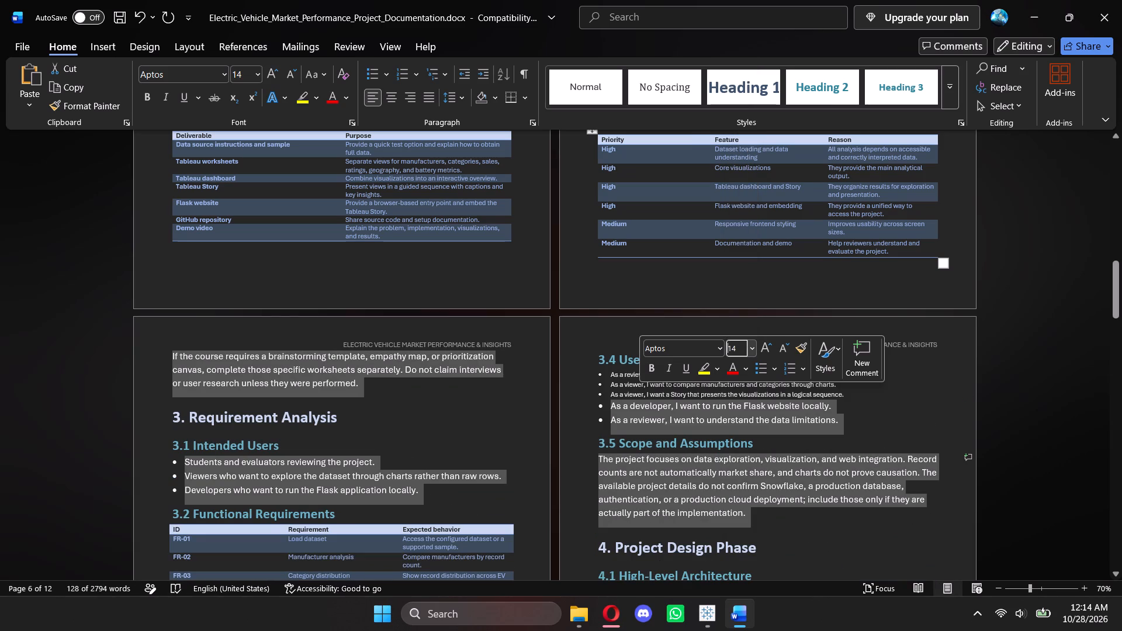
{"action": "scroll", "coordinate": [562, 393], "scroll_direction": "down", "scroll_amount": 6}
{"action": "left_click", "coordinate": [690, 315]}
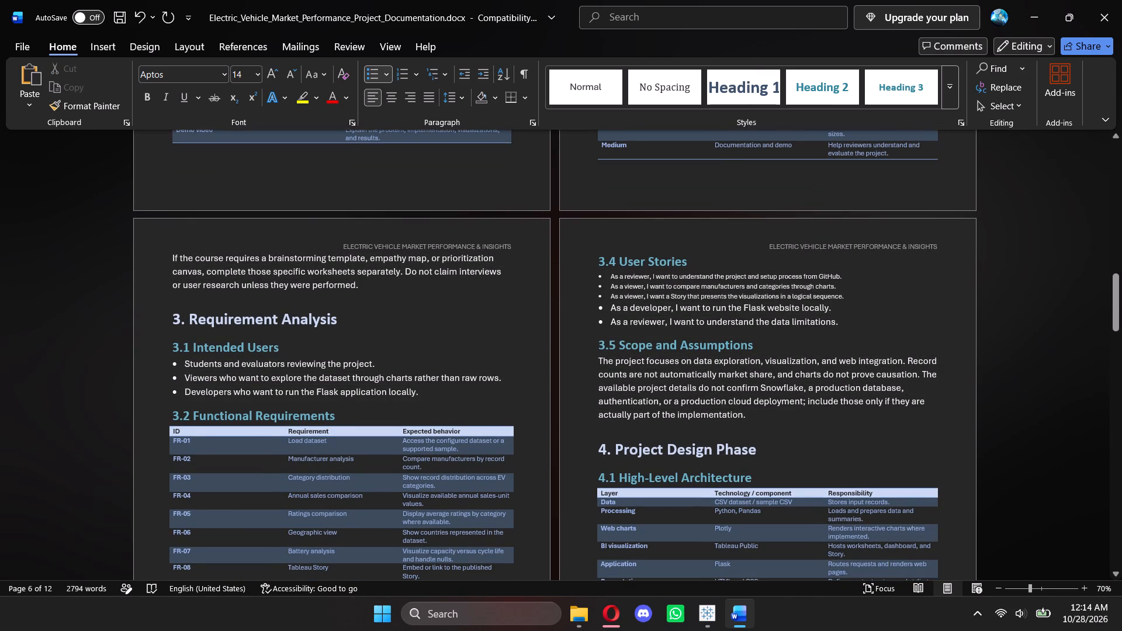
Set the font size of the first three bullets under 3.4 User Stories to 14.
{"action": "left_click_drag", "start_coordinate": [849, 294], "coordinate": [597, 277]}
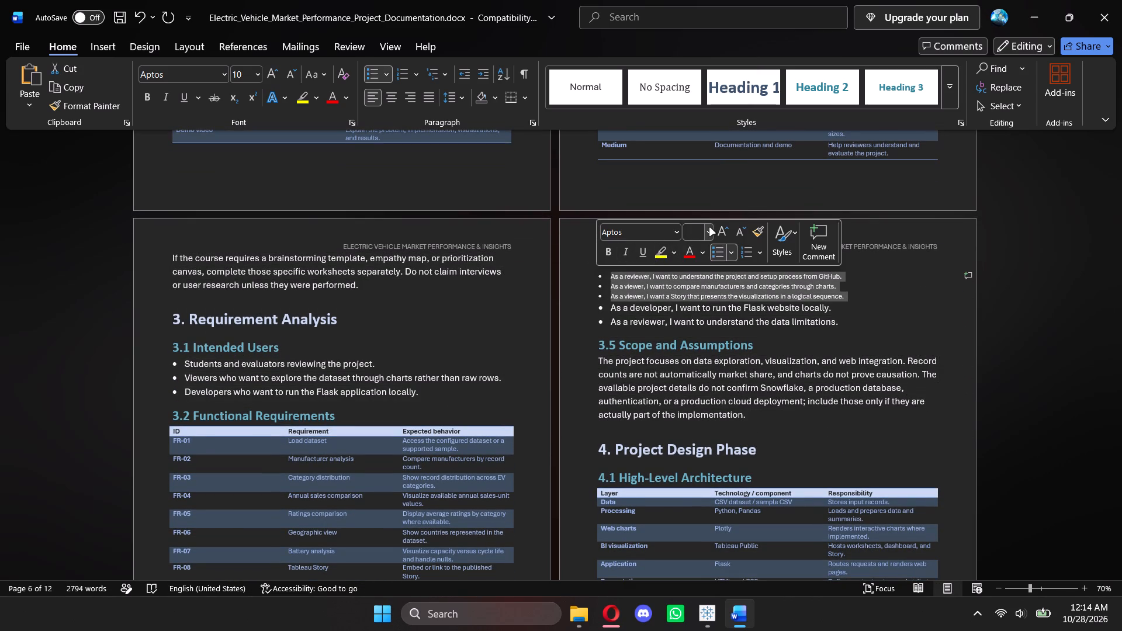
{"action": "left_click", "coordinate": [709, 229]}
{"action": "left_click", "coordinate": [697, 341]}
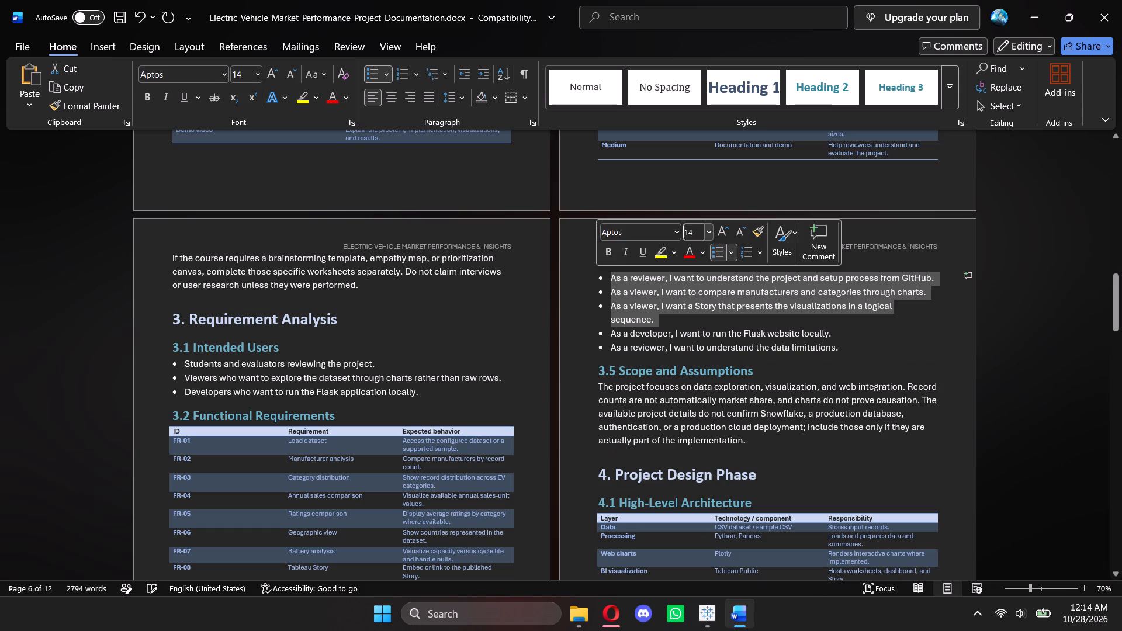
{"action": "left_click", "coordinate": [844, 335]}
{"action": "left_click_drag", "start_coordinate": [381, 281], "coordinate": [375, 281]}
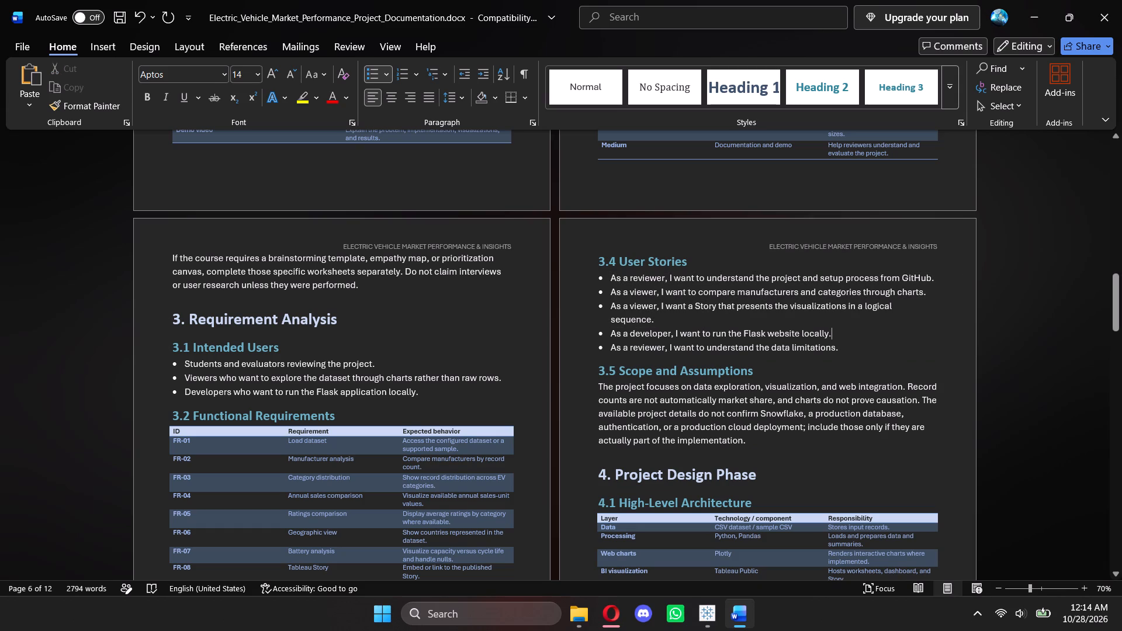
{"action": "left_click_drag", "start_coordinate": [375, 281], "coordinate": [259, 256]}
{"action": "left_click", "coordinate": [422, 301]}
Set the 3.3 Non-Functional Requirements bullets and all nine 4.2 Data Flow numbered items to font size 14.
{"action": "scroll", "coordinate": [472, 324], "scroll_direction": "down", "scroll_amount": 18}
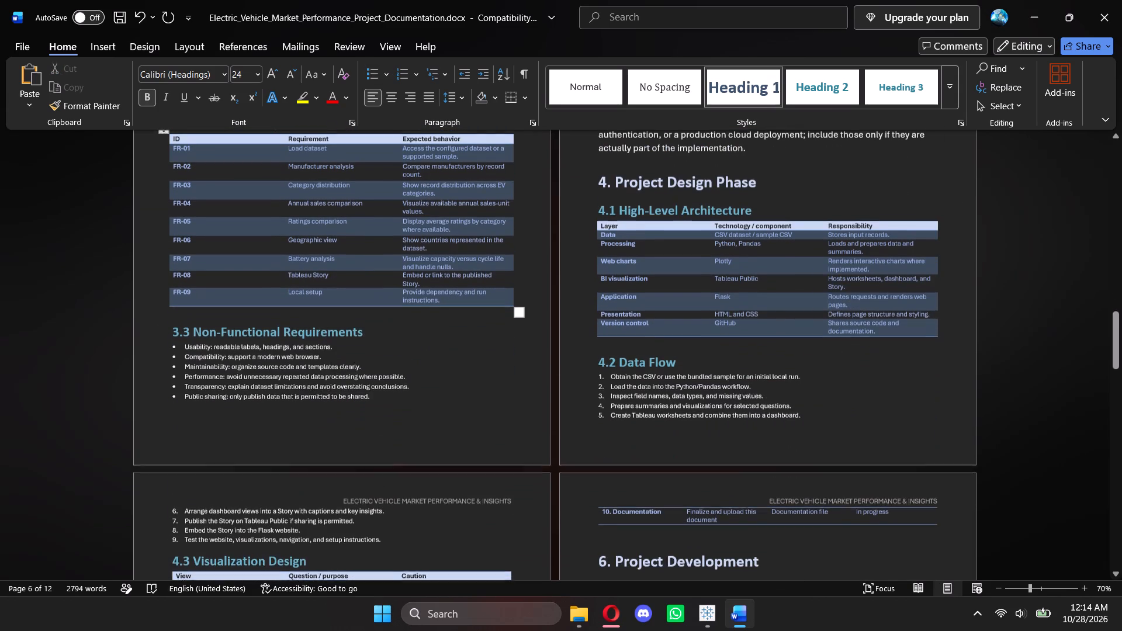
{"action": "left_click_drag", "start_coordinate": [379, 397], "coordinate": [178, 347]}
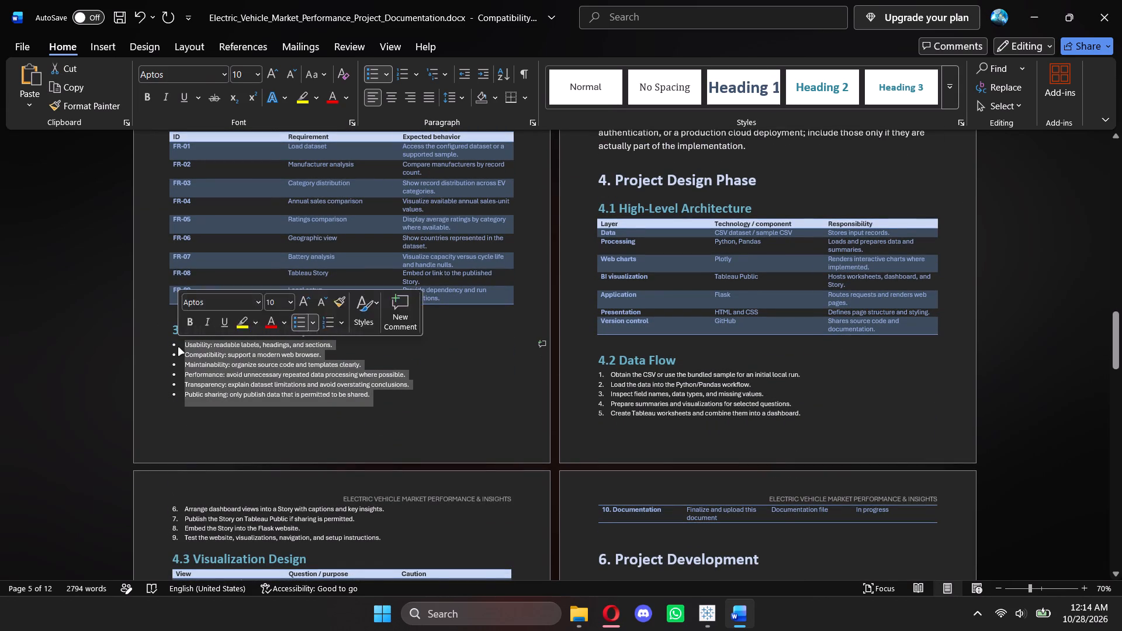
{"action": "left_click_drag", "start_coordinate": [808, 415], "coordinate": [597, 377], "text": "ctrl"}
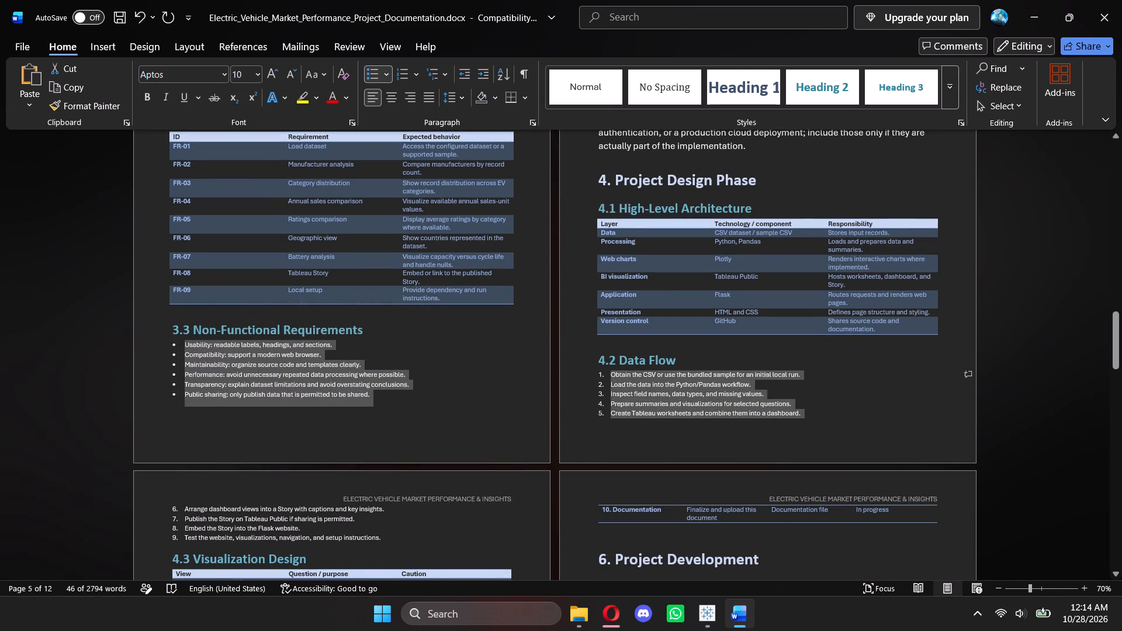
{"action": "left_click_drag", "start_coordinate": [389, 543], "coordinate": [174, 505], "text": "ctrl"}
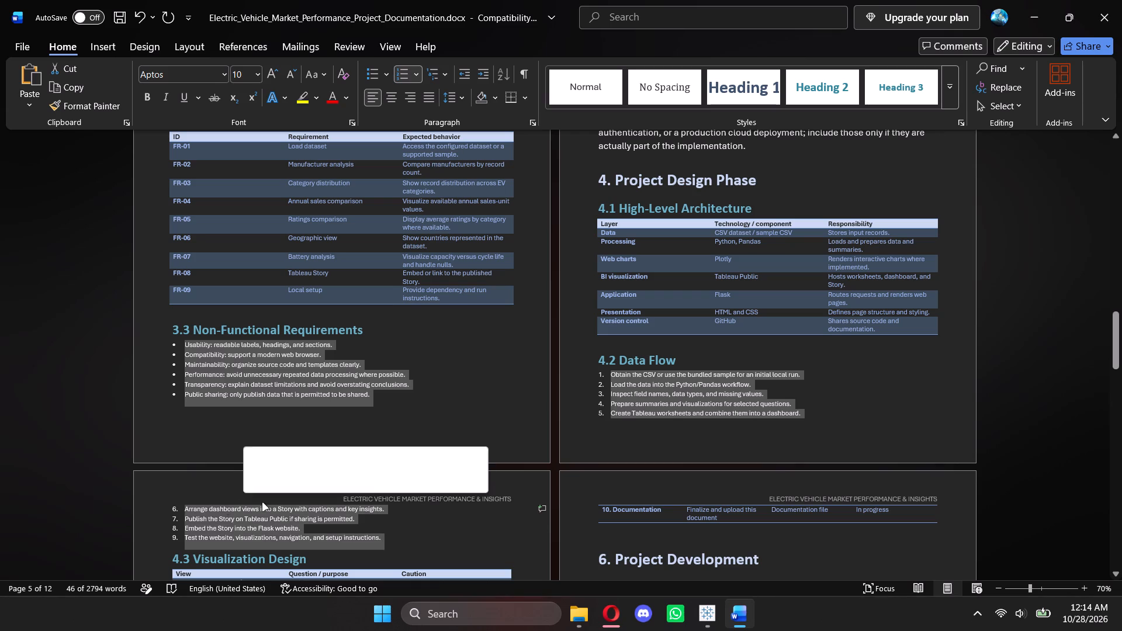
{"action": "left_click", "coordinate": [352, 459]}
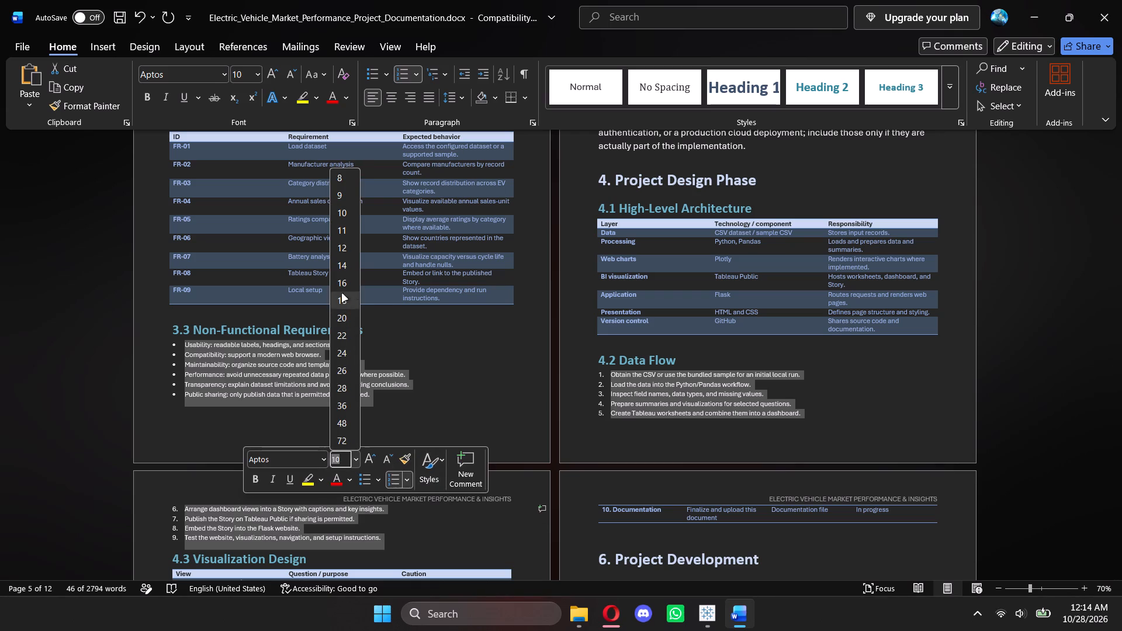
{"action": "left_click", "coordinate": [347, 270]}
{"action": "left_click", "coordinate": [715, 433]}
Set the 4.4 Frontend Design paragraph and all body text under 6.1, 6.2 and 6.3 together to font size 14.
{"action": "scroll", "coordinate": [683, 436], "scroll_direction": "down", "scroll_amount": 3}
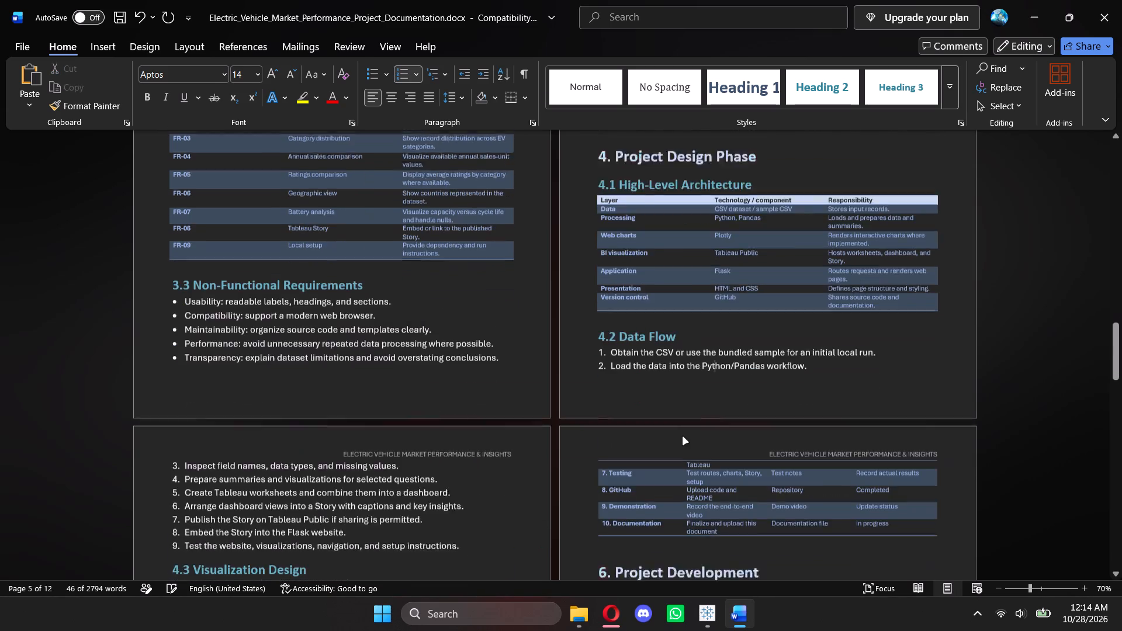
{"action": "scroll", "coordinate": [683, 436], "scroll_direction": "down", "scroll_amount": 20}
{"action": "scroll", "coordinate": [683, 436], "scroll_direction": "down", "scroll_amount": 2}
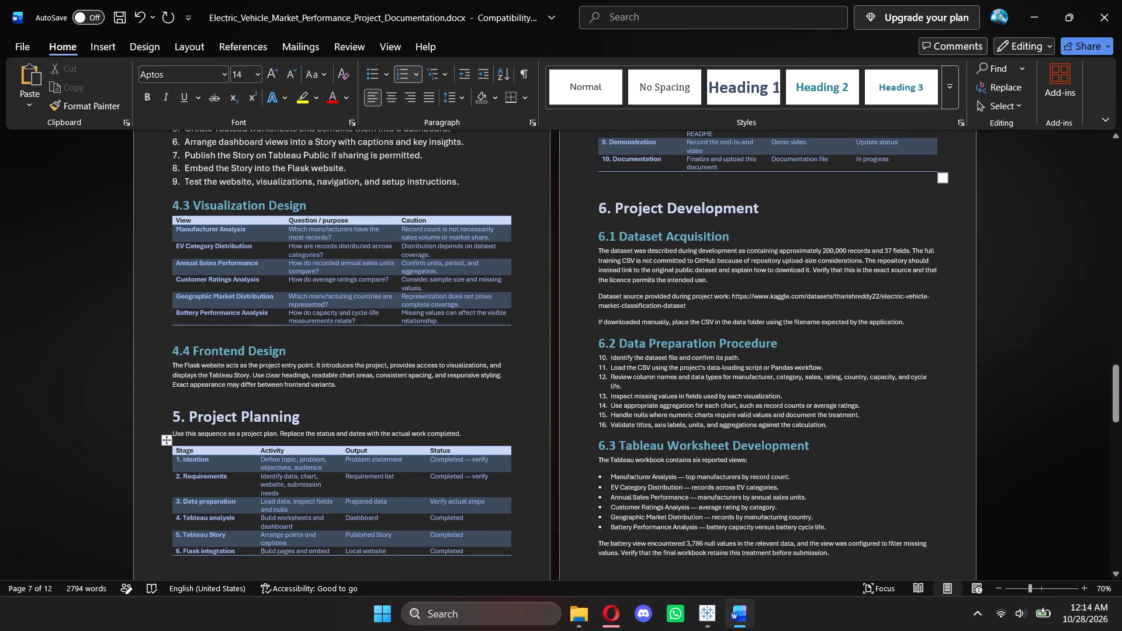
{"action": "left_click_drag", "start_coordinate": [906, 325], "coordinate": [557, 250]}
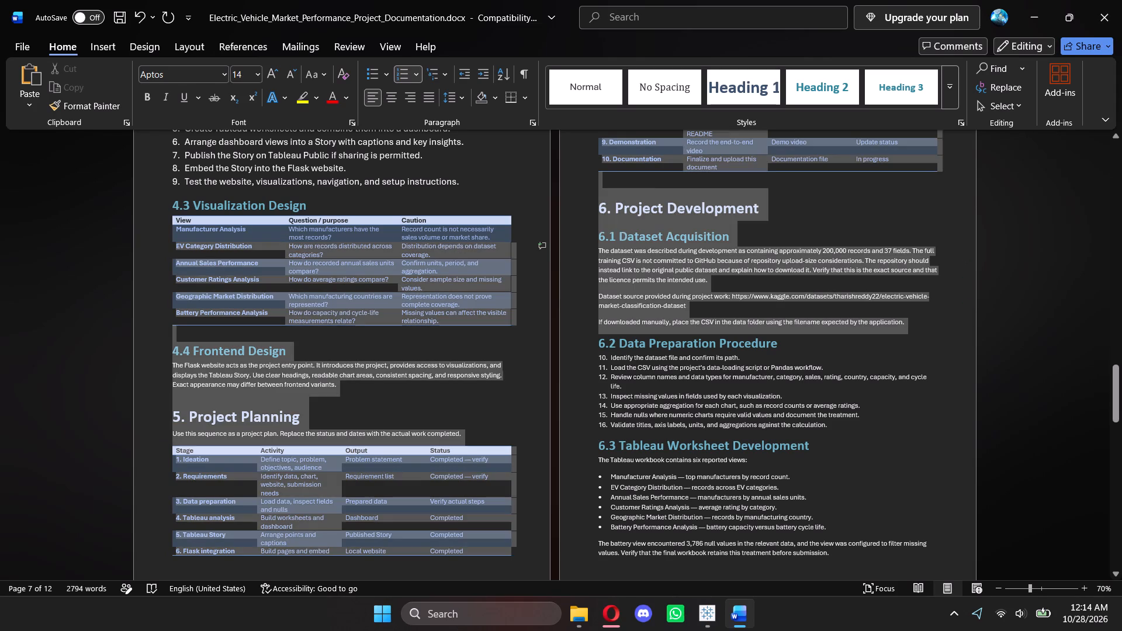
{"action": "left_click_drag", "start_coordinate": [557, 250], "coordinate": [579, 251]}
{"action": "left_click_drag", "start_coordinate": [341, 384], "coordinate": [251, 377], "text": "ctrl"}
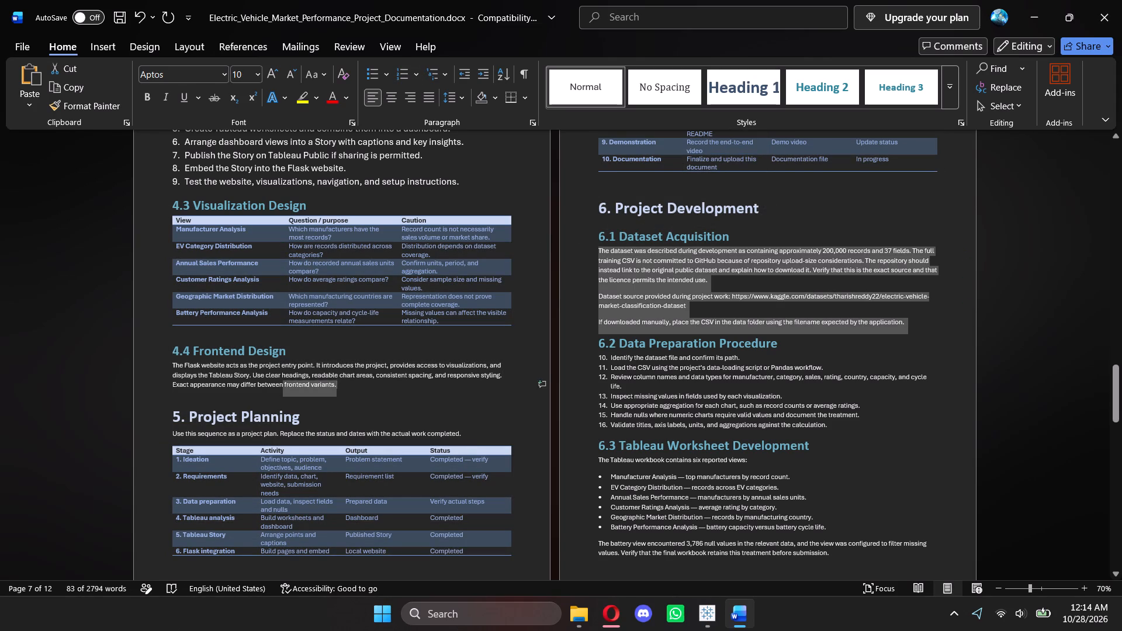
{"action": "left_click_drag", "start_coordinate": [251, 377], "coordinate": [169, 364], "text": "ctrl"}
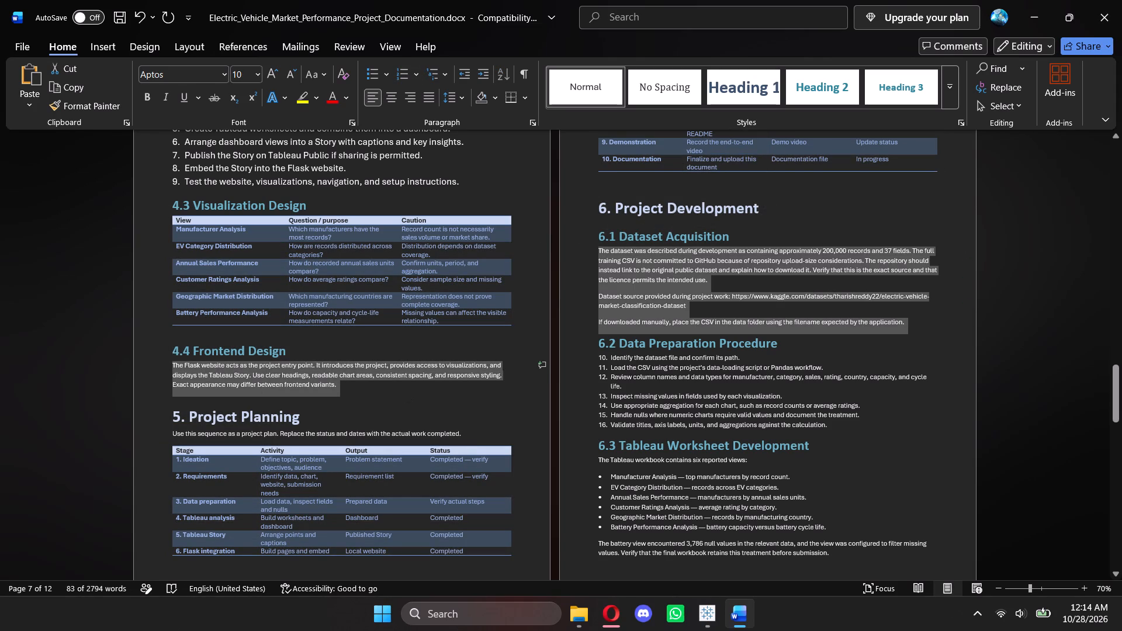
{"action": "left_click_drag", "start_coordinate": [837, 425], "coordinate": [579, 359], "text": "ctrl"}
{"action": "left_click_drag", "start_coordinate": [840, 555], "coordinate": [827, 549], "text": "ctrl"}
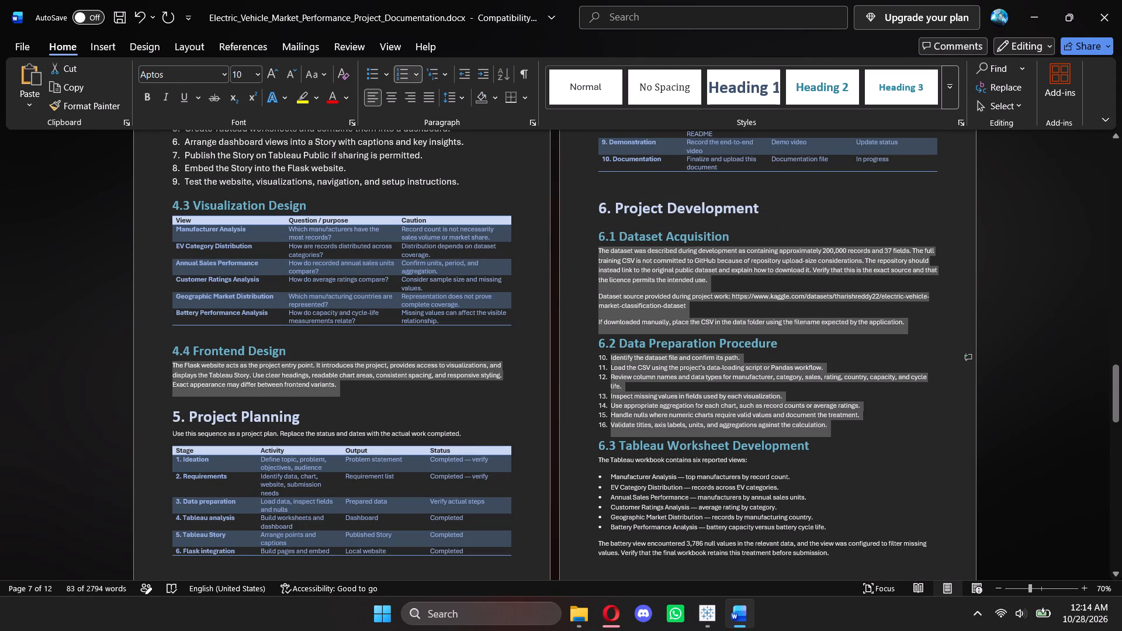
{"action": "left_click_drag", "start_coordinate": [827, 549], "coordinate": [577, 462], "text": "ctrl"}
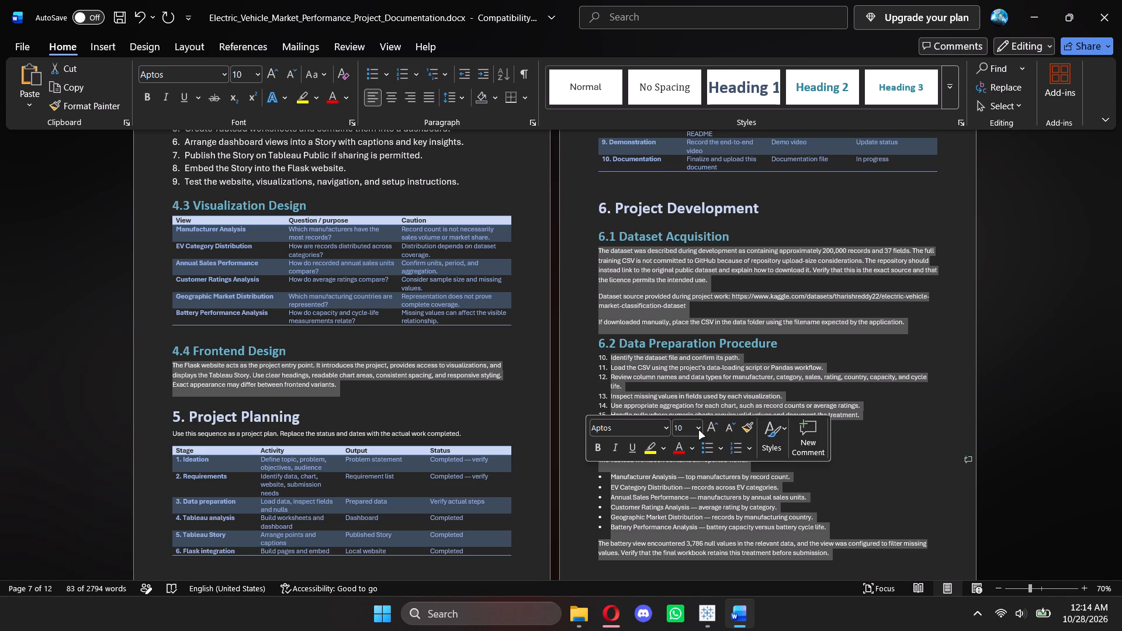
{"action": "left_click", "coordinate": [698, 431]}
{"action": "left_click", "coordinate": [681, 238]}
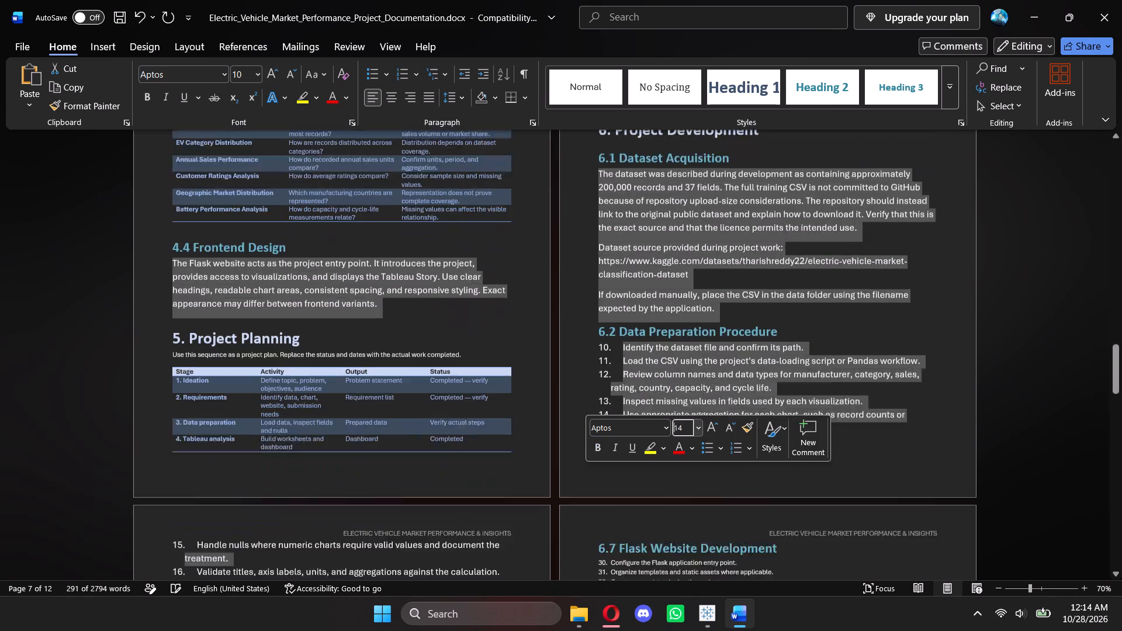
Set the numbered items under 6.7 Flask Website Development and 6.8 GitHub Publishing together to font size 14.
{"action": "scroll", "coordinate": [534, 398], "scroll_direction": "down", "scroll_amount": 6}
{"action": "scroll", "coordinate": [529, 446], "scroll_direction": "down", "scroll_amount": 3}
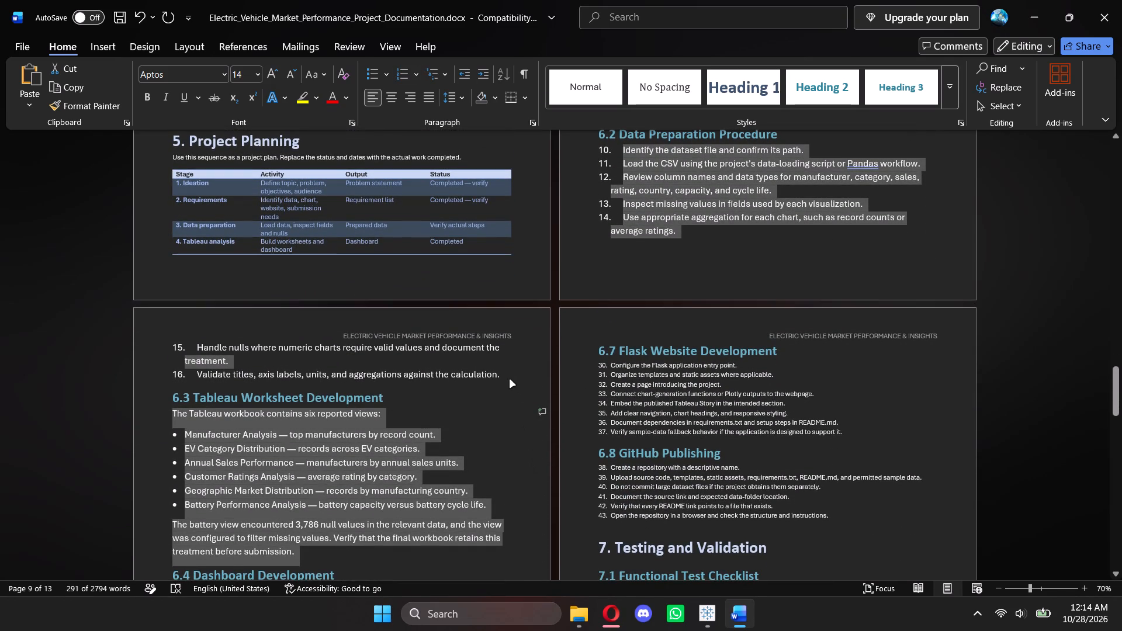
{"action": "left_click", "coordinate": [503, 377]}
{"action": "left_click_drag", "start_coordinate": [508, 376], "coordinate": [304, 344]}
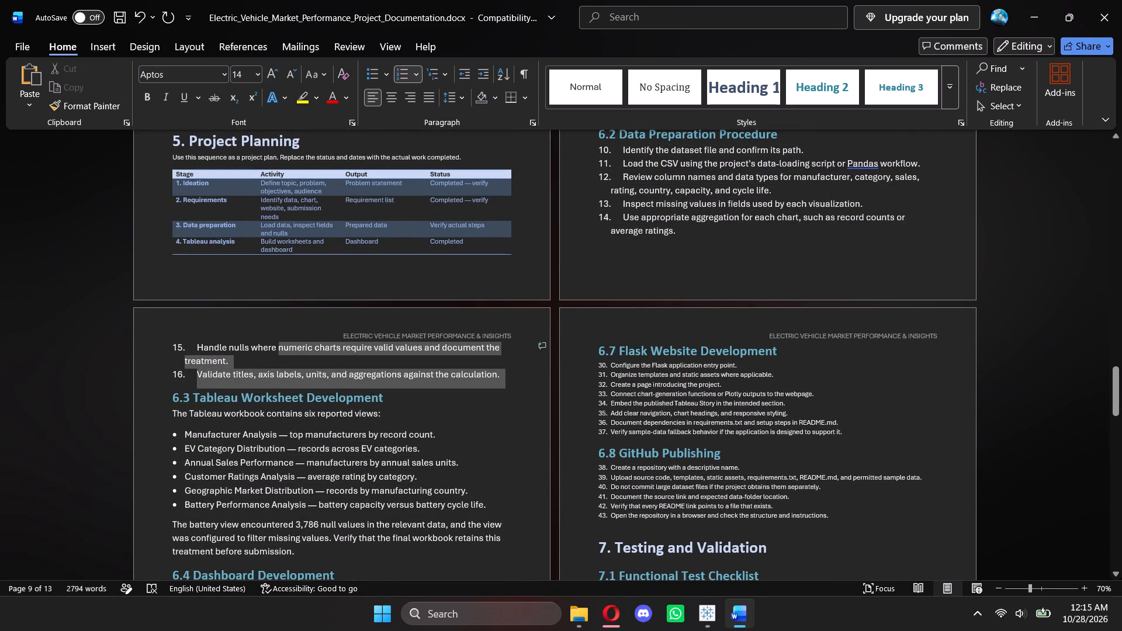
{"action": "left_click", "coordinate": [667, 401]}
{"action": "left_click_drag", "start_coordinate": [855, 434], "coordinate": [597, 366]}
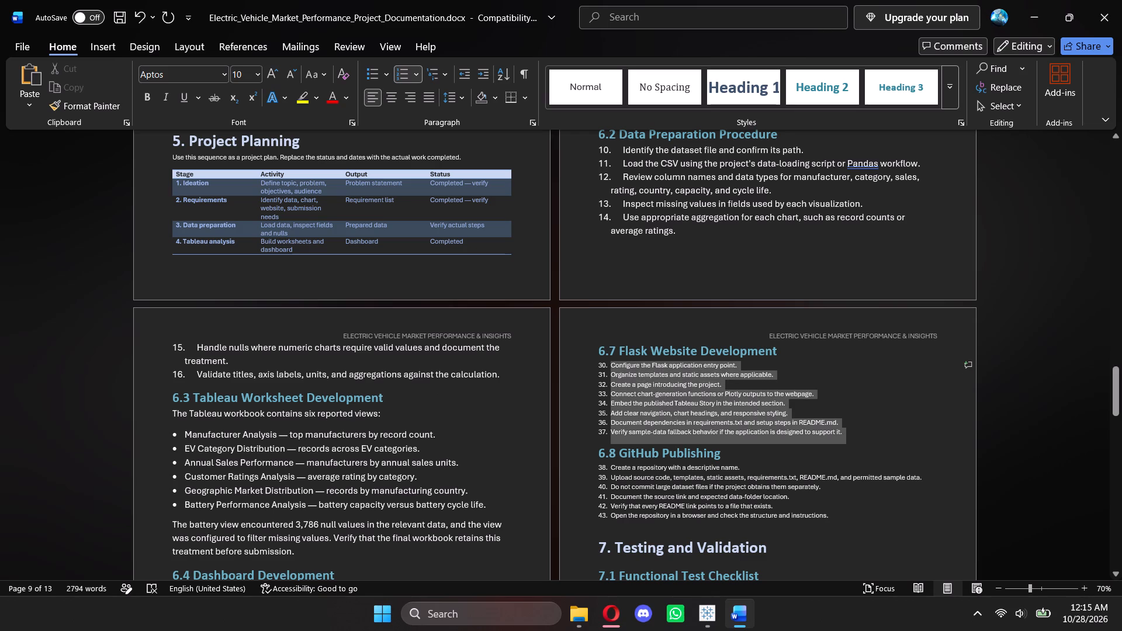
{"action": "left_click_drag", "start_coordinate": [597, 366], "coordinate": [597, 366]}
{"action": "left_click_drag", "start_coordinate": [835, 516], "coordinate": [755, 504], "text": "ctrl"}
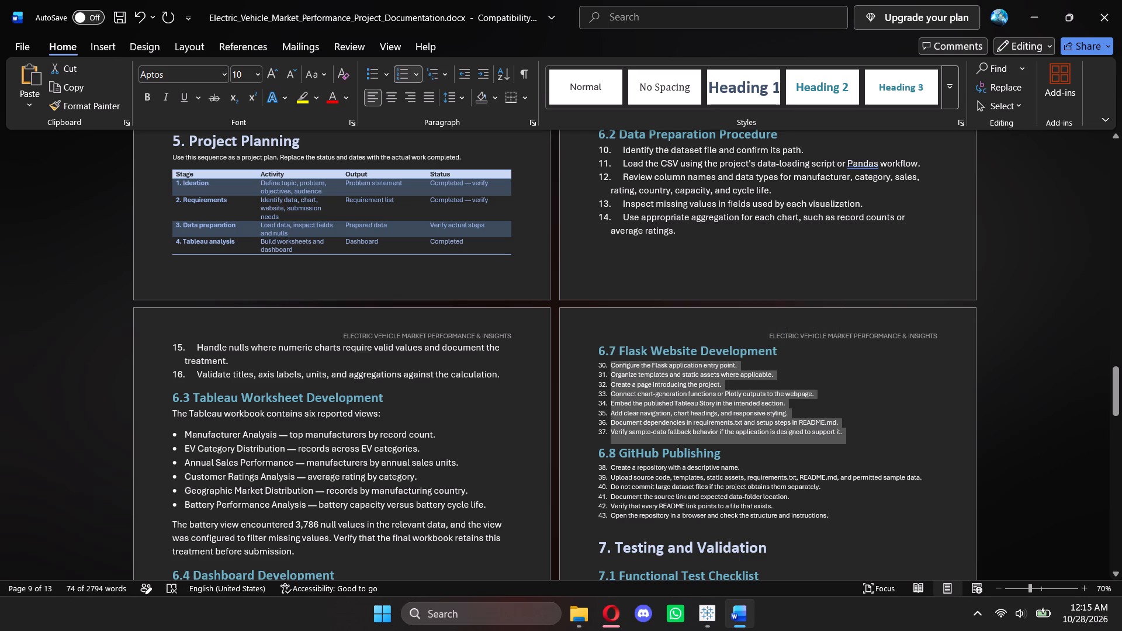
{"action": "left_click_drag", "start_coordinate": [755, 504], "coordinate": [588, 471], "text": "ctrl"}
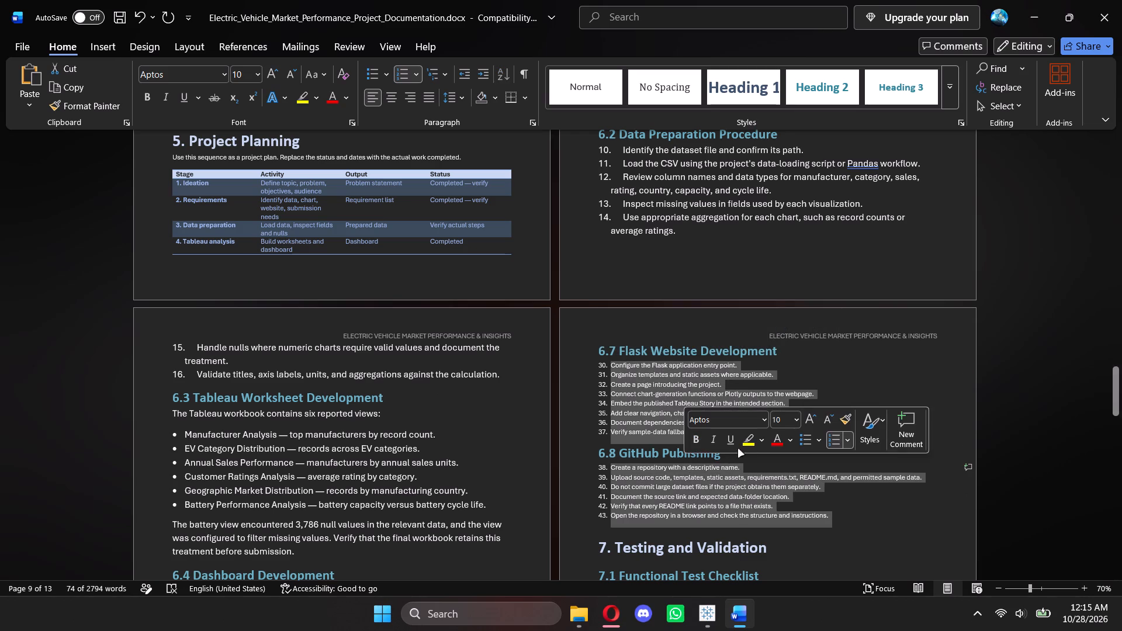
{"action": "left_click", "coordinate": [794, 422]}
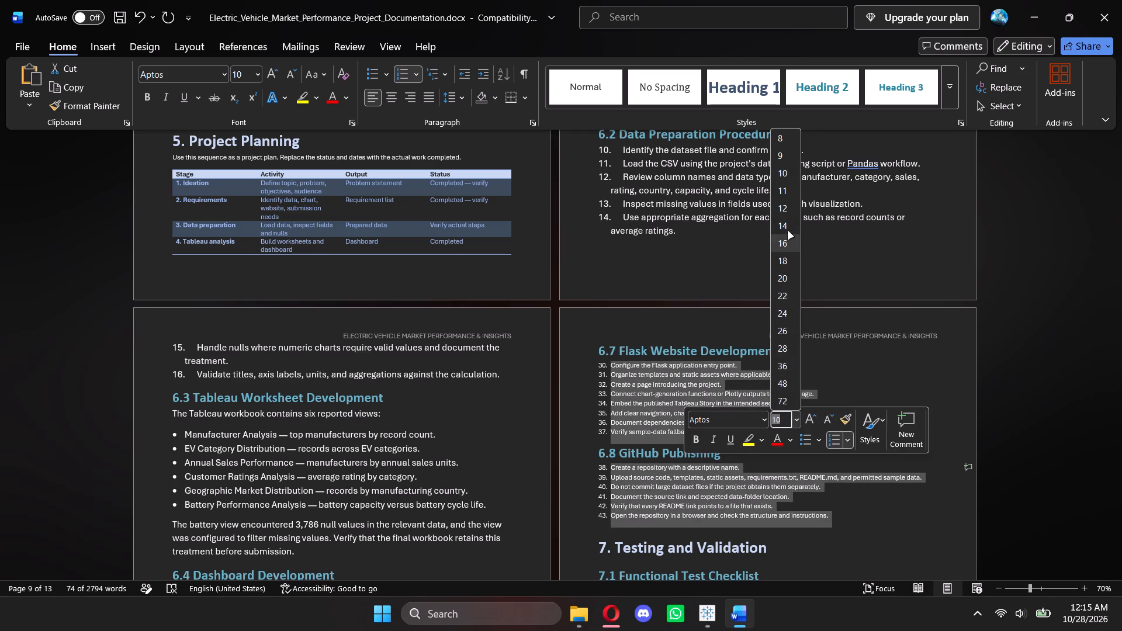
{"action": "left_click", "coordinate": [788, 231]}
Set the 6.4 and 6.6 numbered items and the 6.5 Tableau Story Development paragraph together to font size 14.
{"action": "scroll", "coordinate": [654, 414], "scroll_direction": "down", "scroll_amount": 17}
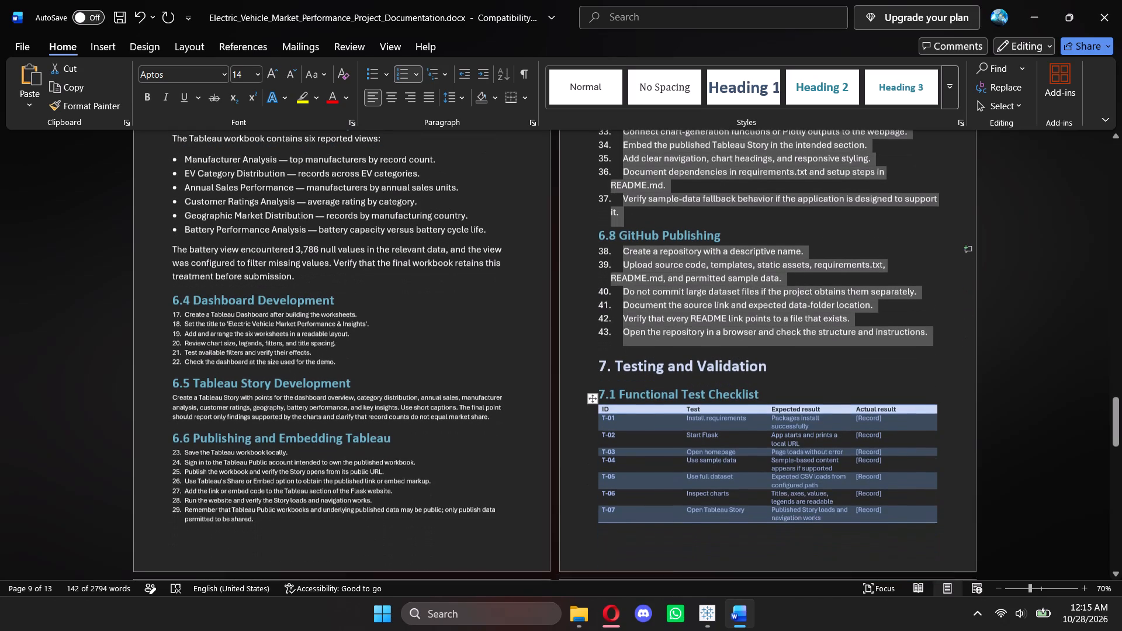
{"action": "left_click", "coordinate": [927, 331]}
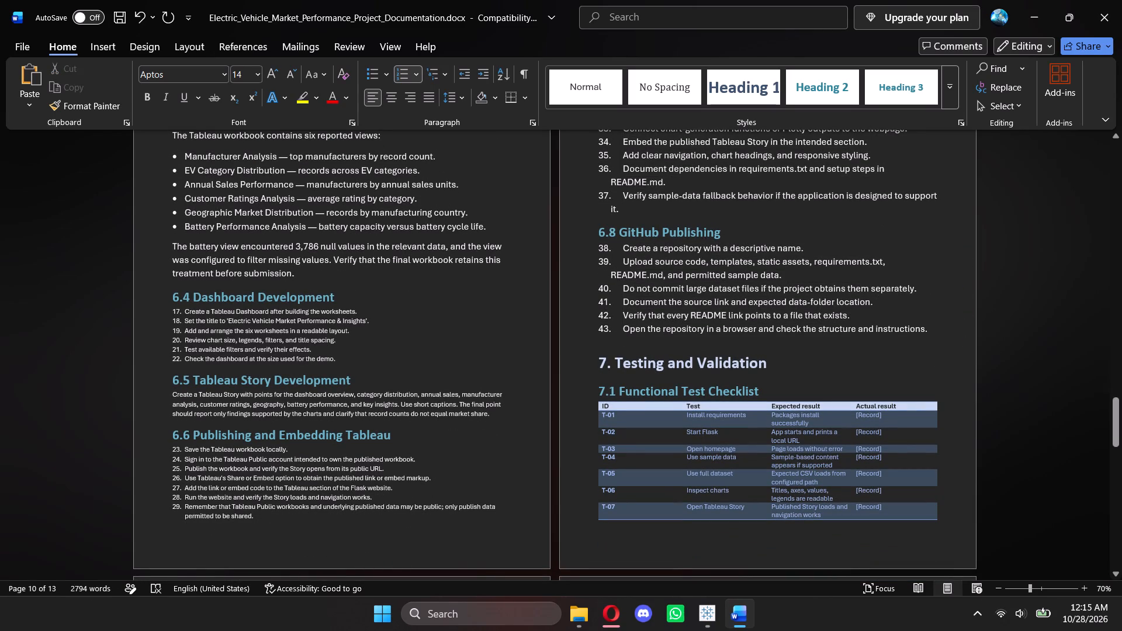
{"action": "left_click", "coordinate": [612, 277]}
{"action": "scroll", "coordinate": [565, 419], "scroll_direction": "down", "scroll_amount": 4}
{"action": "scroll", "coordinate": [408, 383], "scroll_direction": "up", "scroll_amount": 4}
{"action": "left_click_drag", "start_coordinate": [352, 362], "coordinate": [165, 311]}
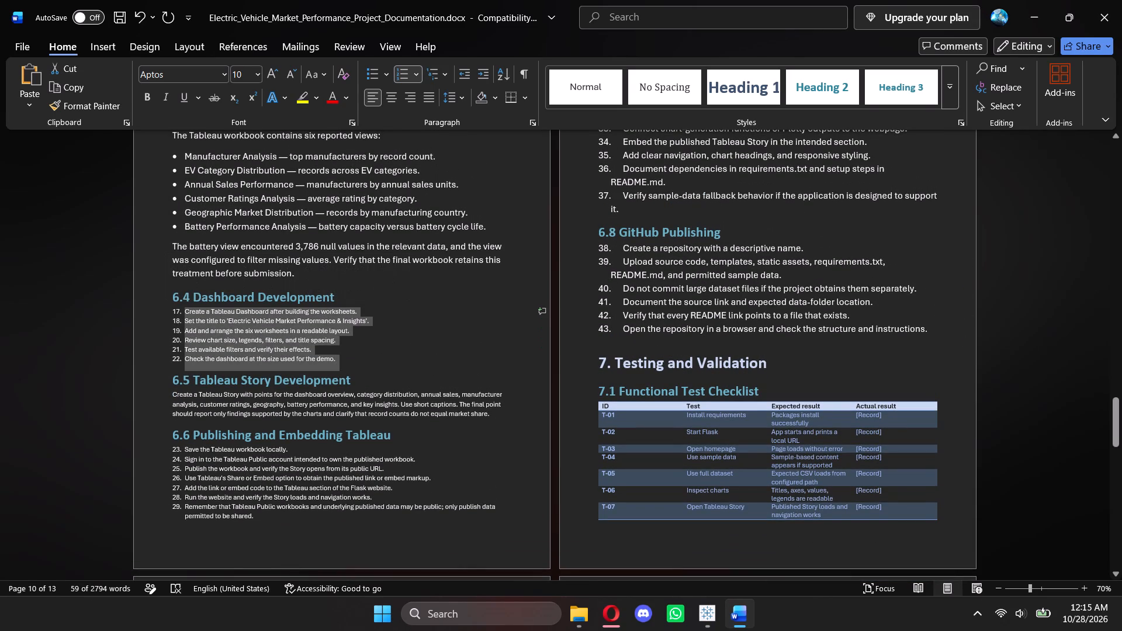
{"action": "left_click_drag", "start_coordinate": [501, 415], "coordinate": [167, 393], "text": "ctrl"}
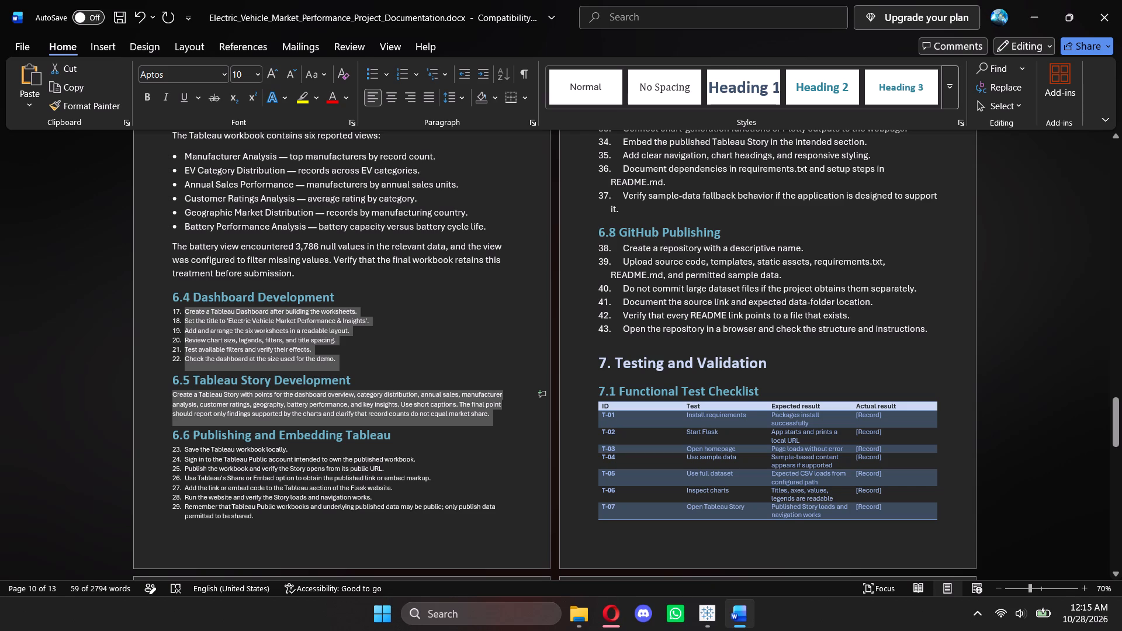
{"action": "left_click_drag", "start_coordinate": [259, 518], "coordinate": [164, 449], "text": "ctrl"}
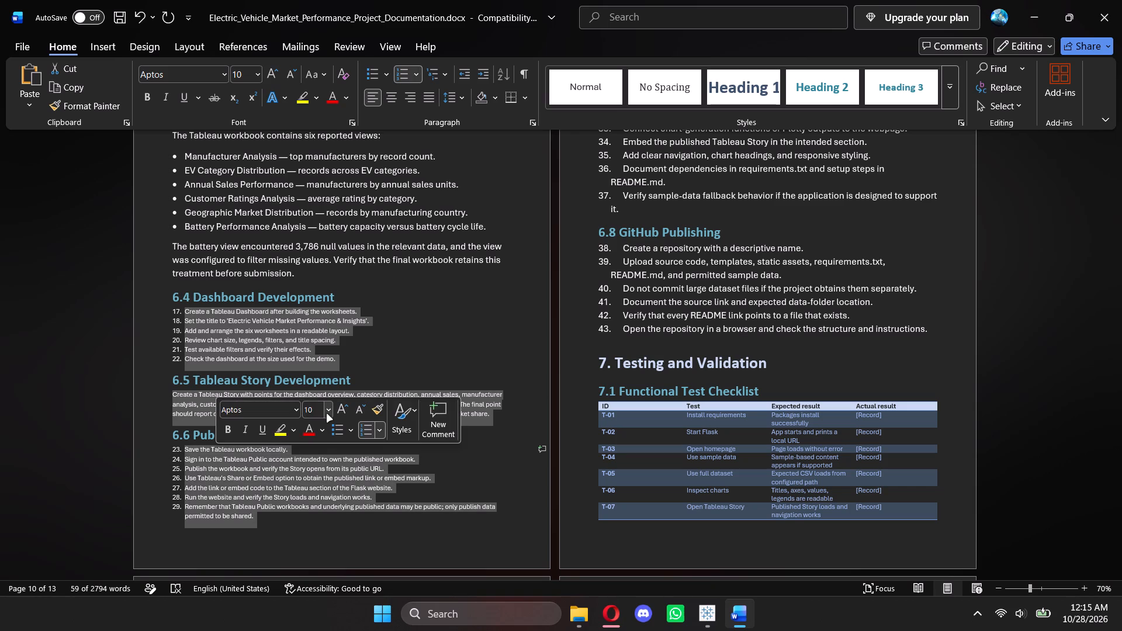
{"action": "left_click", "coordinate": [327, 414]}
{"action": "left_click", "coordinate": [314, 219]}
{"action": "left_click", "coordinate": [438, 353]}
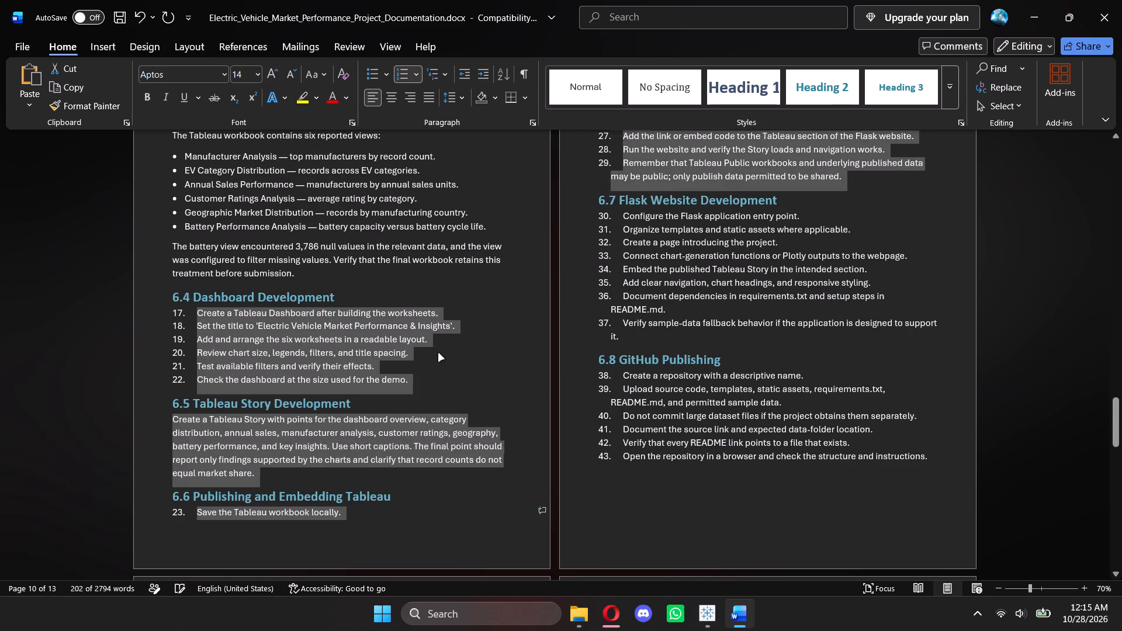
Insert a space before "it." at the end of item 37 under 6.7 Flask Website Development.
{"action": "scroll", "coordinate": [467, 439], "scroll_direction": "down", "scroll_amount": 2}
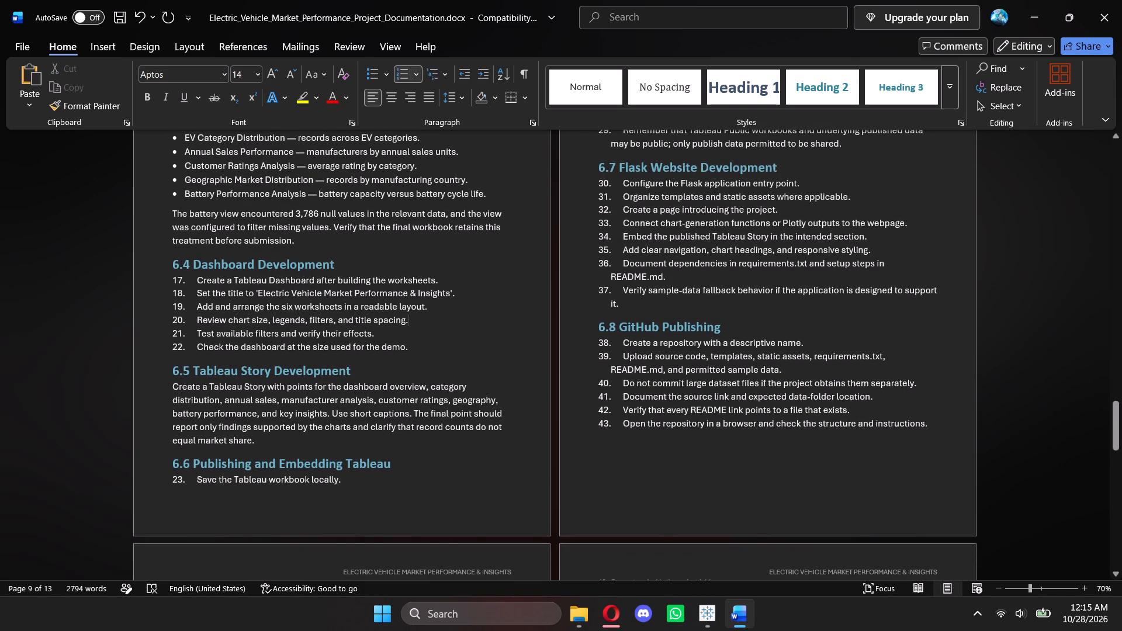
{"action": "left_click", "coordinate": [605, 305]}
{"action": "key", "text": "space"}
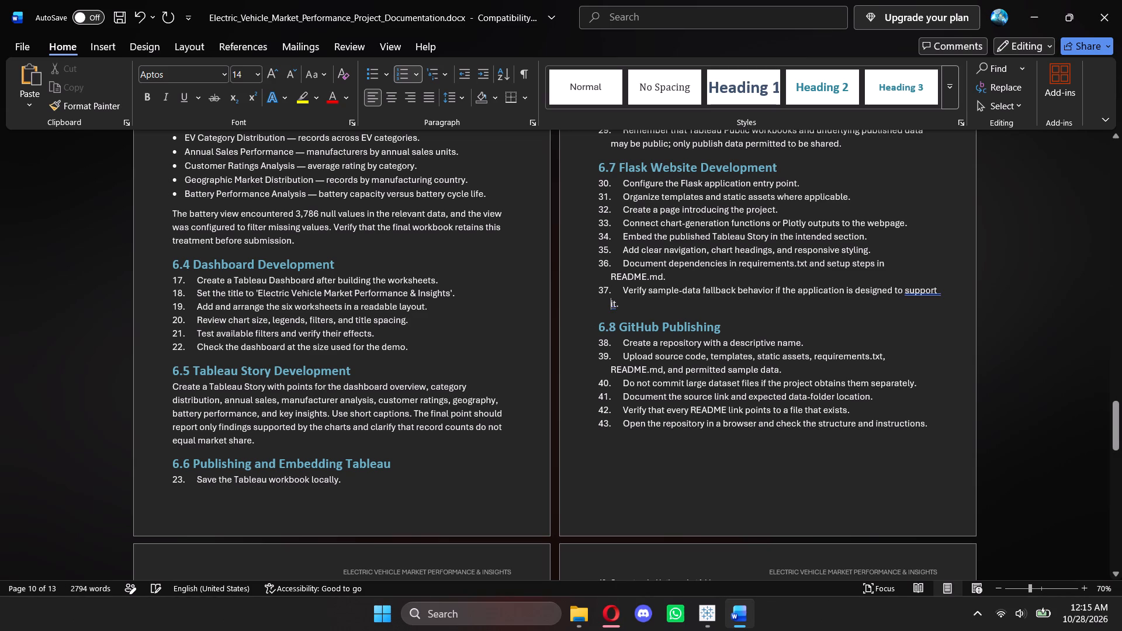
{"action": "left_click", "coordinate": [654, 313]}
Set numbered items 46 to 50 of the local setup list and the 8.2 Public Sharing paragraph together to font size 14.
{"action": "scroll", "coordinate": [522, 440], "scroll_direction": "down", "scroll_amount": 10}
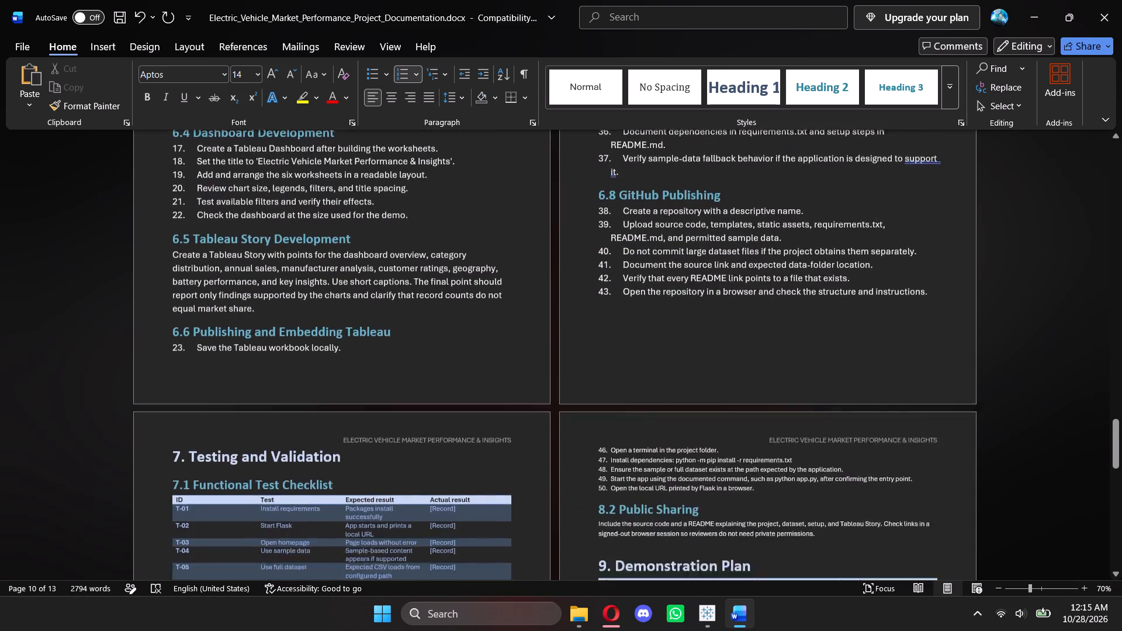
{"action": "scroll", "coordinate": [456, 458], "scroll_direction": "down", "scroll_amount": 8}
{"action": "left_click_drag", "start_coordinate": [757, 327], "coordinate": [576, 293]}
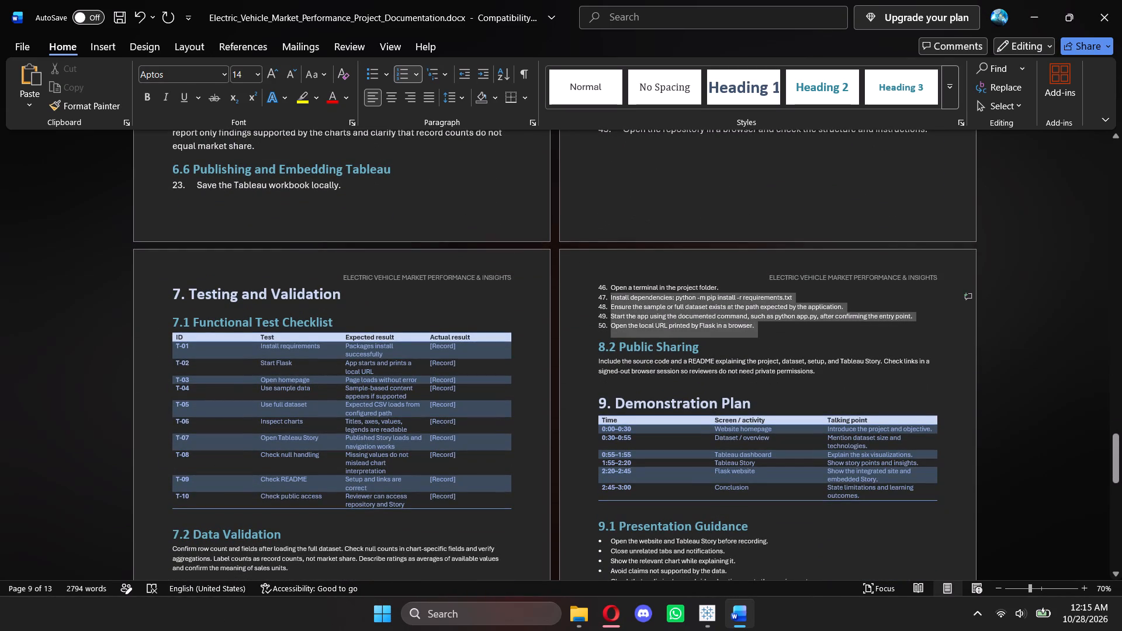
{"action": "left_click_drag", "start_coordinate": [576, 293], "coordinate": [579, 282]}
{"action": "left_click_drag", "start_coordinate": [820, 373], "coordinate": [544, 365], "text": "ctrl"}
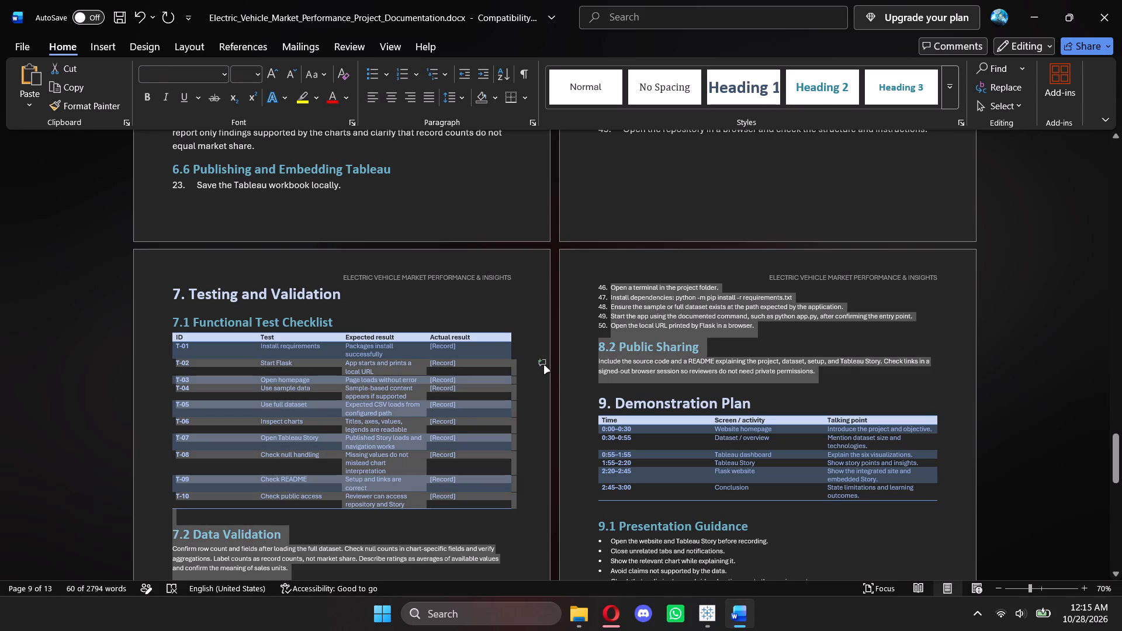
{"action": "left_click", "coordinate": [730, 382], "text": "ctrl"}
{"action": "left_click", "coordinate": [824, 379]}
{"action": "left_click_drag", "start_coordinate": [826, 375], "coordinate": [614, 365]}
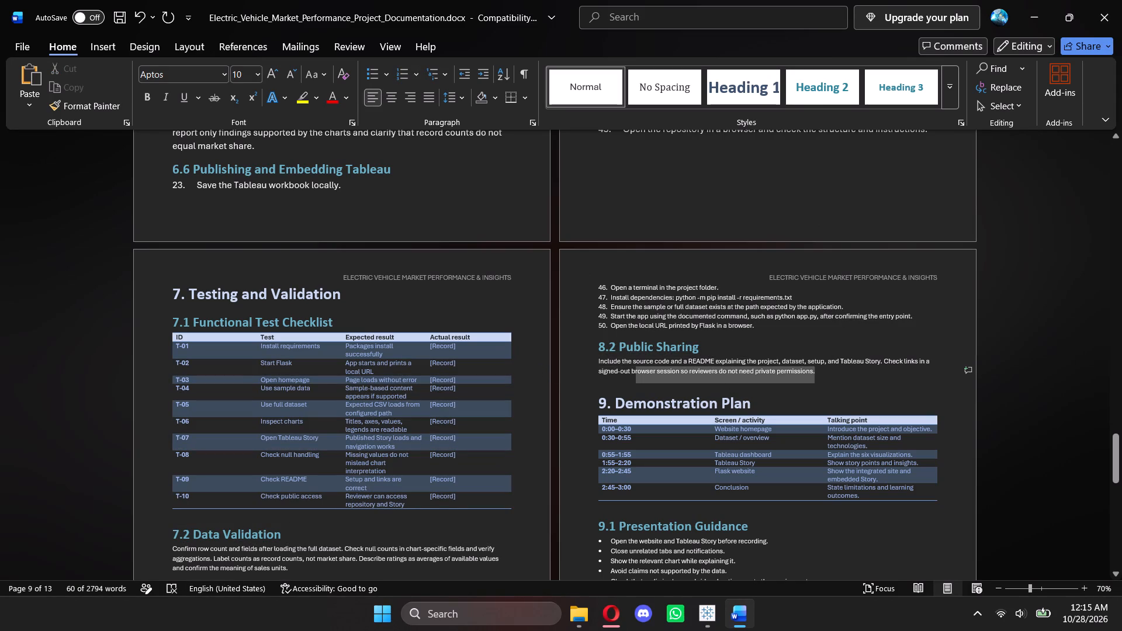
{"action": "left_click_drag", "start_coordinate": [614, 365], "coordinate": [591, 365]}
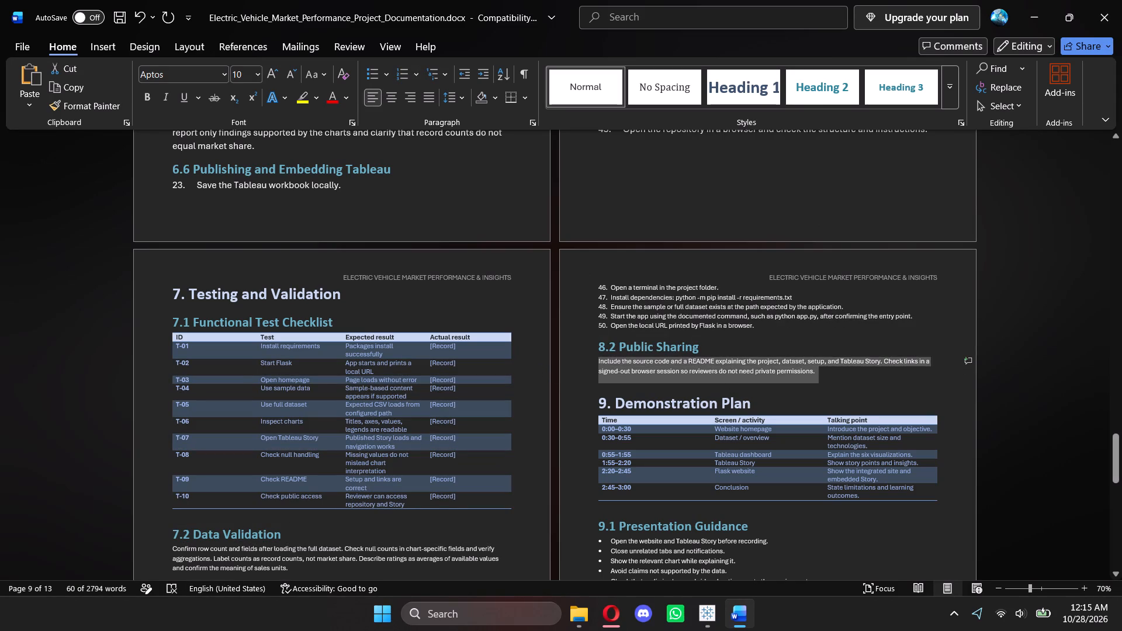
{"action": "left_click_drag", "start_coordinate": [760, 326], "coordinate": [600, 290], "text": "ctrl"}
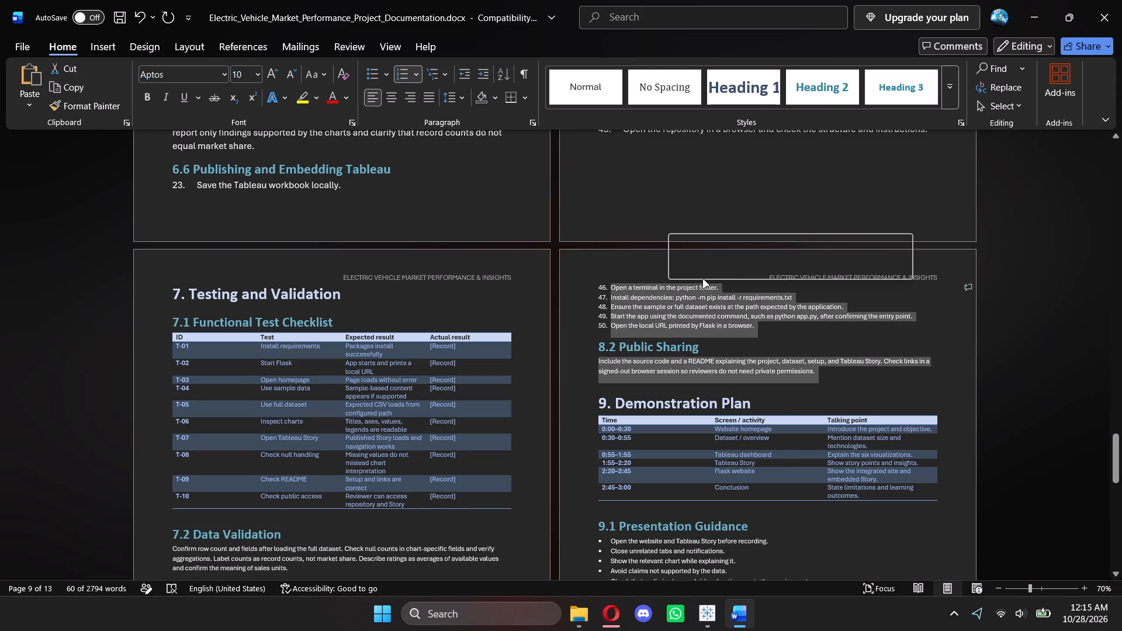
{"action": "left_click", "coordinate": [778, 248]}
{"action": "left_click", "coordinate": [778, 355]}
{"action": "scroll", "coordinate": [644, 408], "scroll_direction": "down", "scroll_amount": 6}
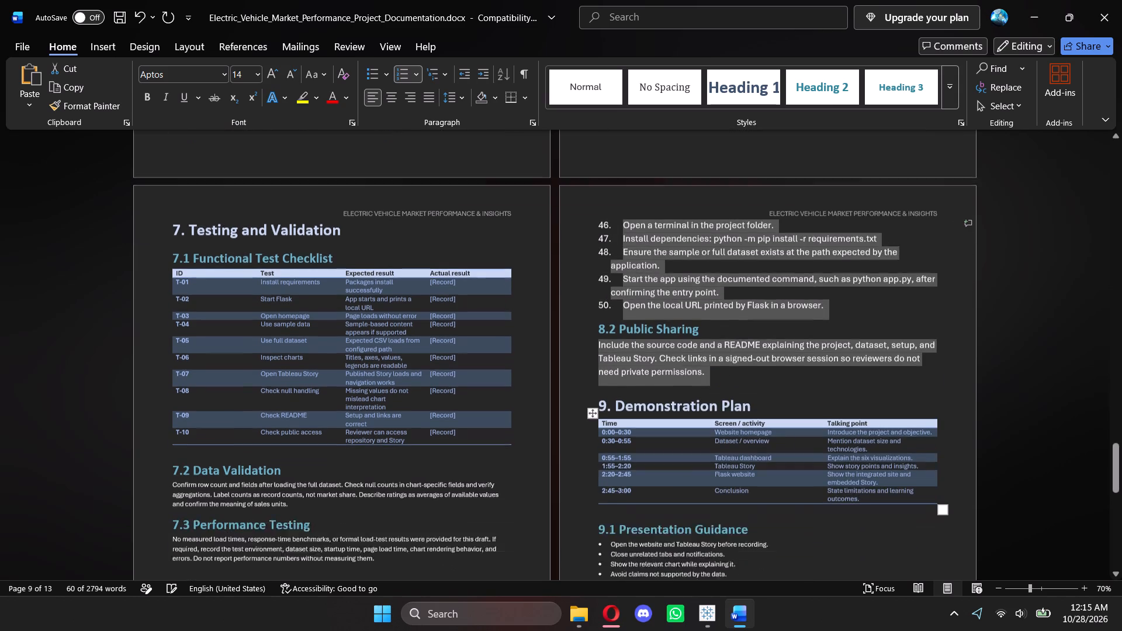
{"action": "left_click", "coordinate": [742, 317]}
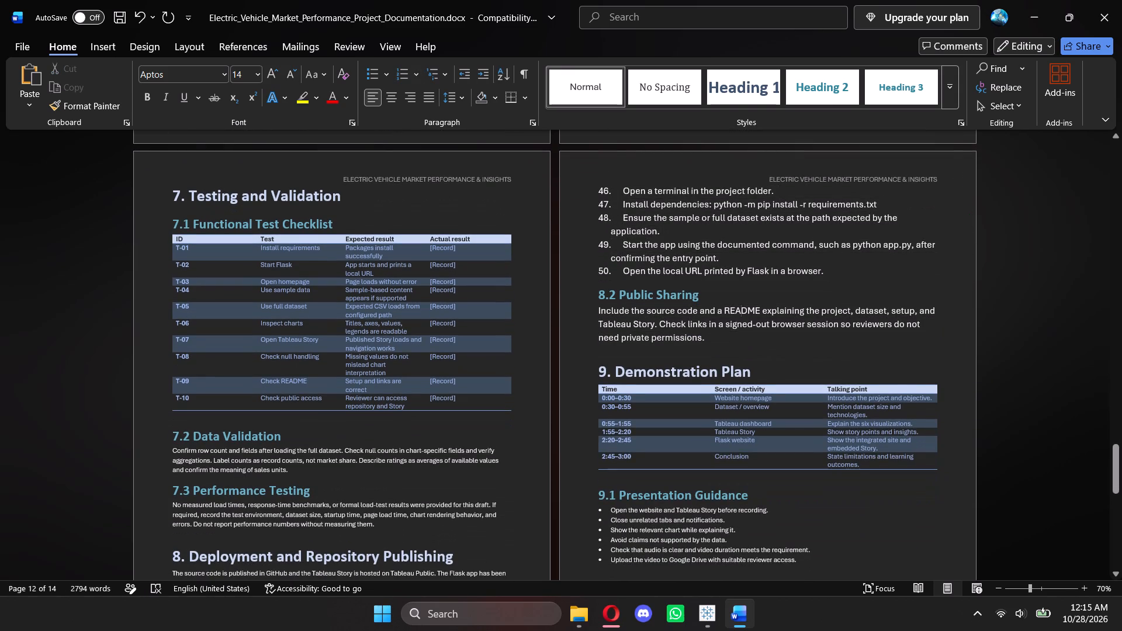
Set the 7.2, 7.3 and section 8 introductory paragraphs and the 9.1 Presentation Guidance bullets together to font size 14.
{"action": "scroll", "coordinate": [693, 366], "scroll_direction": "down", "scroll_amount": 5}
{"action": "scroll", "coordinate": [525, 407], "scroll_direction": "down", "scroll_amount": 3}
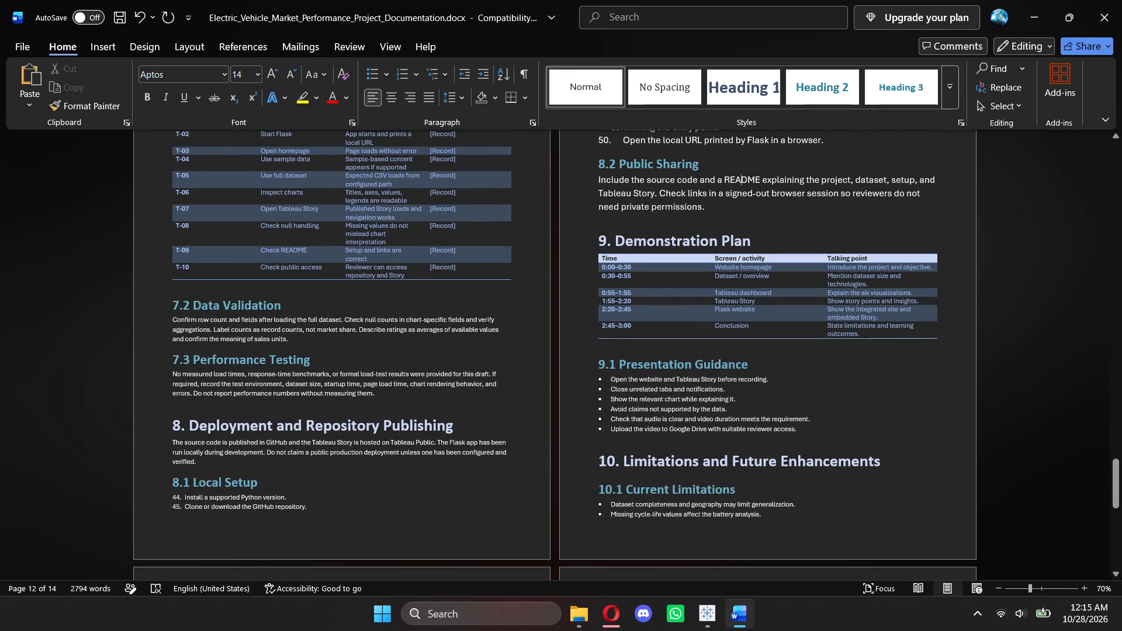
{"action": "left_click_drag", "start_coordinate": [292, 337], "coordinate": [163, 320]}
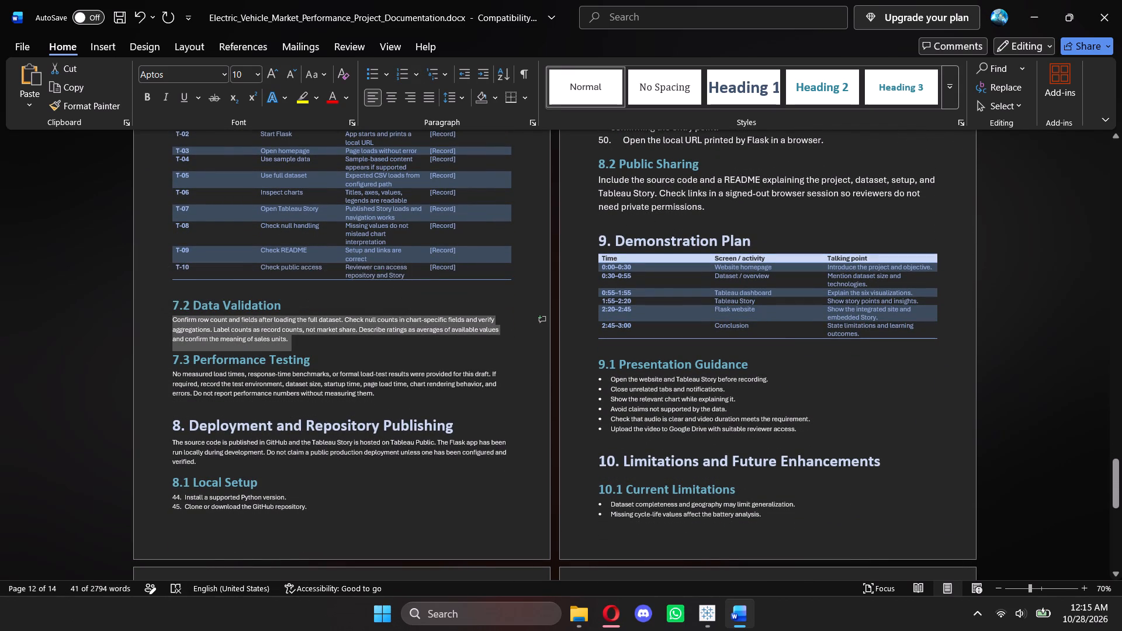
{"action": "left_click_drag", "start_coordinate": [380, 398], "coordinate": [144, 374], "text": "ctrl"}
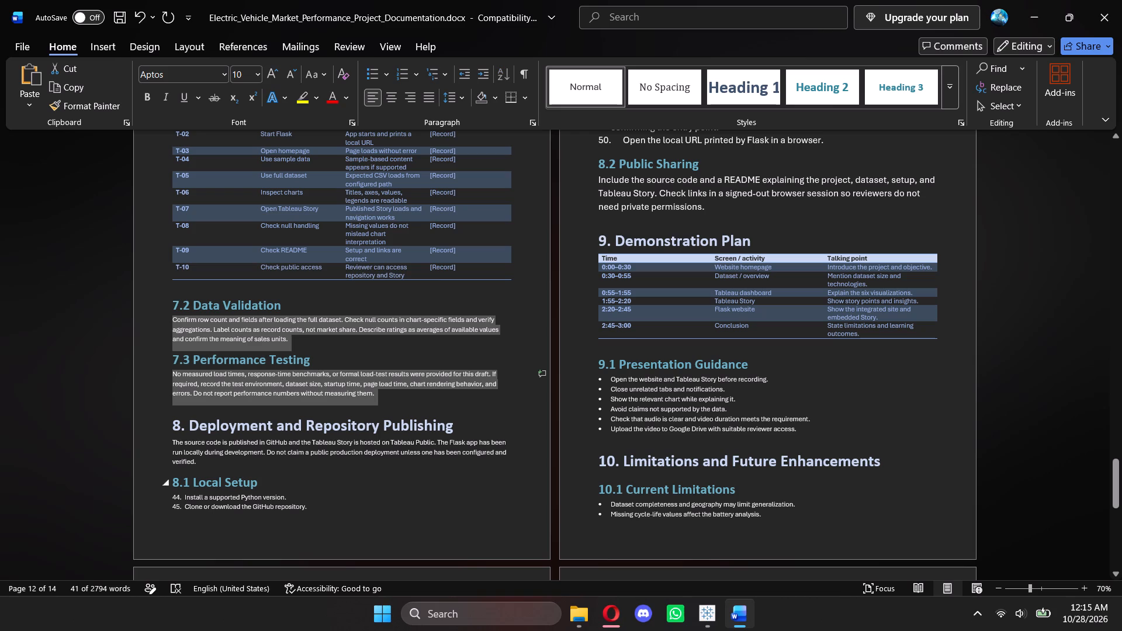
{"action": "left_click_drag", "start_coordinate": [198, 465], "coordinate": [162, 443], "text": "ctrl"}
{"action": "left_click_drag", "start_coordinate": [807, 429], "coordinate": [599, 377], "text": "ctrl"}
{"action": "left_click", "coordinate": [769, 338]}
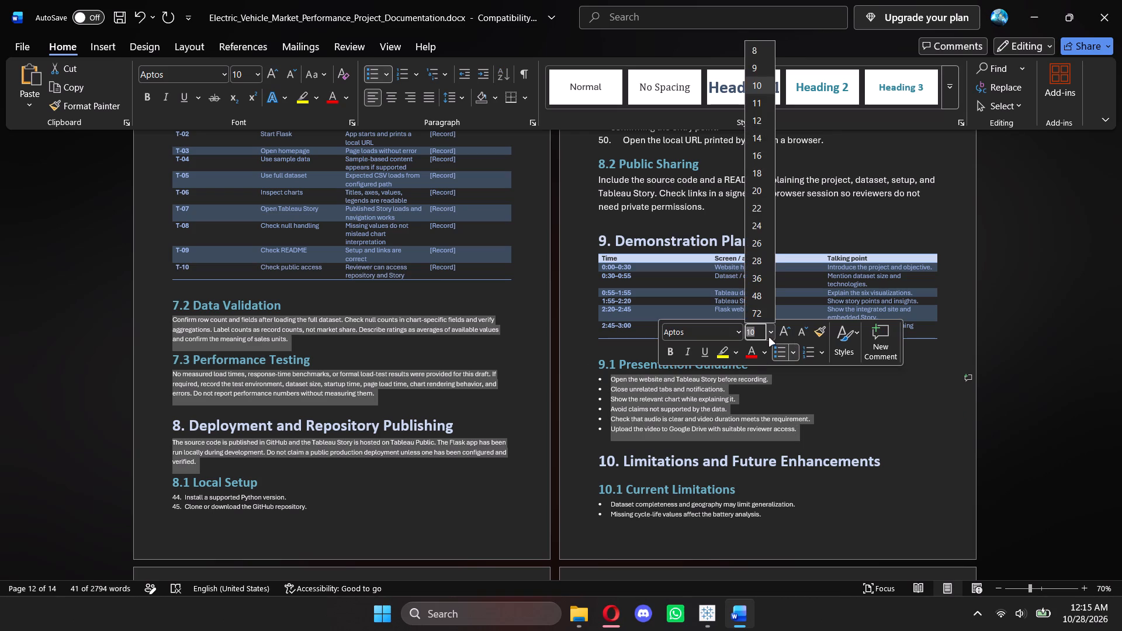
{"action": "left_click", "coordinate": [749, 143]}
Set the 10.1, 10.2 and Appendix B bullets and the full-CSV paragraph closing Appendix A together to font size 14.
{"action": "scroll", "coordinate": [554, 375], "scroll_direction": "down", "scroll_amount": 7}
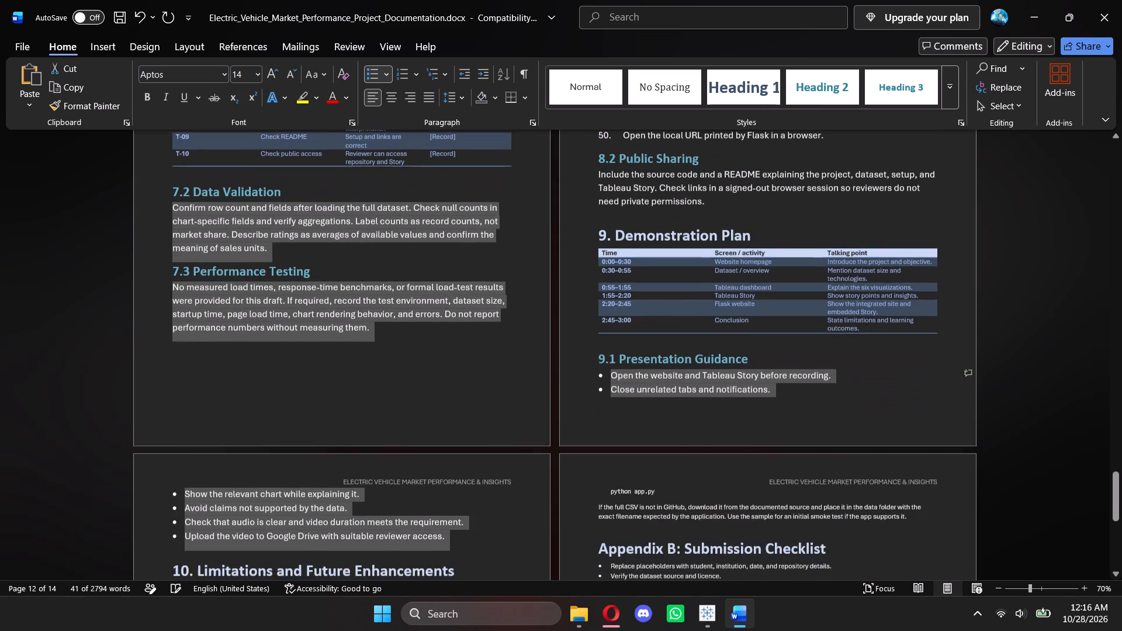
{"action": "scroll", "coordinate": [555, 375], "scroll_direction": "down", "scroll_amount": 14}
{"action": "left_click_drag", "start_coordinate": [917, 290], "coordinate": [593, 281]}
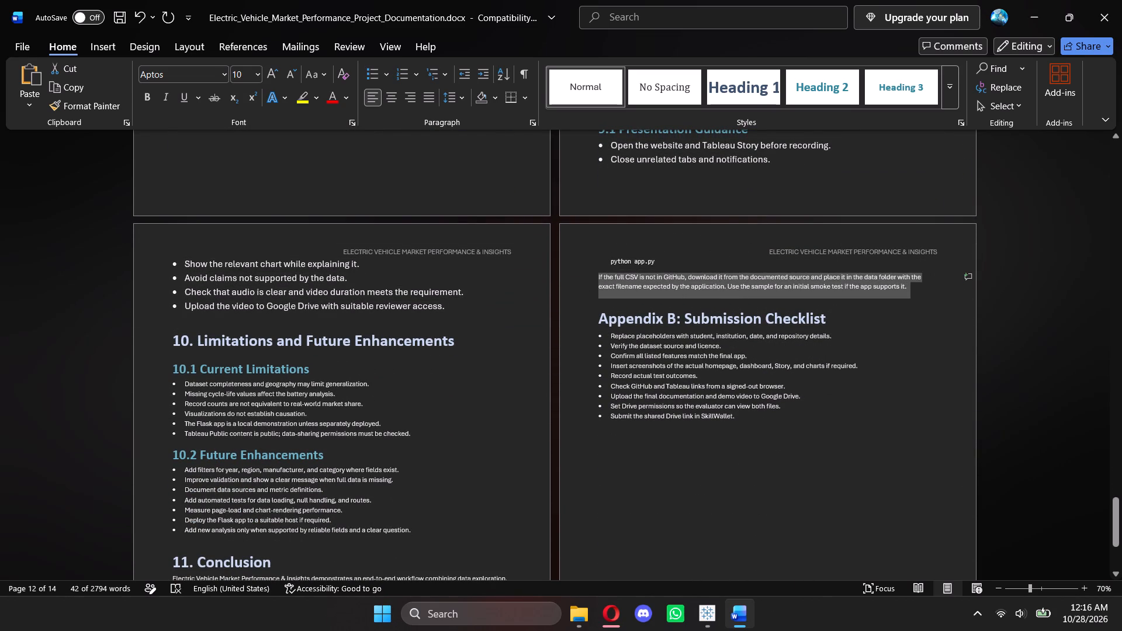
{"action": "left_click_drag", "start_coordinate": [418, 435], "coordinate": [167, 382], "text": "ctrl"}
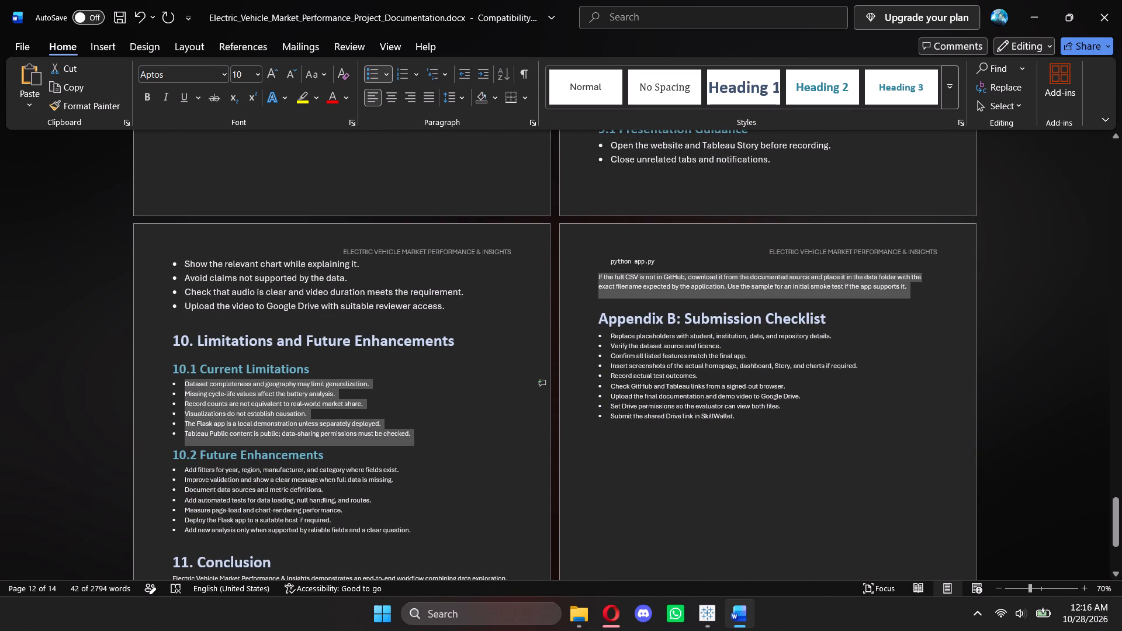
{"action": "left_click_drag", "start_coordinate": [742, 418], "coordinate": [584, 337], "text": "ctrl"}
{"action": "left_click_drag", "start_coordinate": [420, 533], "coordinate": [208, 480], "text": "ctrl"}
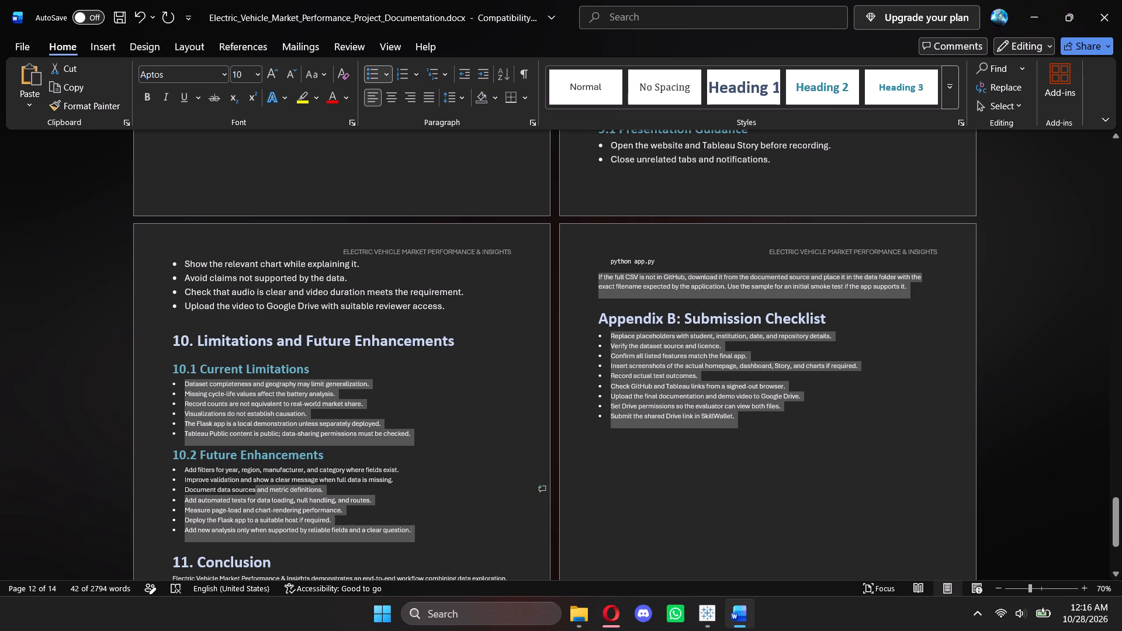
{"action": "left_click_drag", "start_coordinate": [208, 480], "coordinate": [172, 471], "text": "ctrl"}
{"action": "left_click", "coordinate": [282, 428]}
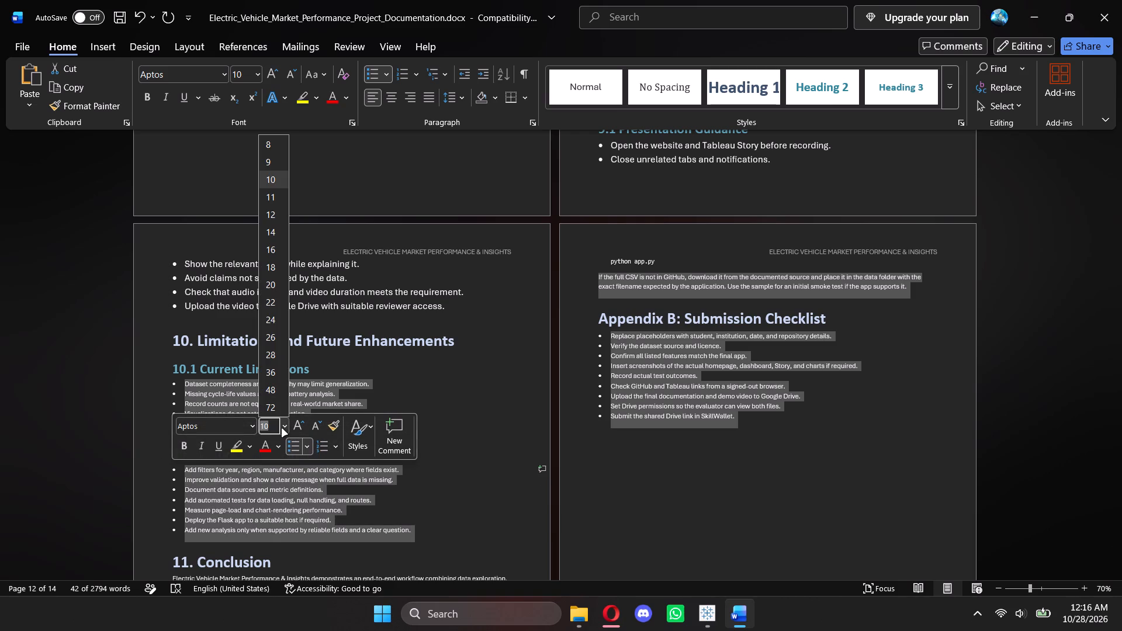
{"action": "left_click", "coordinate": [275, 232]}
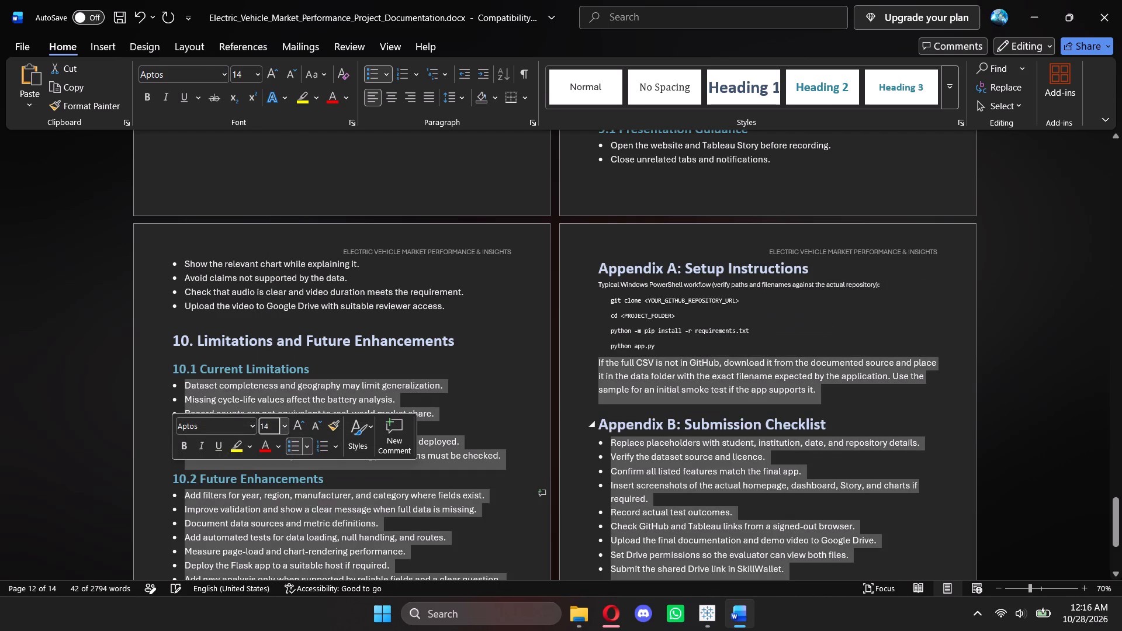
{"action": "left_click", "coordinate": [728, 428]}
Set Appendix A's PowerShell workflow line and the four setup commands below it to font size 14.
{"action": "scroll", "coordinate": [733, 457], "scroll_direction": "down", "scroll_amount": 6}
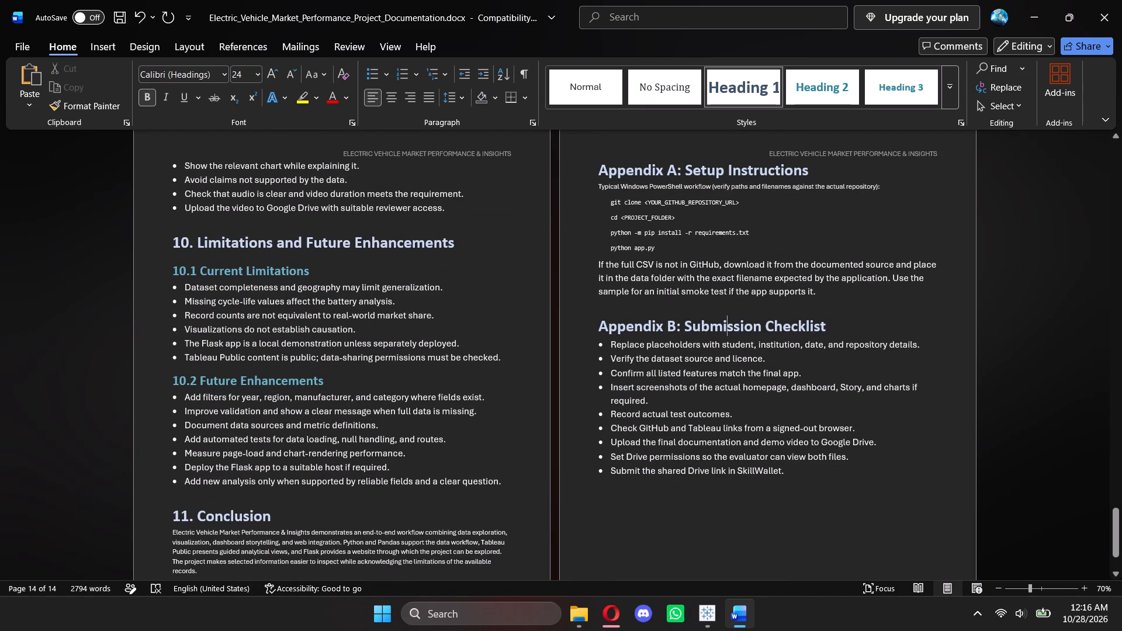
{"action": "left_click_drag", "start_coordinate": [660, 248], "coordinate": [560, 183]}
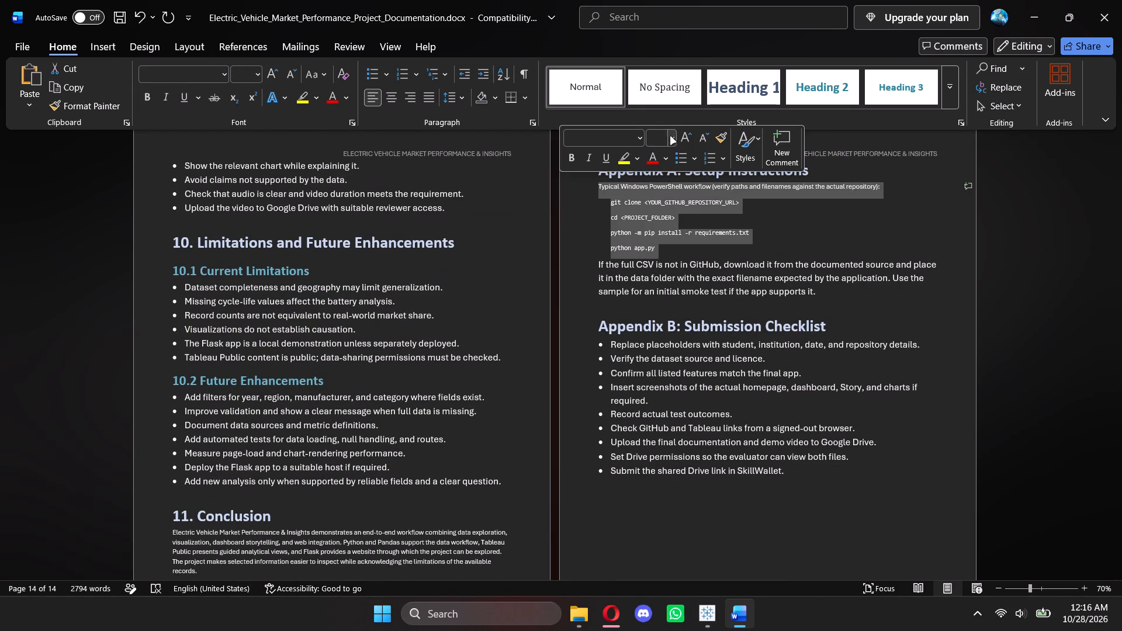
{"action": "left_click", "coordinate": [684, 240]}
{"action": "scroll", "coordinate": [675, 306], "scroll_direction": "up", "scroll_amount": 1}
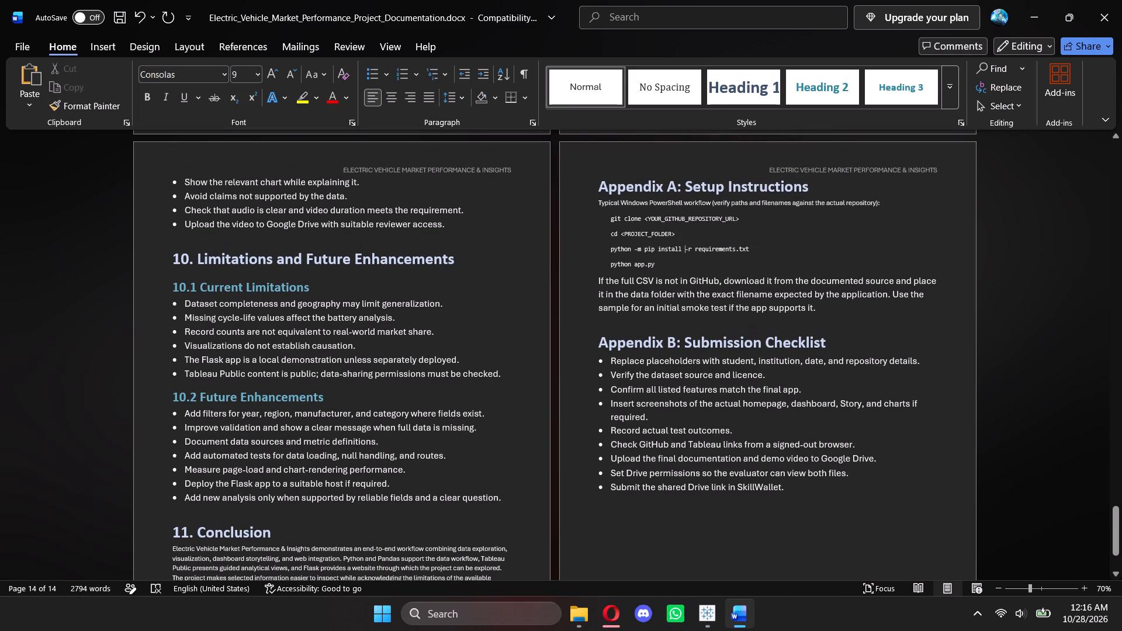
{"action": "left_click_drag", "start_coordinate": [664, 264], "coordinate": [580, 209]}
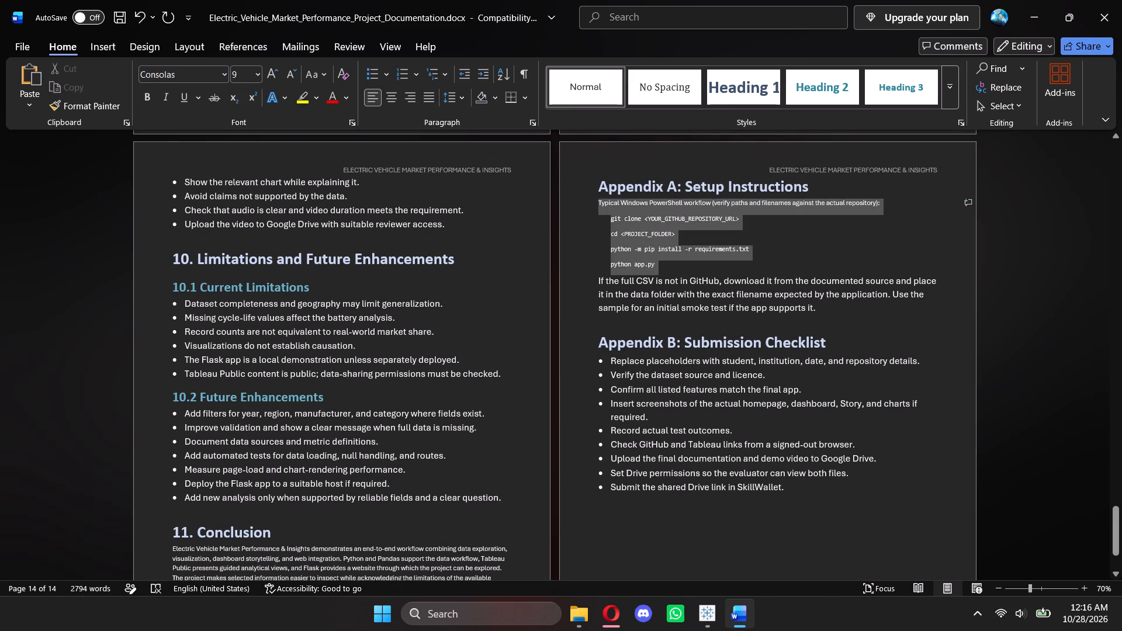
{"action": "left_click_drag", "start_coordinate": [580, 209], "coordinate": [580, 208]}
{"action": "left_click", "coordinate": [690, 166]}
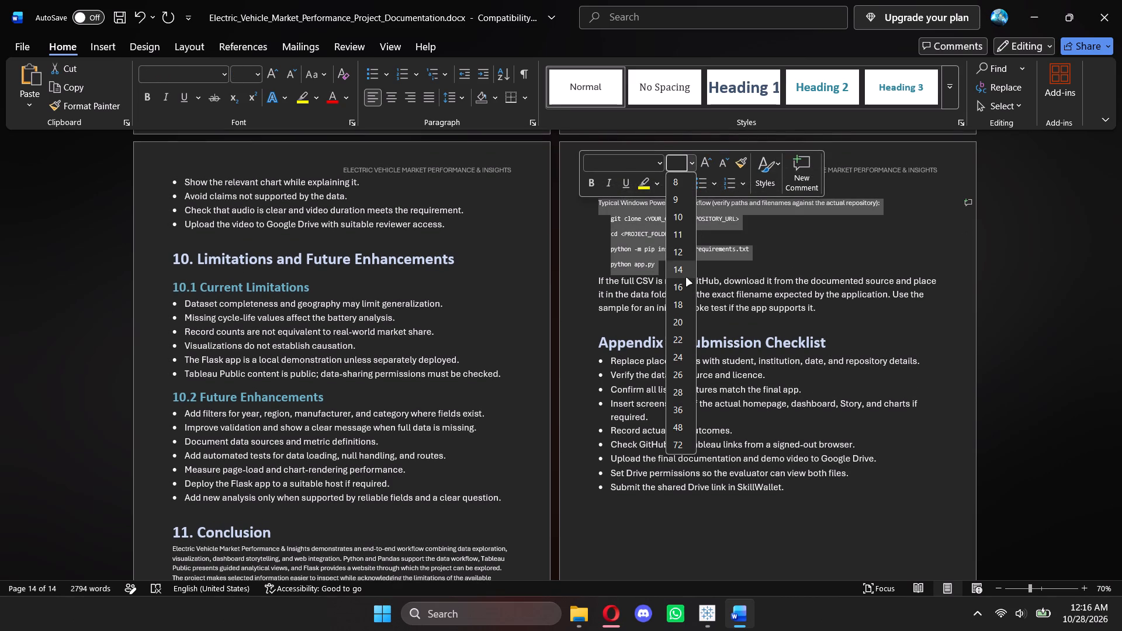
{"action": "left_click", "coordinate": [684, 276]}
{"action": "left_click", "coordinate": [718, 286]}
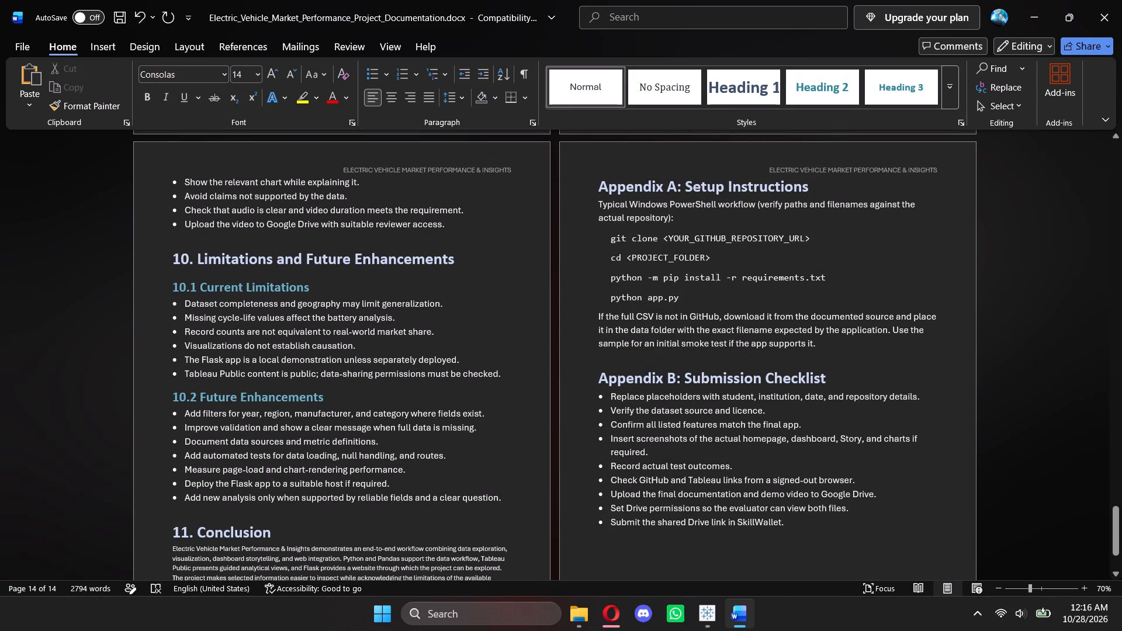
{"action": "left_click", "coordinate": [704, 302]}
Set the paragraph under 11. Conclusion to font size 14.
{"action": "scroll", "coordinate": [621, 372], "scroll_direction": "down", "scroll_amount": 14}
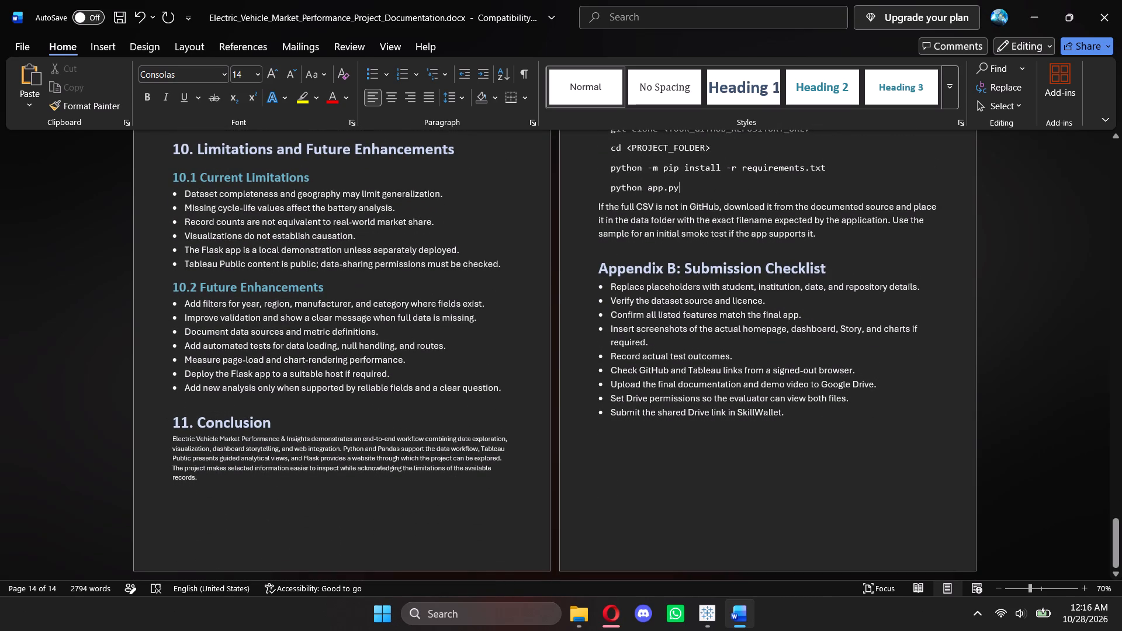
{"action": "left_click_drag", "start_coordinate": [199, 480], "coordinate": [154, 442]}
{"action": "left_click", "coordinate": [266, 400]}
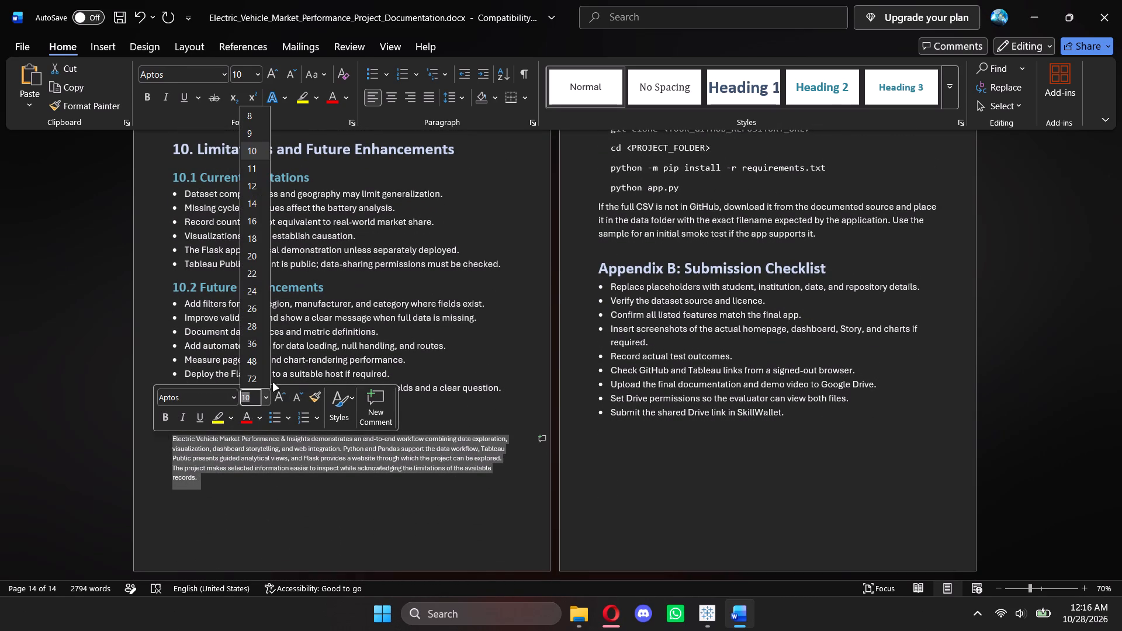
{"action": "left_click", "coordinate": [248, 204]}
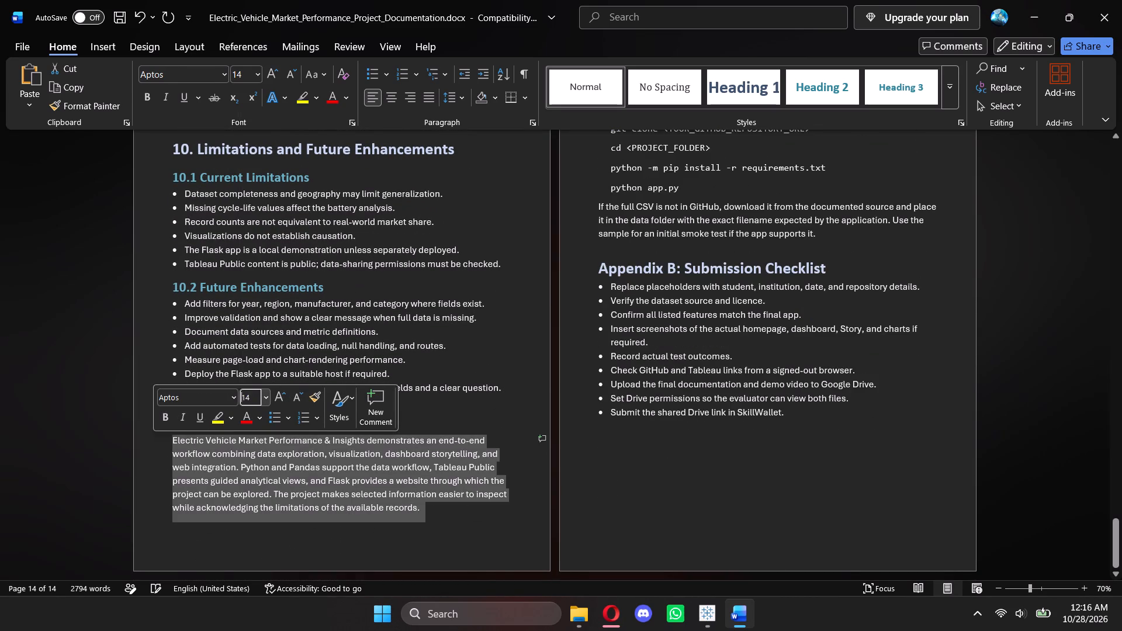
{"action": "scroll", "coordinate": [670, 432], "scroll_direction": "up", "scroll_amount": 6}
{"action": "left_click", "coordinate": [678, 470]}
Review the whole document in print preview, from the cover page through Appendix B, and return to editing.
{"action": "scroll", "coordinate": [750, 523], "scroll_direction": "up", "scroll_amount": 20}
{"action": "scroll", "coordinate": [750, 523], "scroll_direction": "up", "scroll_amount": 4}
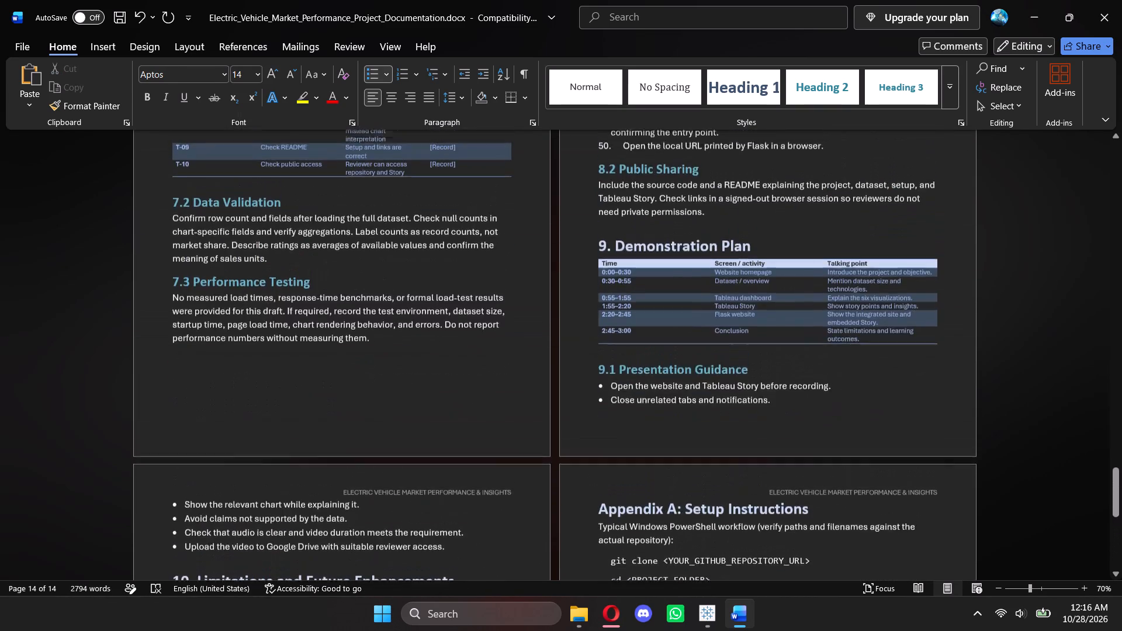
{"action": "scroll", "coordinate": [735, 502], "scroll_direction": "up", "scroll_amount": 20}
{"action": "scroll", "coordinate": [735, 502], "scroll_direction": "up", "scroll_amount": 10}
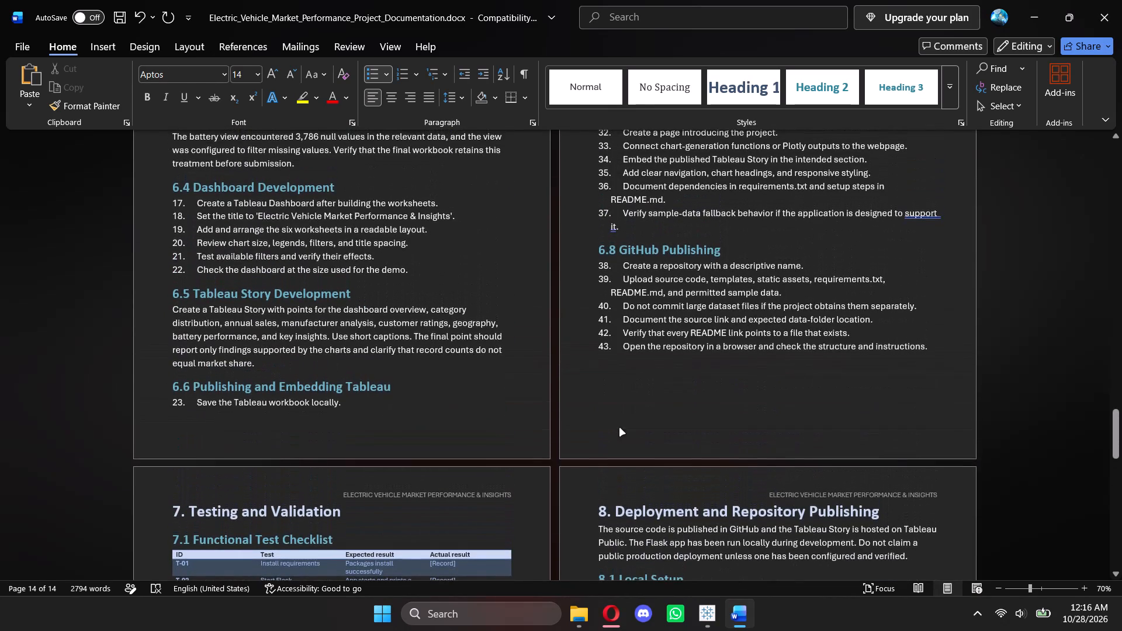
{"action": "key", "text": "ctrl+p"}
{"action": "scroll", "coordinate": [653, 352], "scroll_direction": "up", "scroll_amount": 4, "text": "ctrl"}
{"action": "scroll", "coordinate": [653, 352], "scroll_direction": "down", "scroll_amount": 2, "text": "ctrl"}
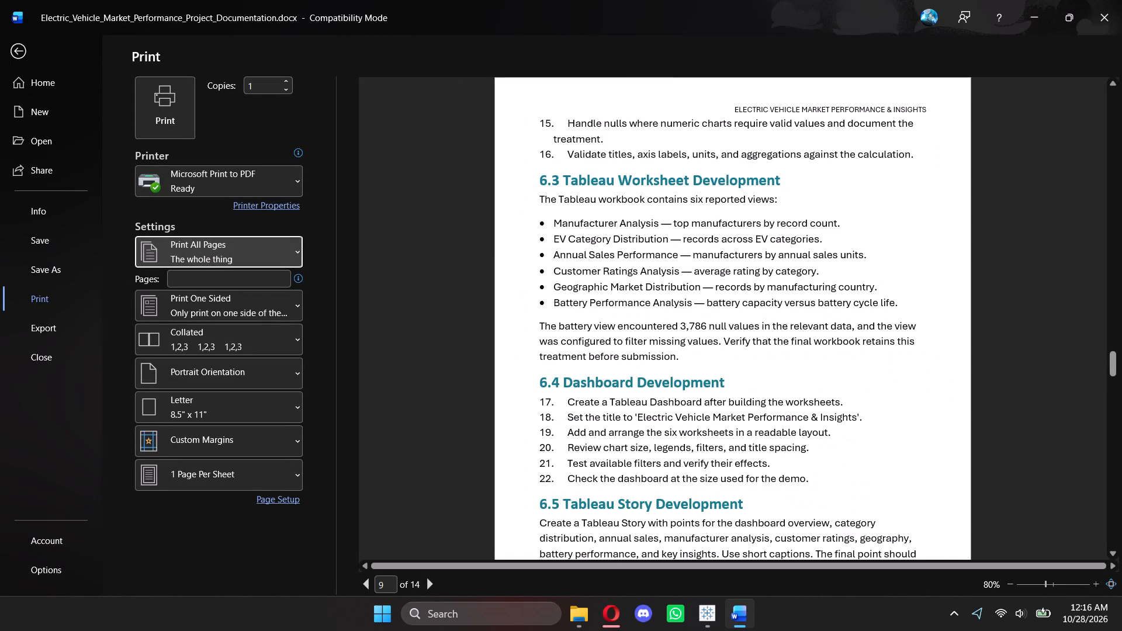
{"action": "left_click_drag", "start_coordinate": [1108, 363], "coordinate": [1113, 101]}
{"action": "scroll", "coordinate": [926, 254], "scroll_direction": "up", "scroll_amount": 5}
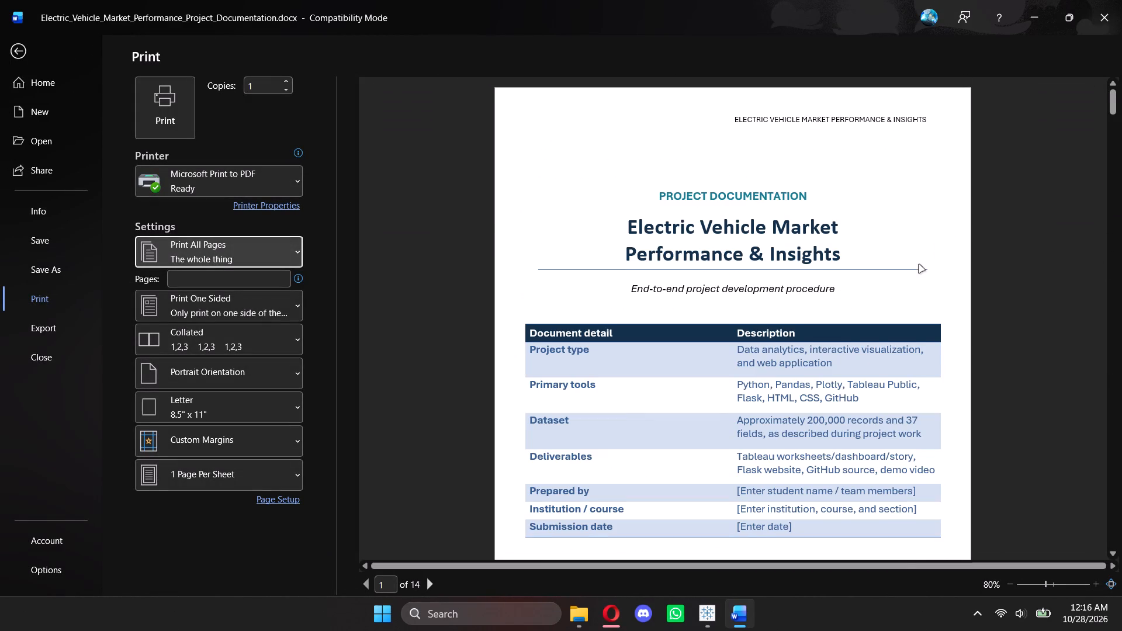
{"action": "scroll", "coordinate": [918, 266], "scroll_direction": "down", "scroll_amount": 4}
{"action": "scroll", "coordinate": [889, 348], "scroll_direction": "down", "scroll_amount": 6}
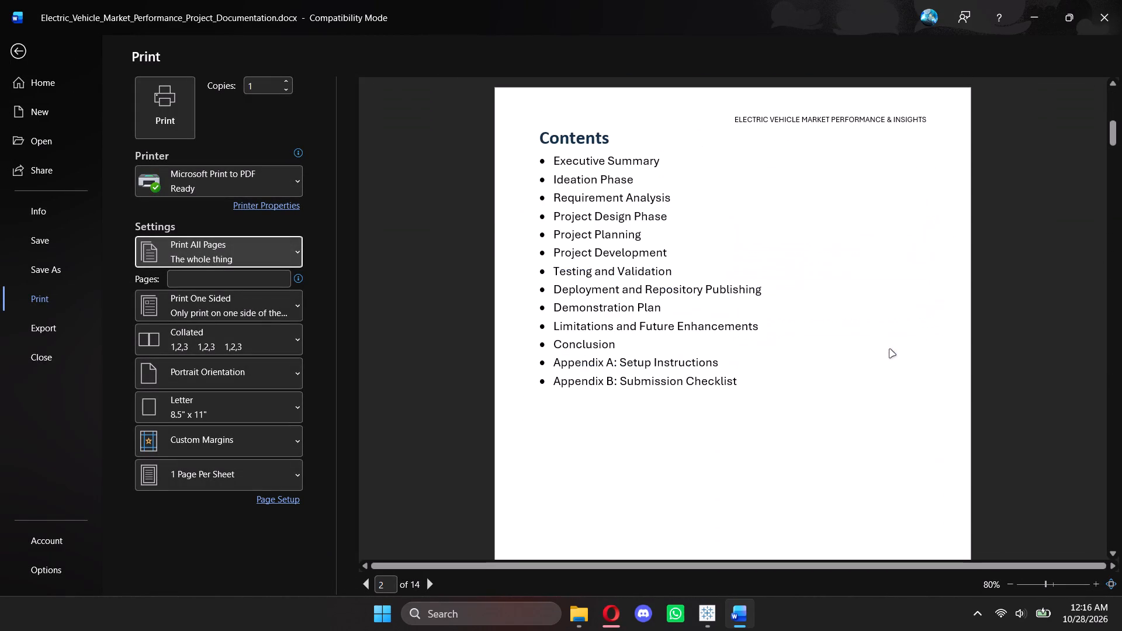
{"action": "scroll", "coordinate": [884, 370], "scroll_direction": "down", "scroll_amount": 4}
{"action": "scroll", "coordinate": [878, 363], "scroll_direction": "up", "scroll_amount": 2}
{"action": "scroll", "coordinate": [878, 363], "scroll_direction": "down", "scroll_amount": 2}
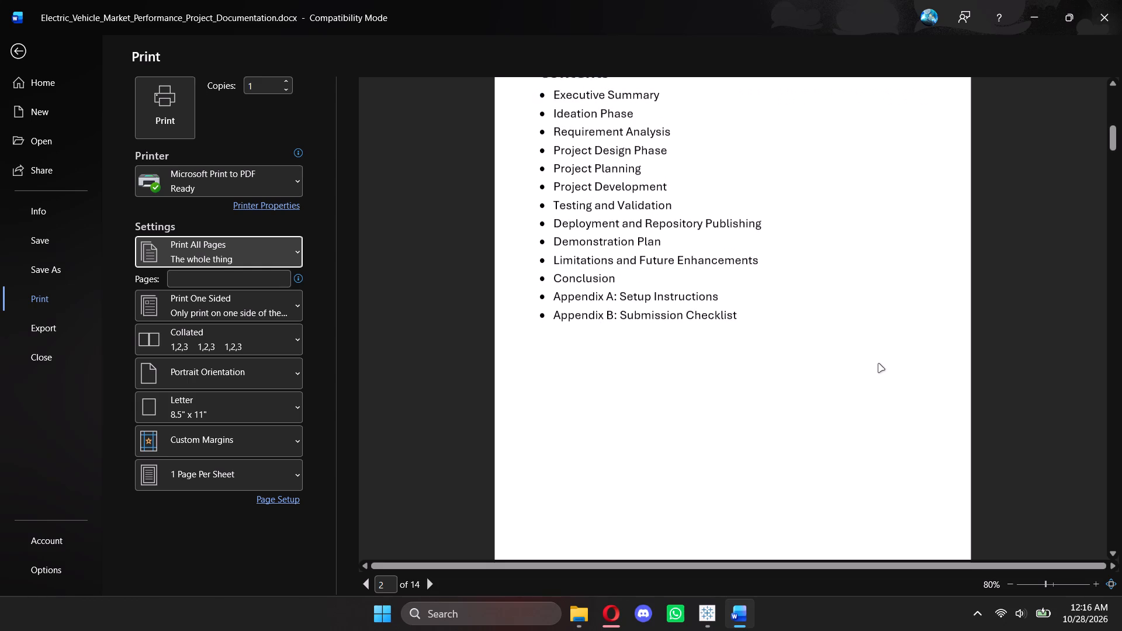
{"action": "scroll", "coordinate": [878, 363], "scroll_direction": "down", "scroll_amount": 9}
{"action": "scroll", "coordinate": [878, 363], "scroll_direction": "up", "scroll_amount": 1}
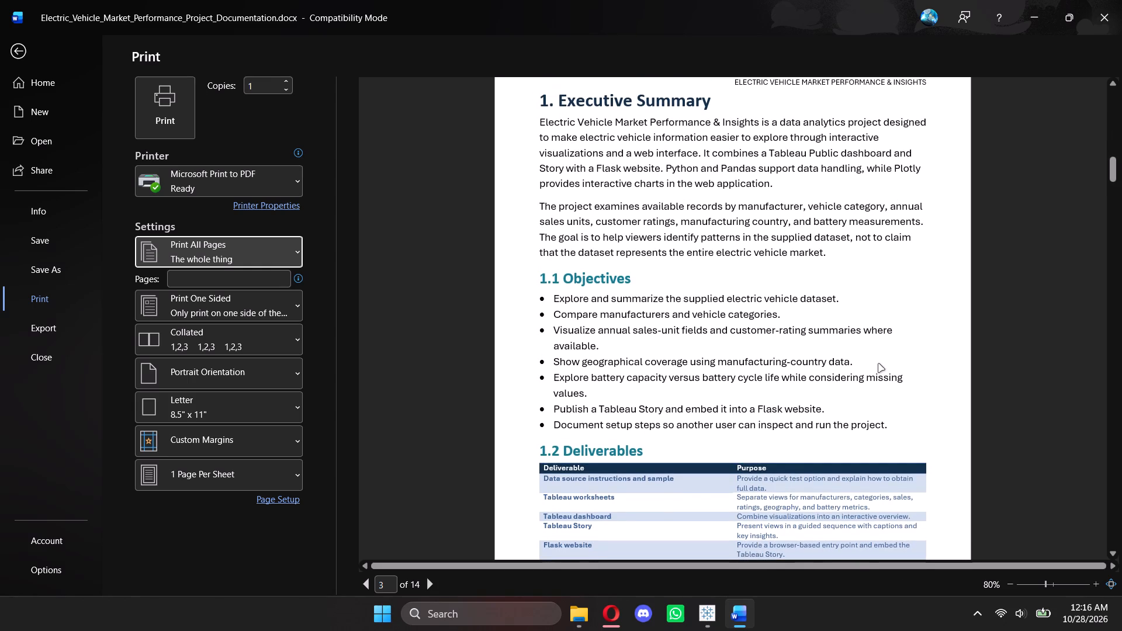
{"action": "scroll", "coordinate": [878, 363], "scroll_direction": "up", "scroll_amount": 2}
{"action": "scroll", "coordinate": [874, 362], "scroll_direction": "down", "scroll_amount": 1}
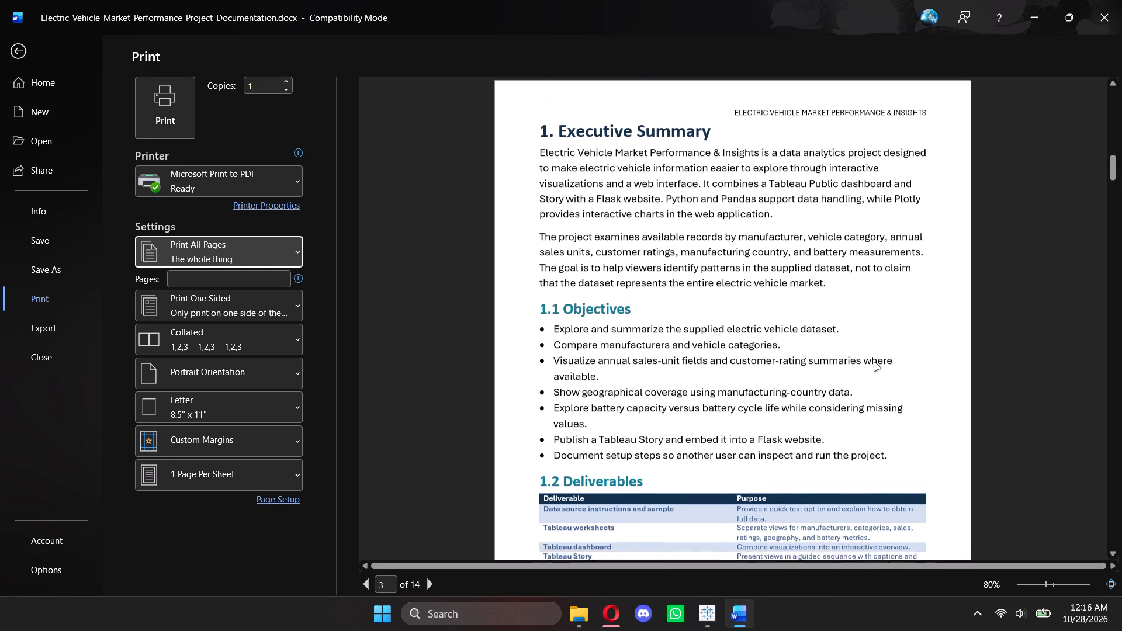
{"action": "scroll", "coordinate": [874, 362], "scroll_direction": "down", "scroll_amount": 12}
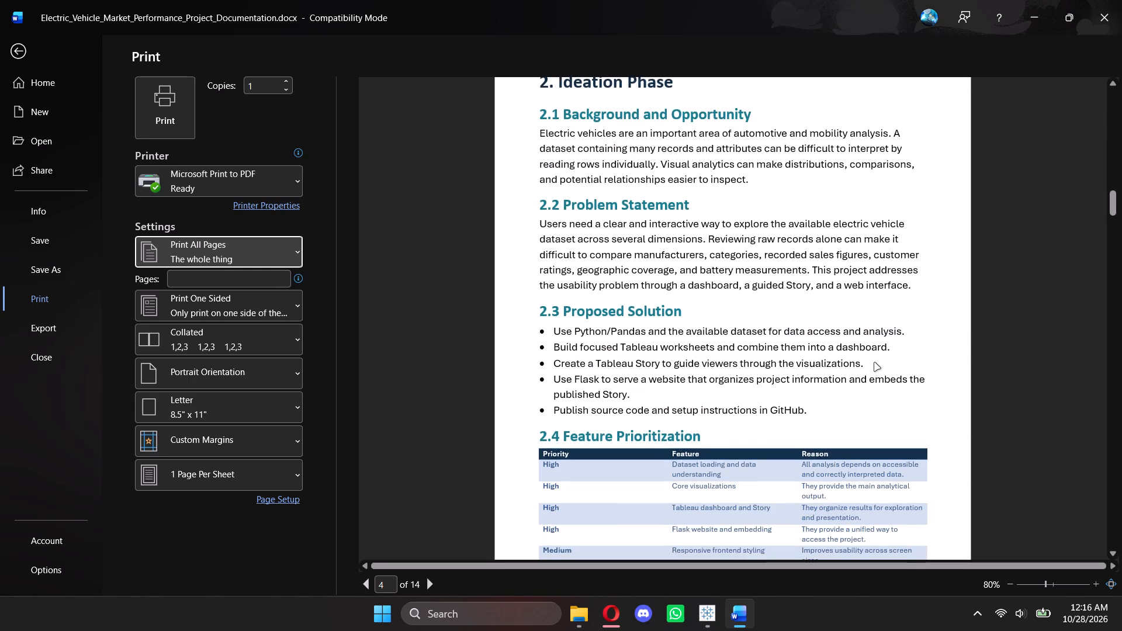
{"action": "scroll", "coordinate": [874, 362], "scroll_direction": "down", "scroll_amount": 13}
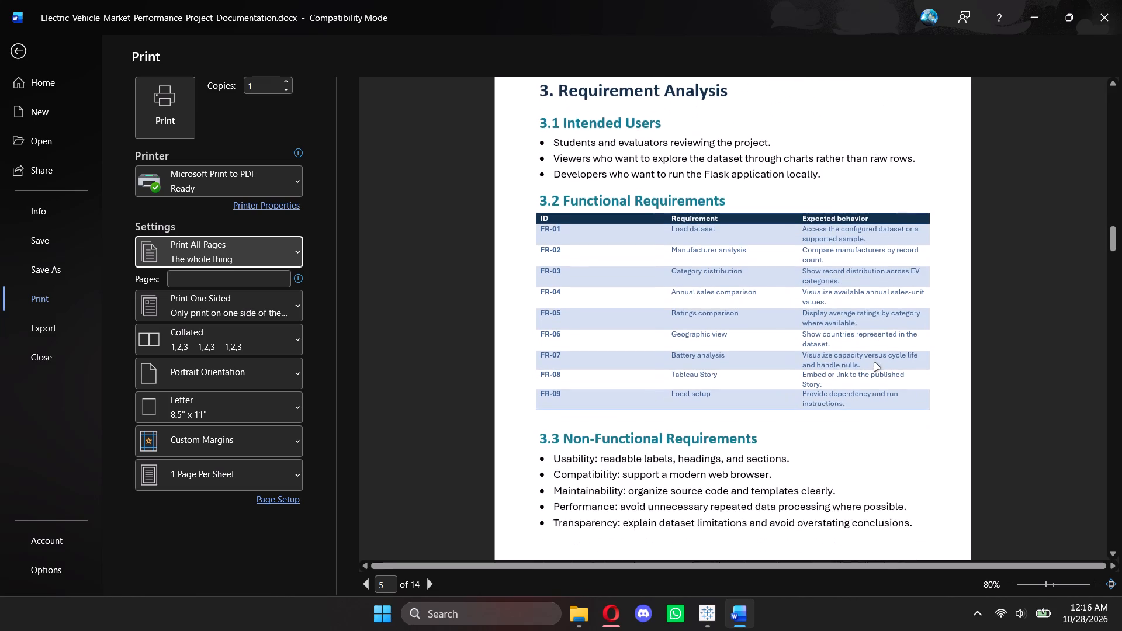
{"action": "scroll", "coordinate": [874, 362], "scroll_direction": "down", "scroll_amount": 20}
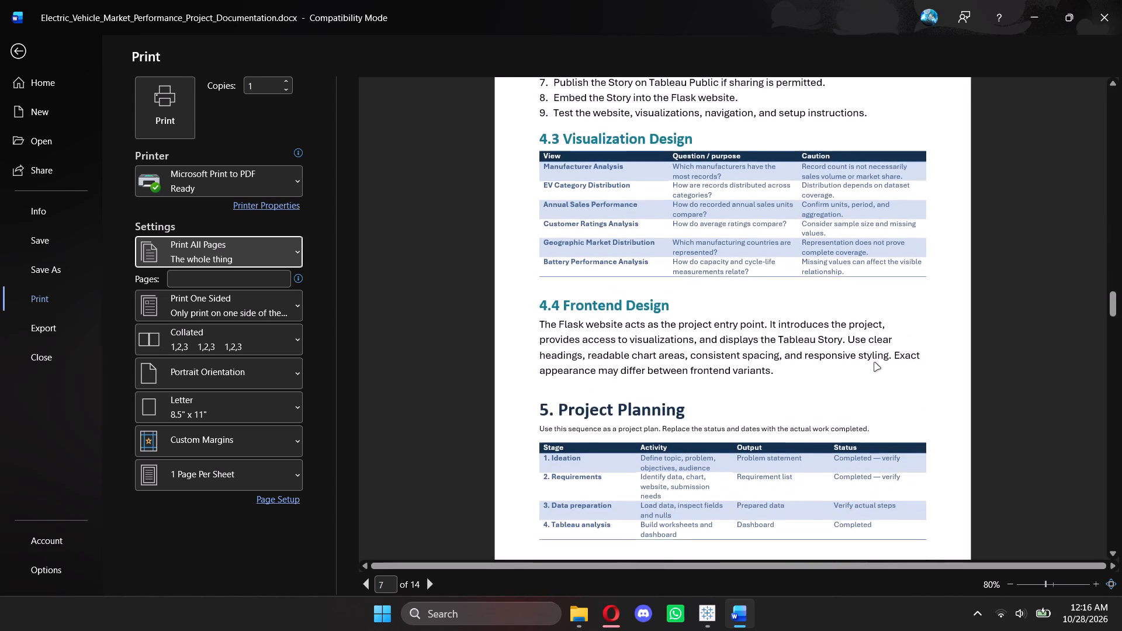
{"action": "scroll", "coordinate": [874, 362], "scroll_direction": "down", "scroll_amount": 16}
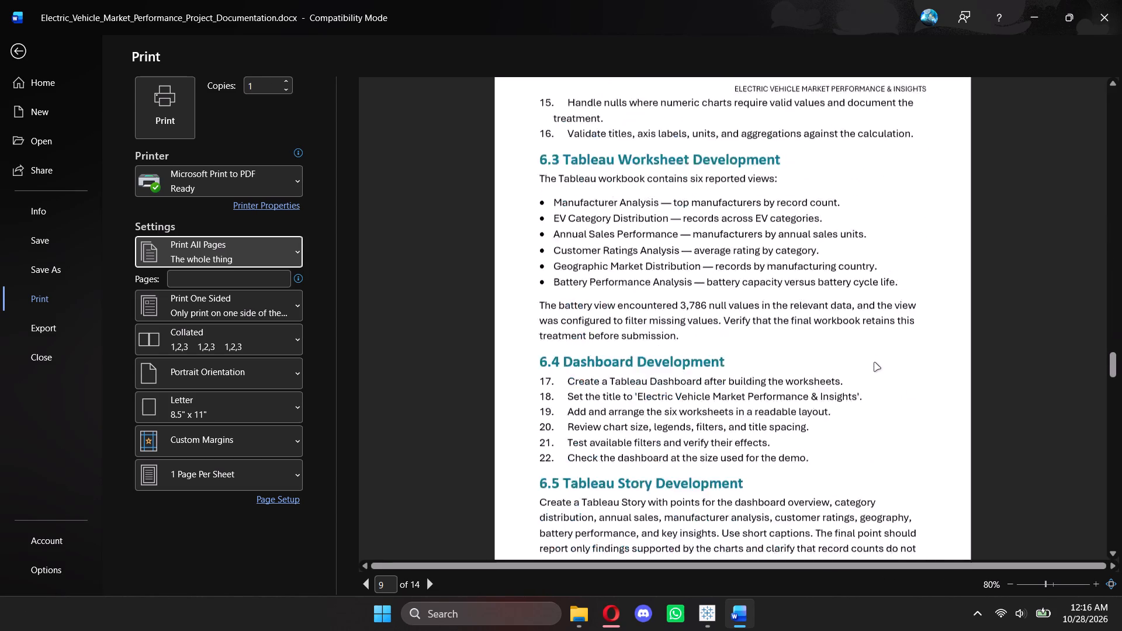
{"action": "scroll", "coordinate": [874, 362], "scroll_direction": "down", "scroll_amount": 17}
{"action": "scroll", "coordinate": [877, 346], "scroll_direction": "down", "scroll_amount": 6}
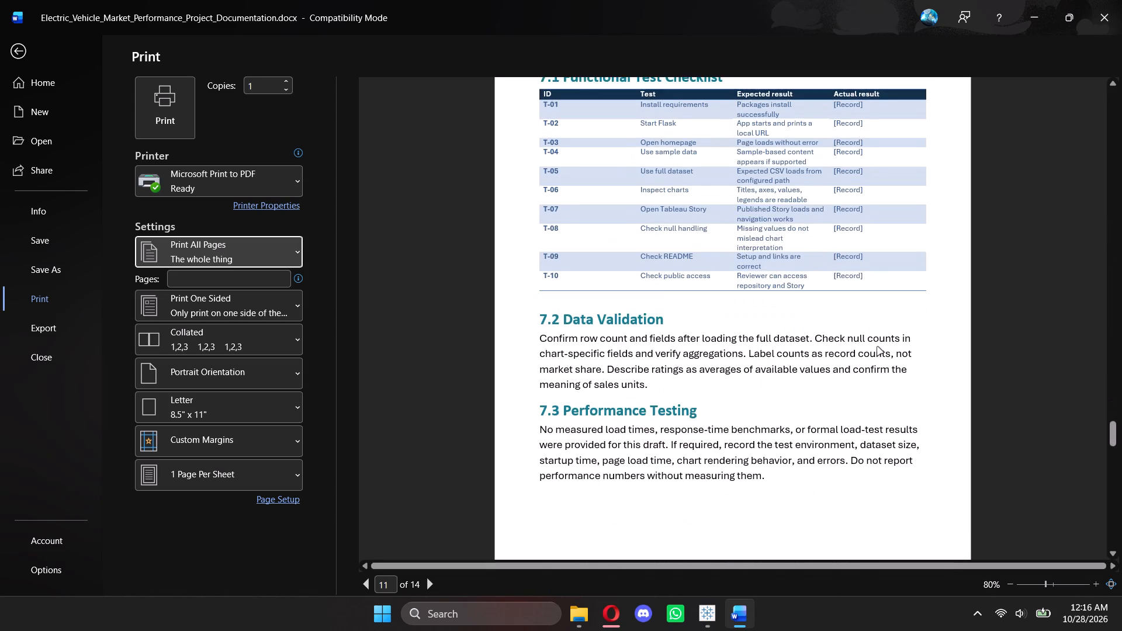
{"action": "scroll", "coordinate": [877, 346], "scroll_direction": "down", "scroll_amount": 19}
{"action": "scroll", "coordinate": [881, 338], "scroll_direction": "down", "scroll_amount": 3}
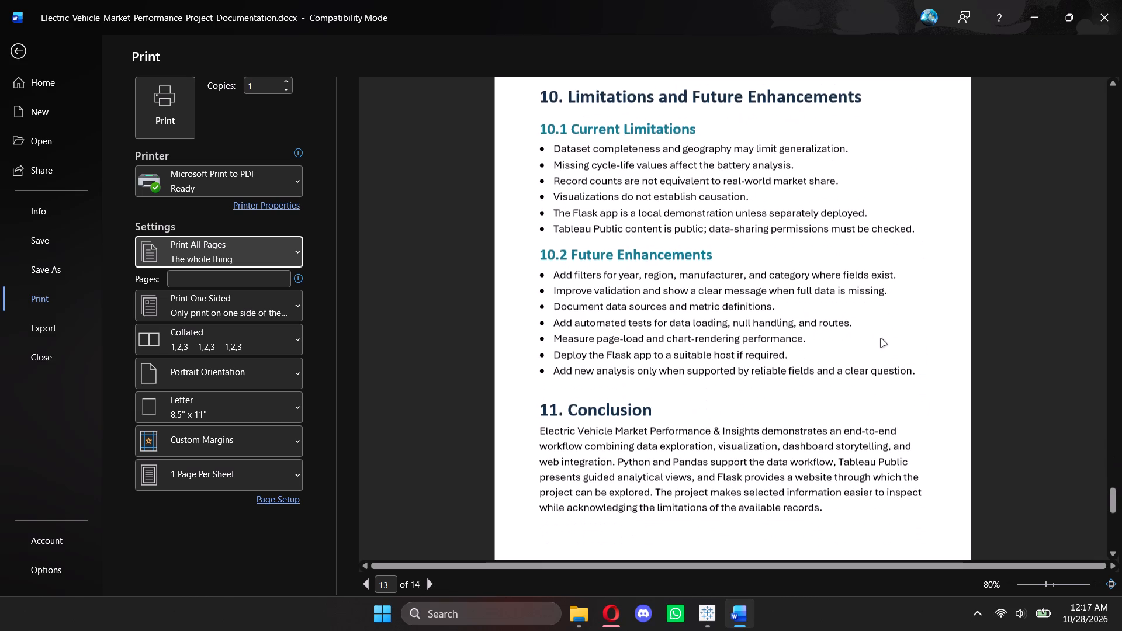
{"action": "scroll", "coordinate": [881, 338], "scroll_direction": "down", "scroll_amount": 13}
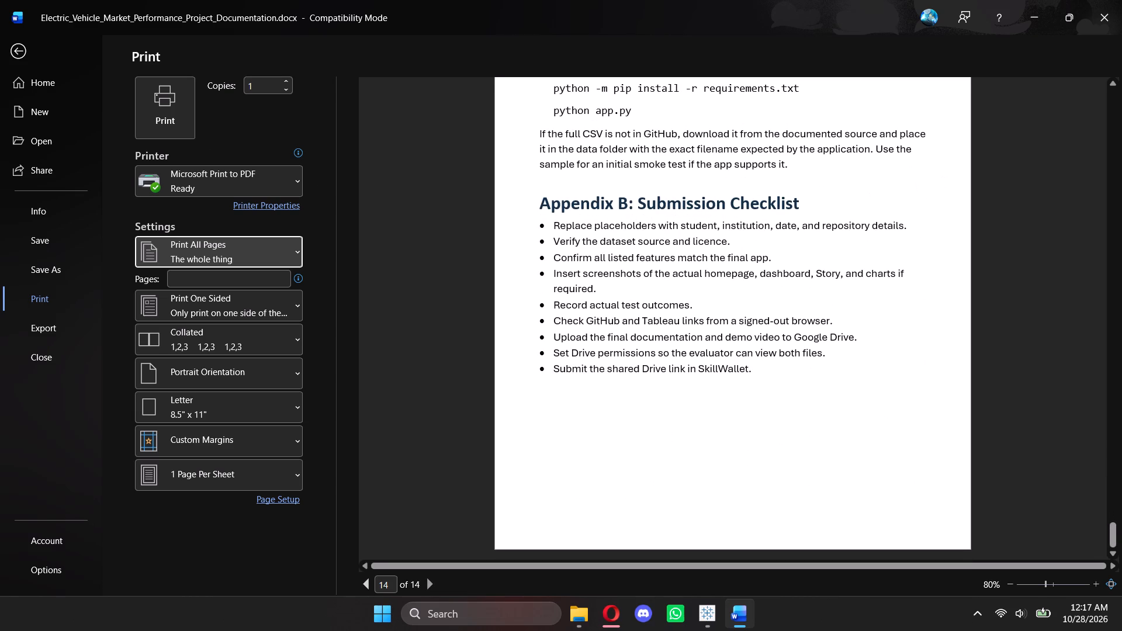
{"action": "left_click", "coordinate": [18, 51]}
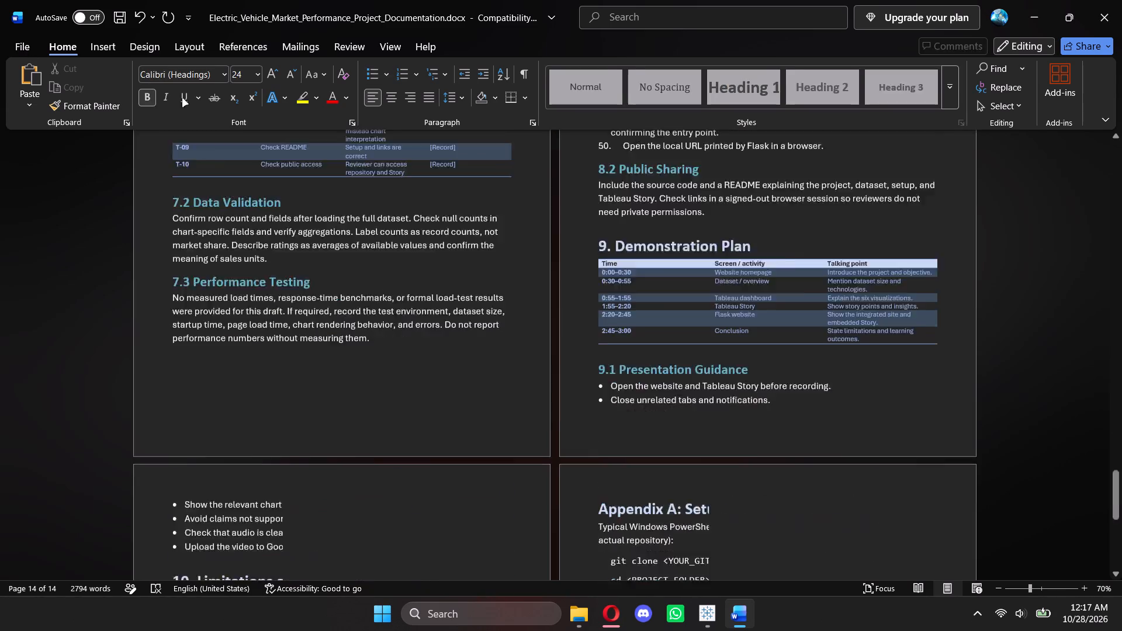
Save the project documentation.
{"action": "key", "text": "ctrl+s"}
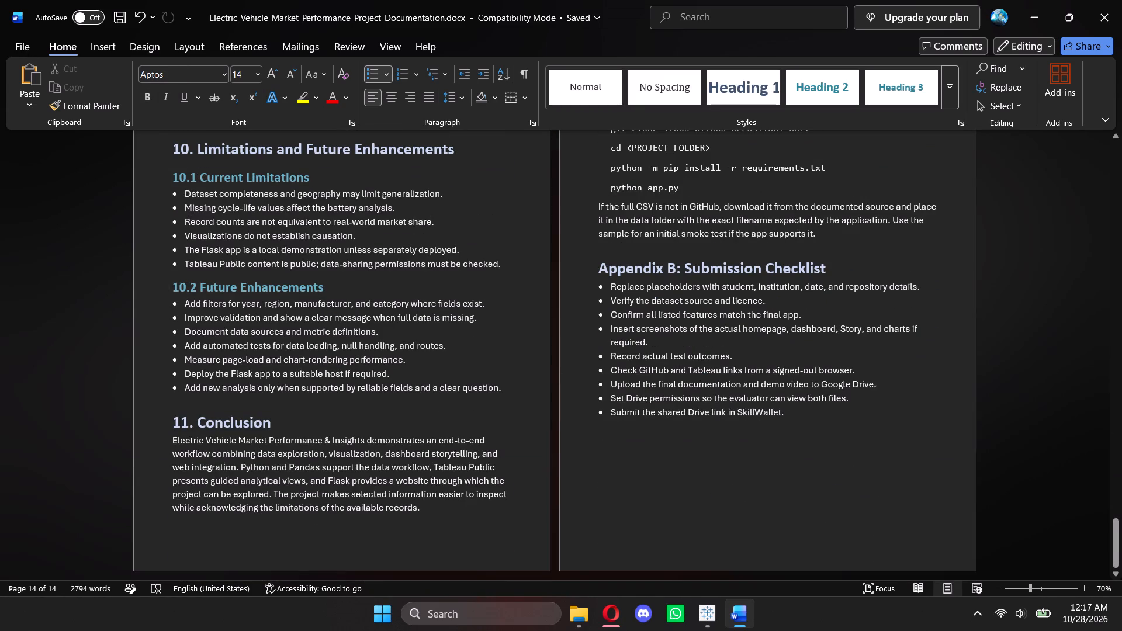
Switch to File Explorer and open the Electric Vehicle project documentation file from the Downloads folder.
{"action": "left_click", "coordinate": [581, 611]}
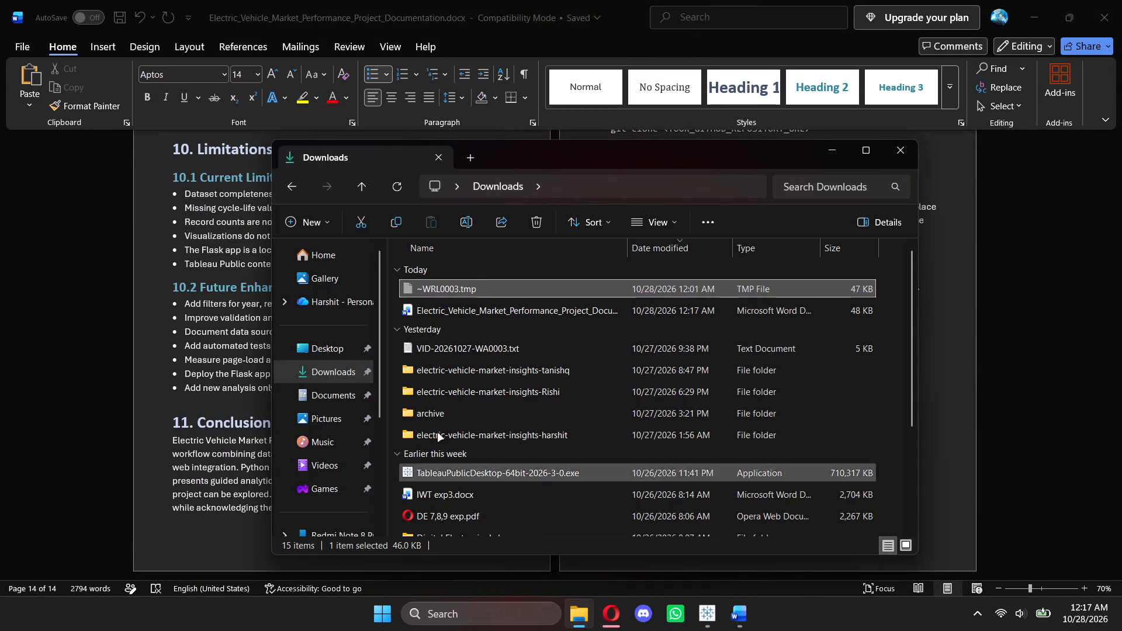
{"action": "left_click", "coordinate": [986, 504]}
{"action": "left_click", "coordinate": [573, 609]}
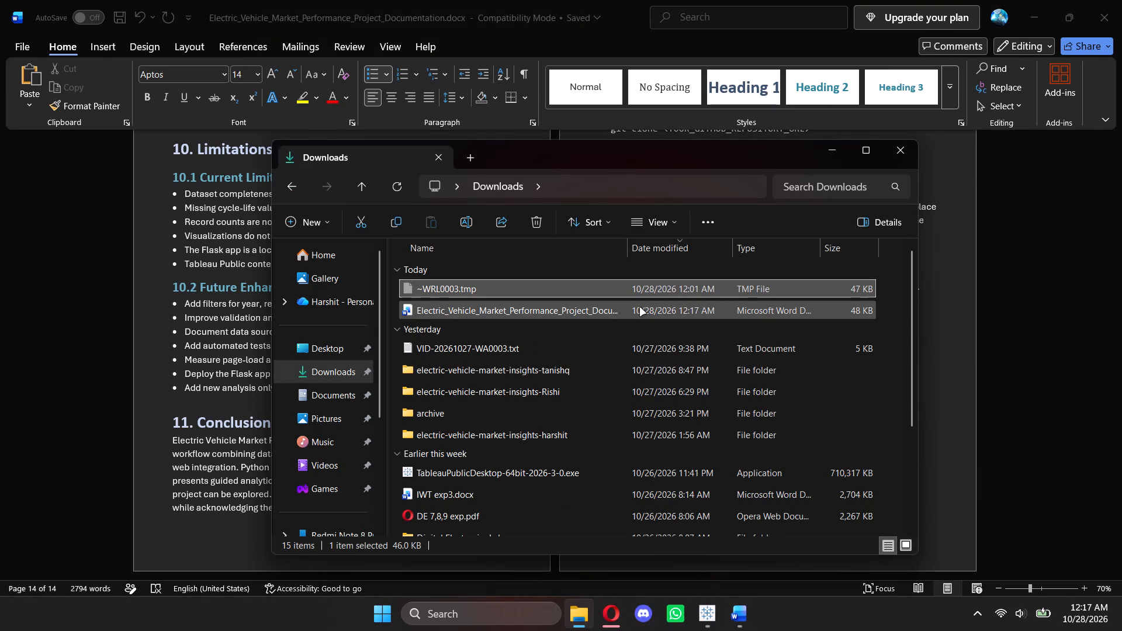
{"action": "double_click", "coordinate": [640, 307]}
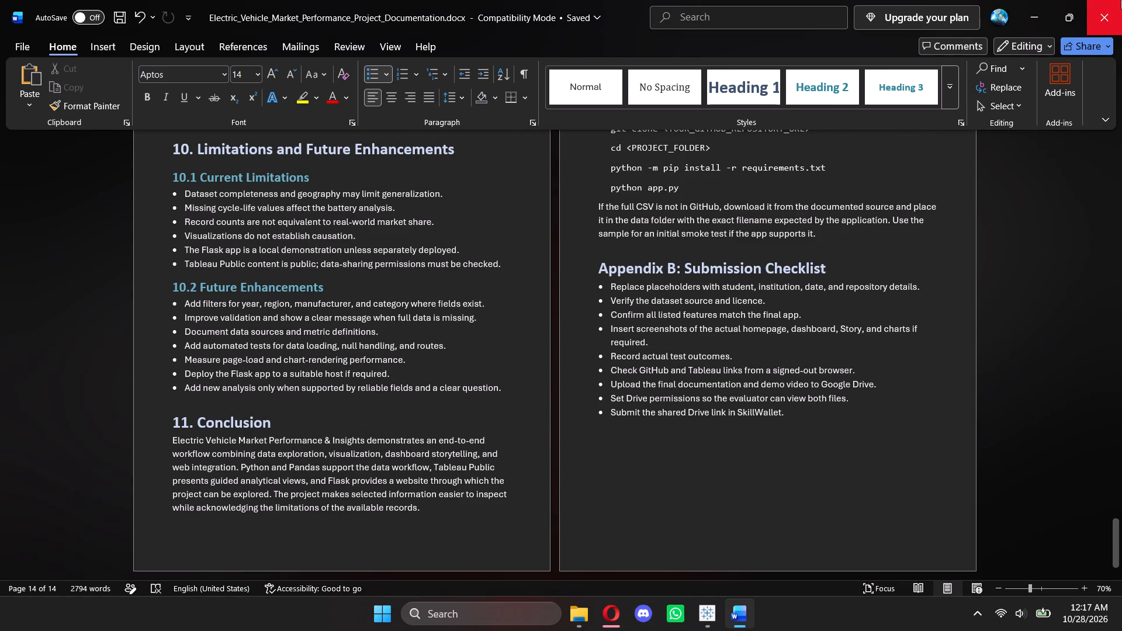
Close the project documentation in Word.
{"action": "left_click", "coordinate": [1121, 0]}
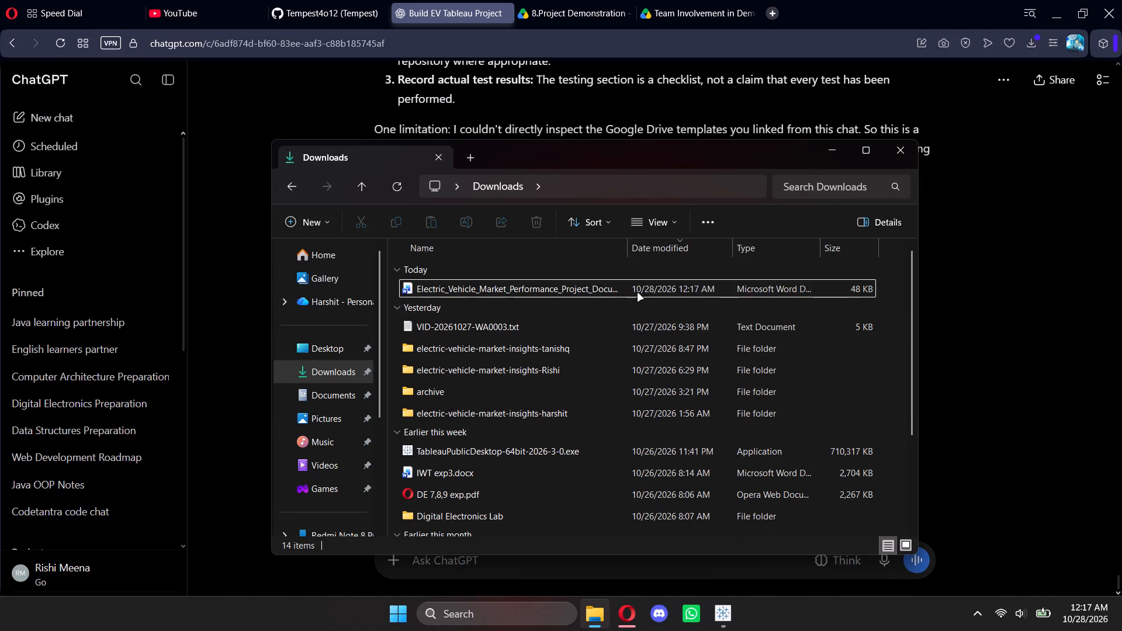
Reopen the Electric Vehicle project documentation from Downloads in Word, check its opening pages, and close it.
{"action": "double_click", "coordinate": [631, 290]}
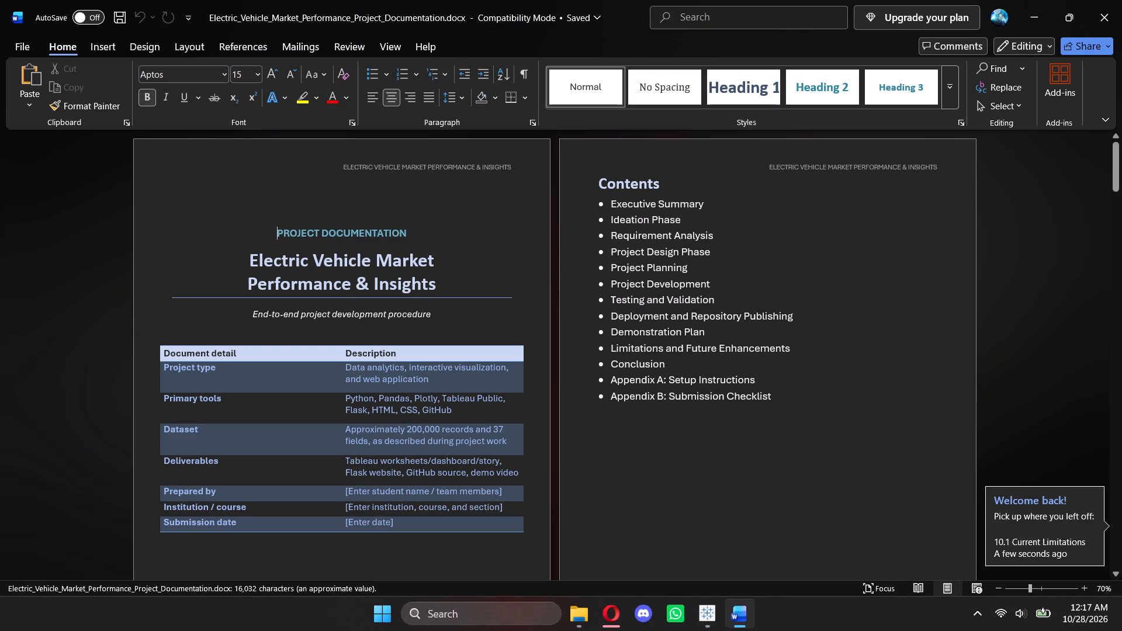
{"action": "scroll", "coordinate": [669, 441], "scroll_direction": "down", "scroll_amount": 6}
{"action": "scroll", "coordinate": [666, 443], "scroll_direction": "down", "scroll_amount": 15}
{"action": "left_click", "coordinate": [1121, 0]}
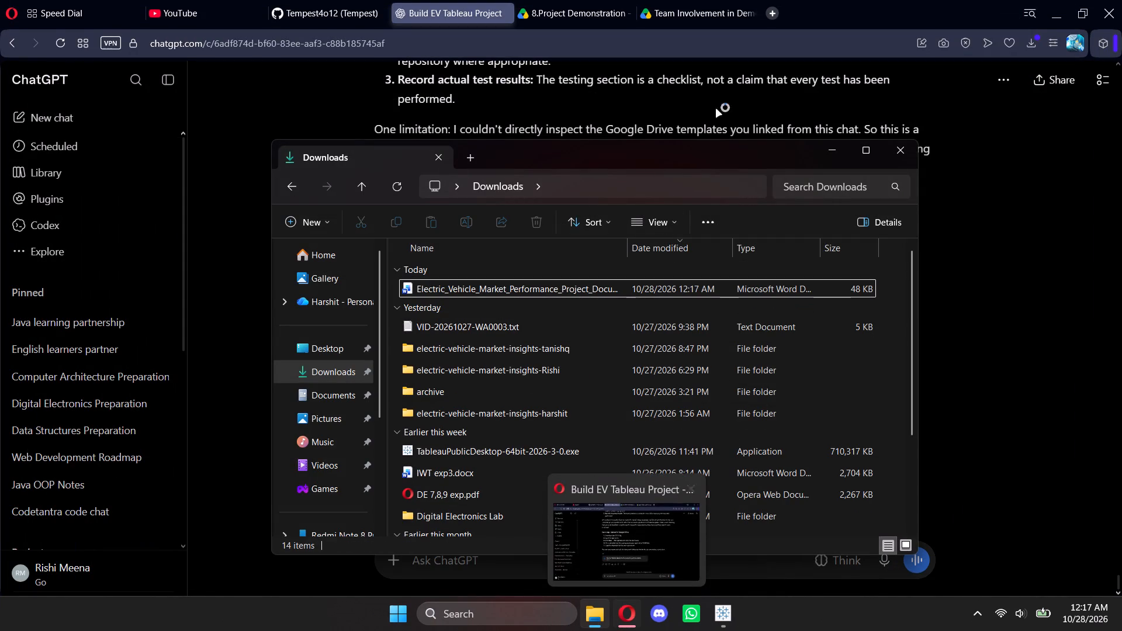
Switch to the Opera browser and close the Team Involvement in Demonstration and 8.Project Demonstration Drive tabs.
{"action": "left_click", "coordinate": [745, 6]}
{"action": "left_click", "coordinate": [749, 11]}
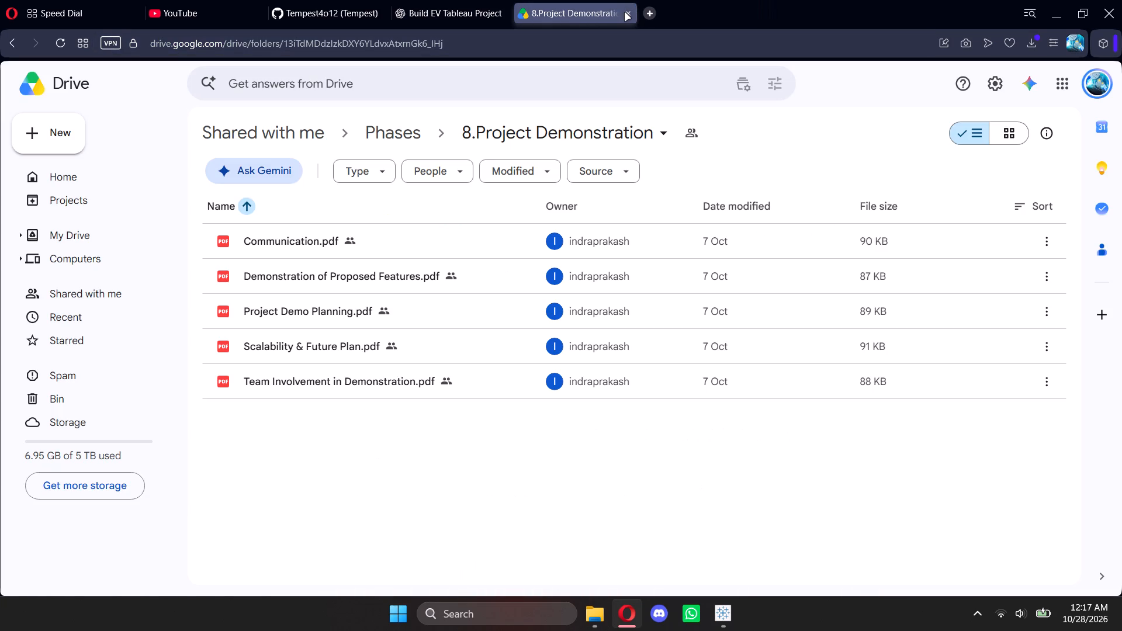
{"action": "left_click", "coordinate": [625, 12]}
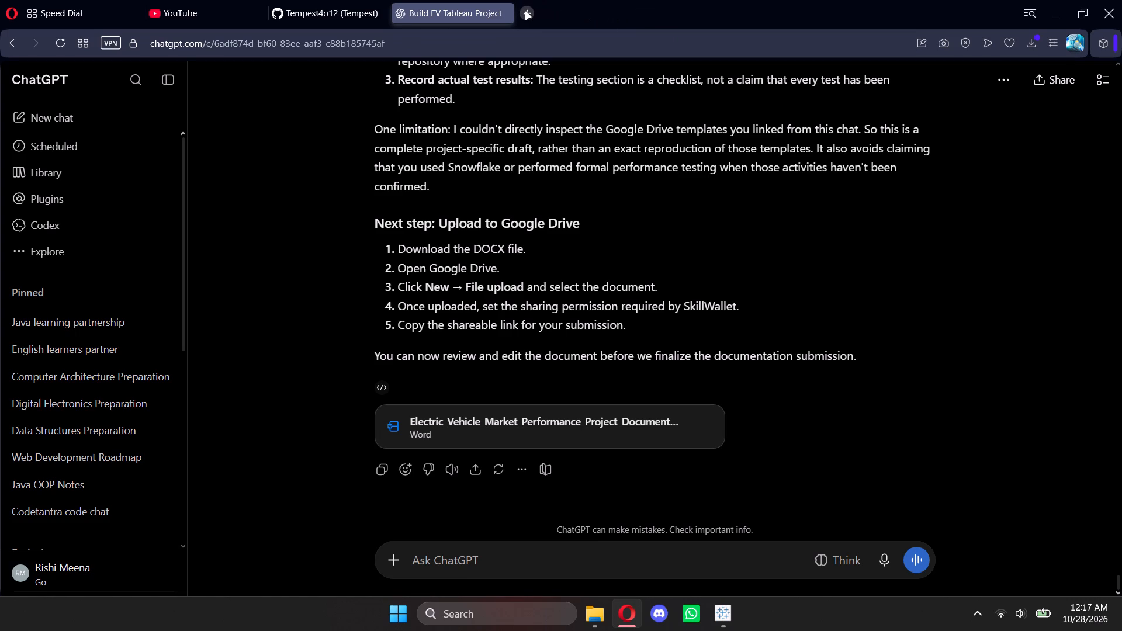
Open a new browser tab.
{"action": "left_click", "coordinate": [525, 11]}
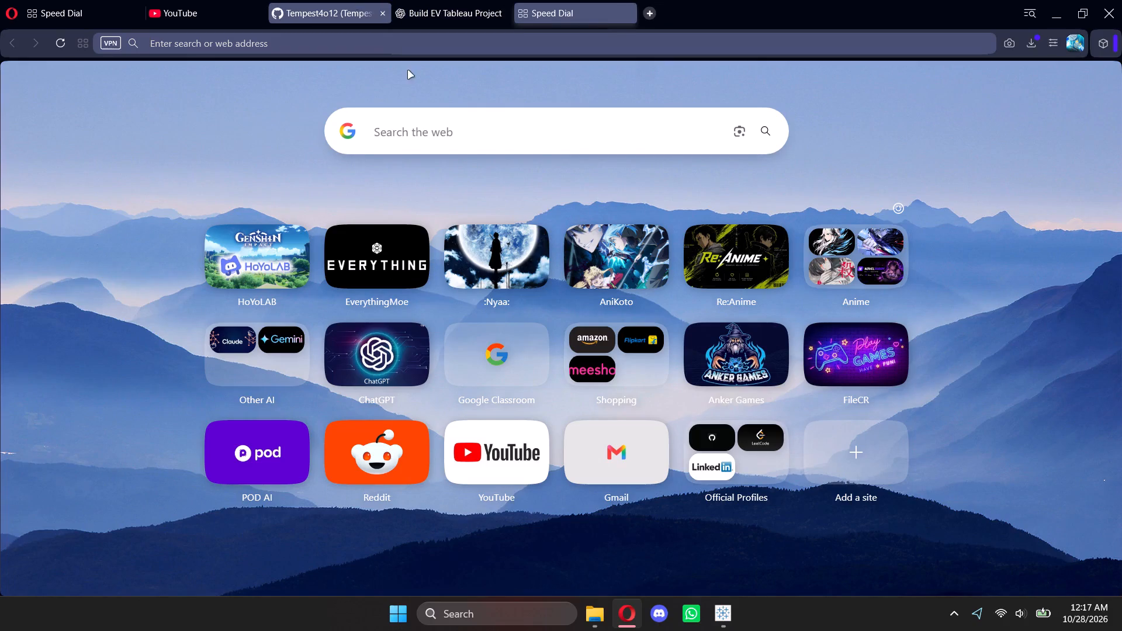
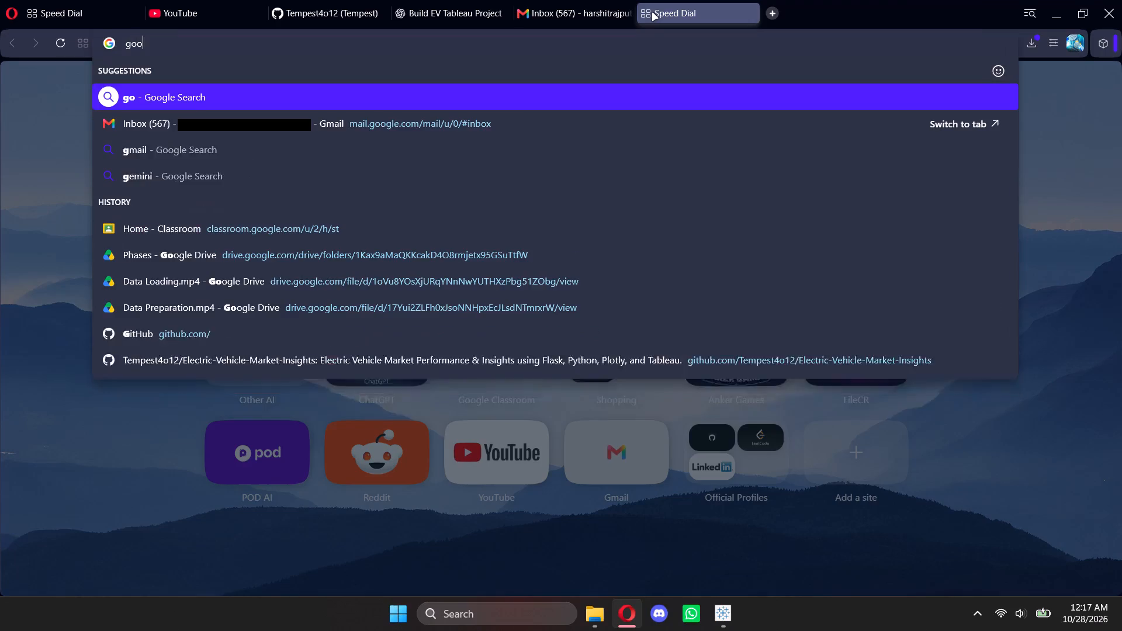
Search the web for google drive, open Google Drive from the results and go to its Home page.
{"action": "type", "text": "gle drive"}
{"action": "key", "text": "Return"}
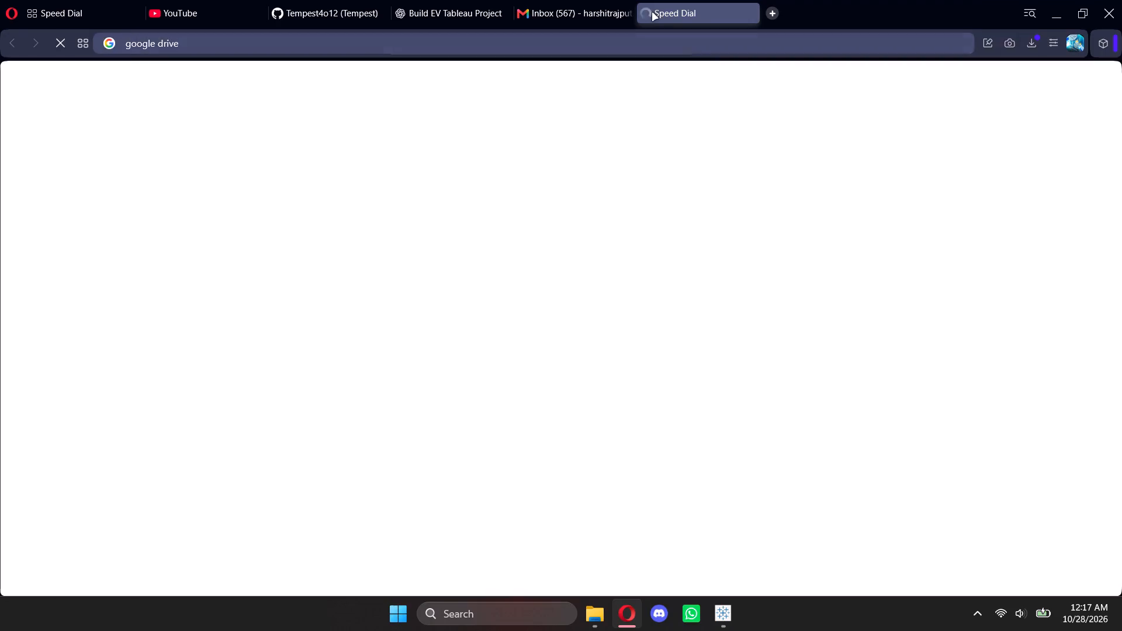
{"action": "left_click", "coordinate": [172, 228]}
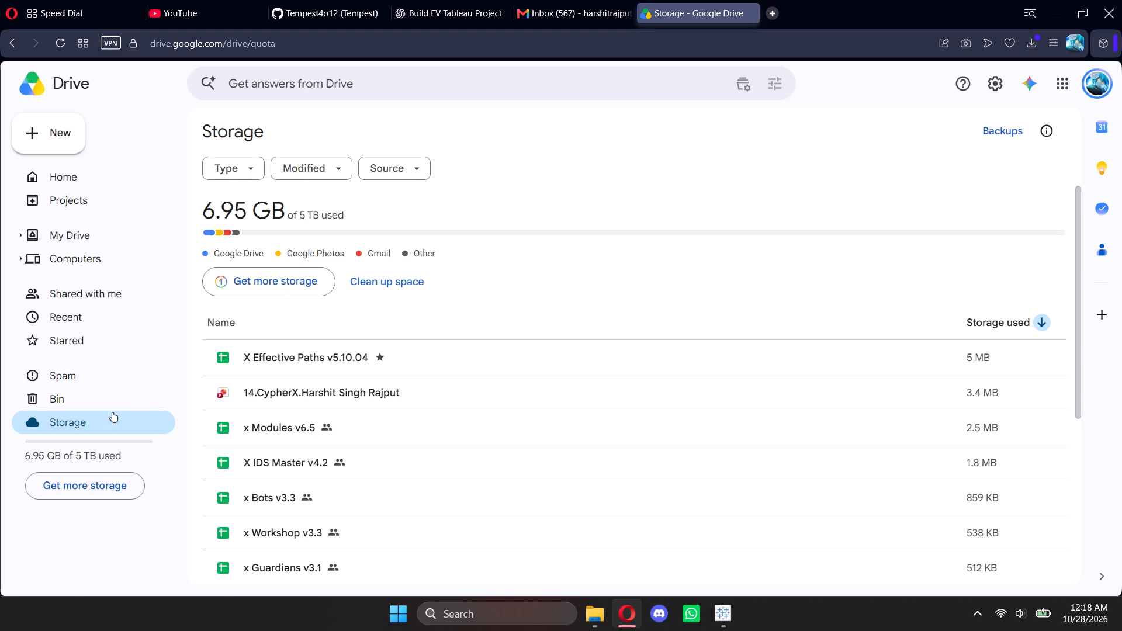
{"action": "scroll", "coordinate": [108, 384], "scroll_direction": "up", "scroll_amount": 2}
{"action": "left_click", "coordinate": [84, 178]}
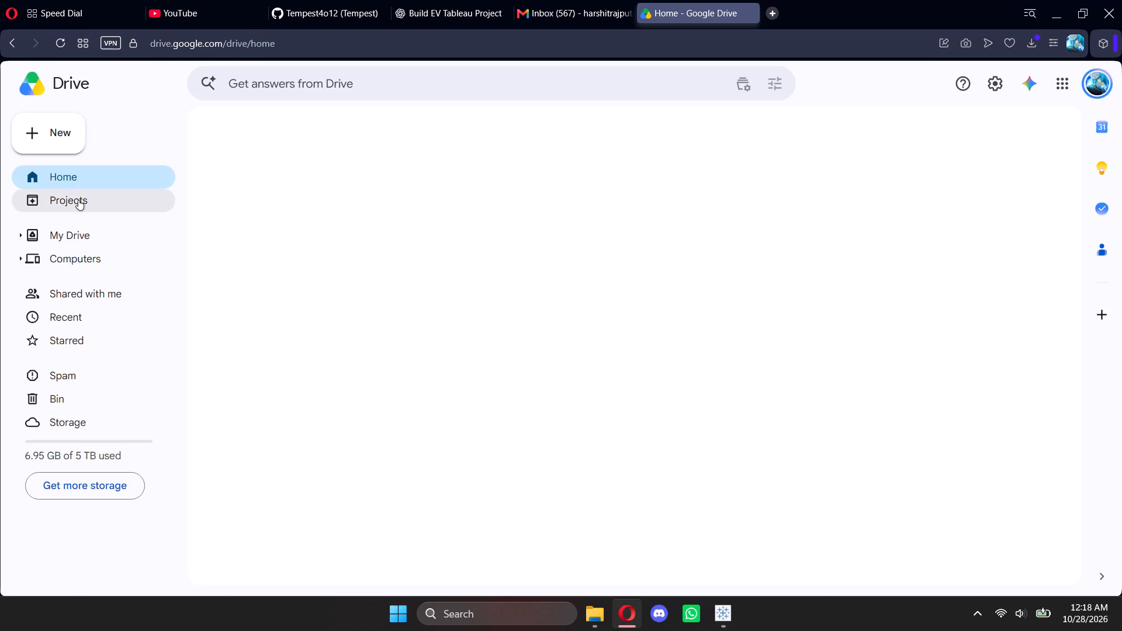
Start creating a new folder in Google Drive.
{"action": "left_click", "coordinate": [49, 128]}
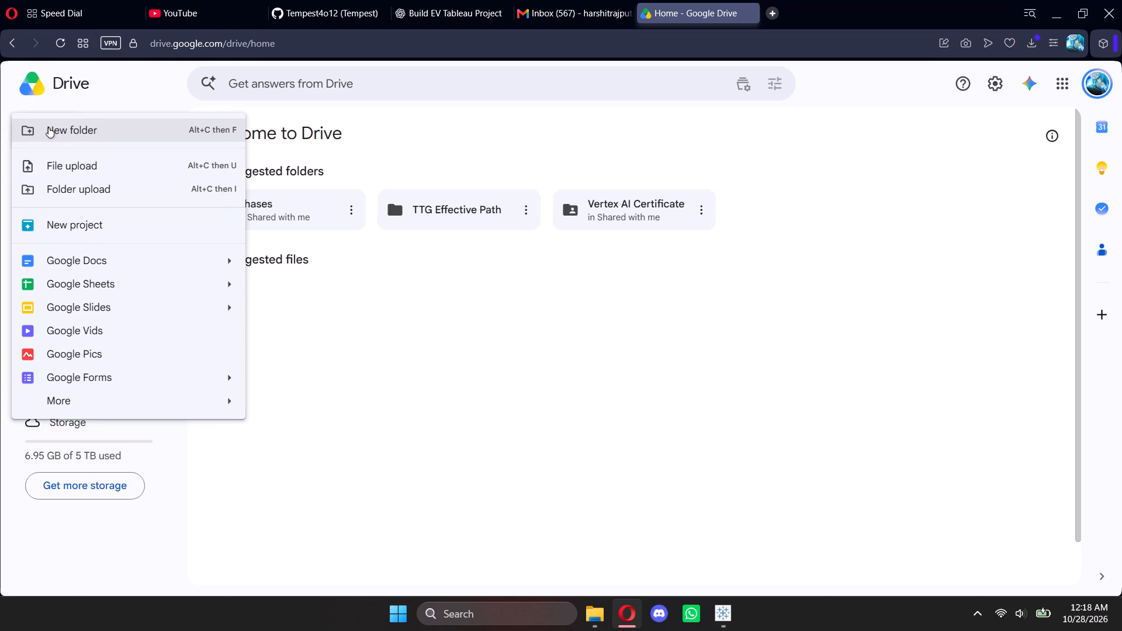
{"action": "left_click", "coordinate": [113, 129]}
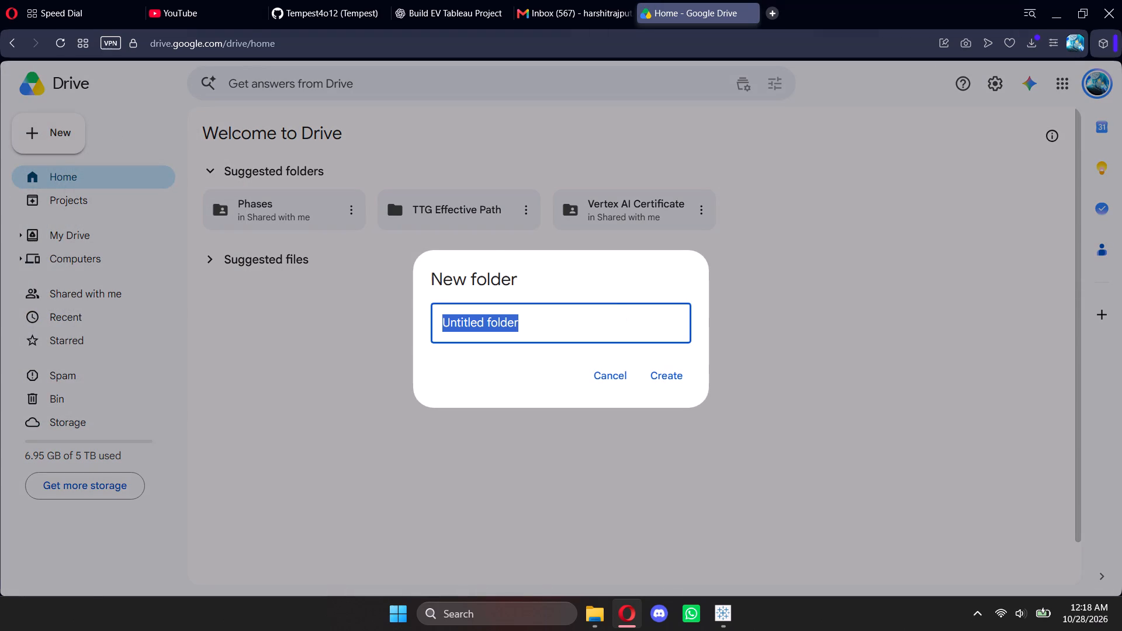